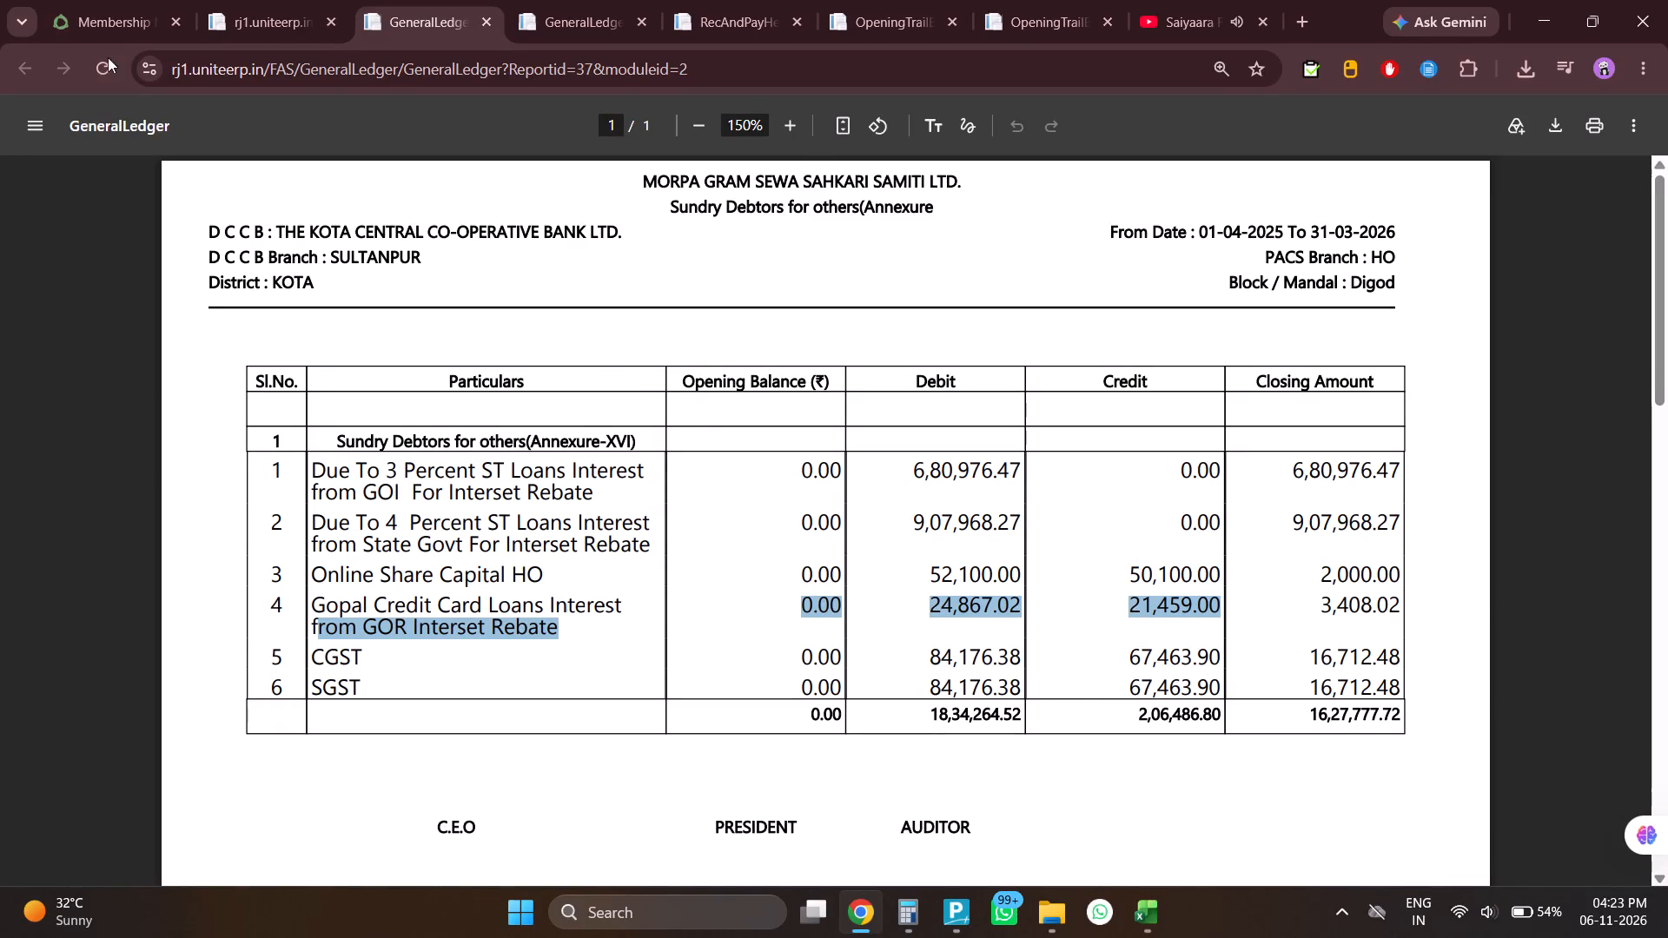
Look over the Other Receivables, Sundry Debtors and KCC Animal Husbandry ledger reports and the Membership Missing Transactions form.
left_click(99, 0)
left_click(242, 0)
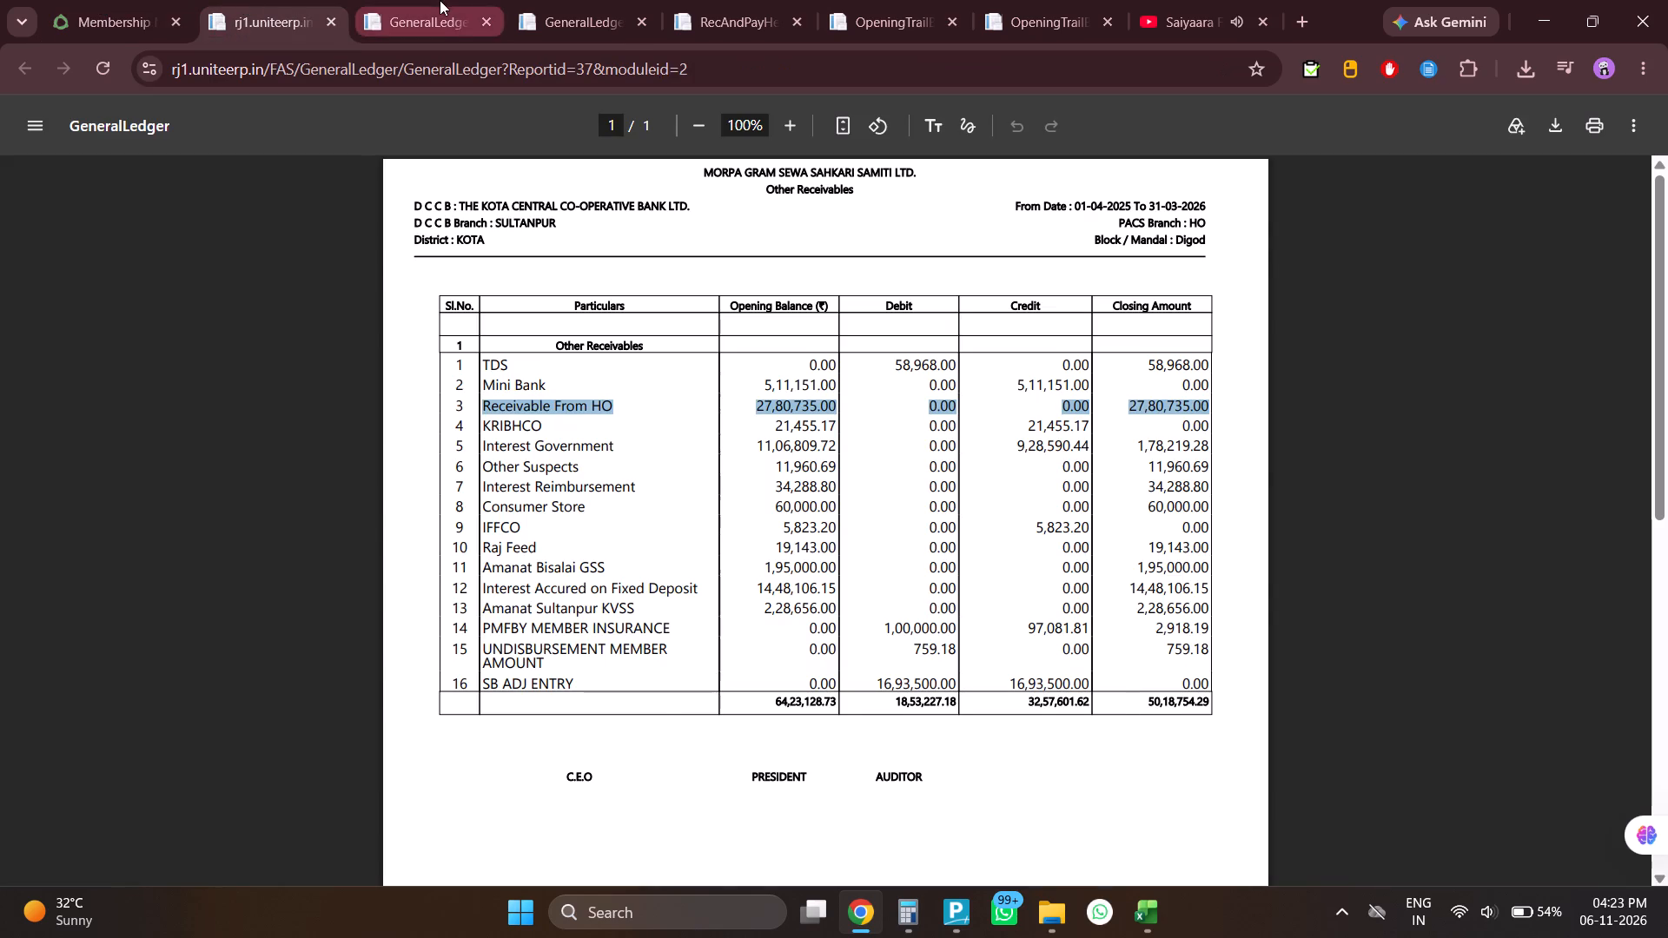
left_click(440, 0)
left_click(594, 0)
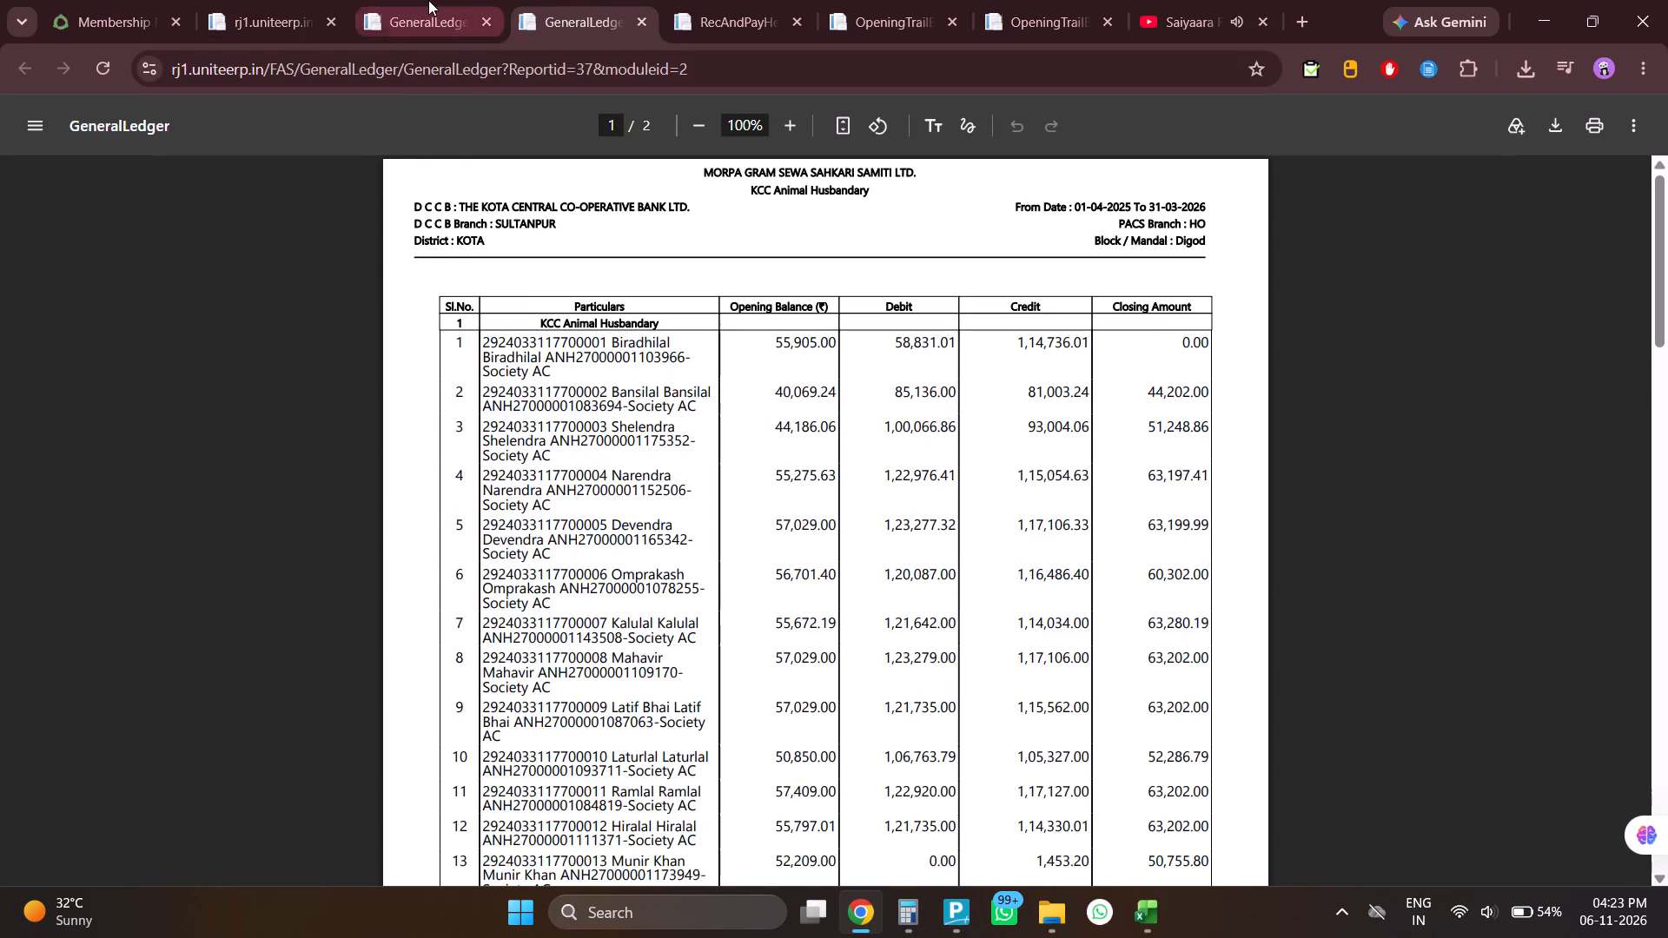
left_click(428, 0)
left_click(80, 0)
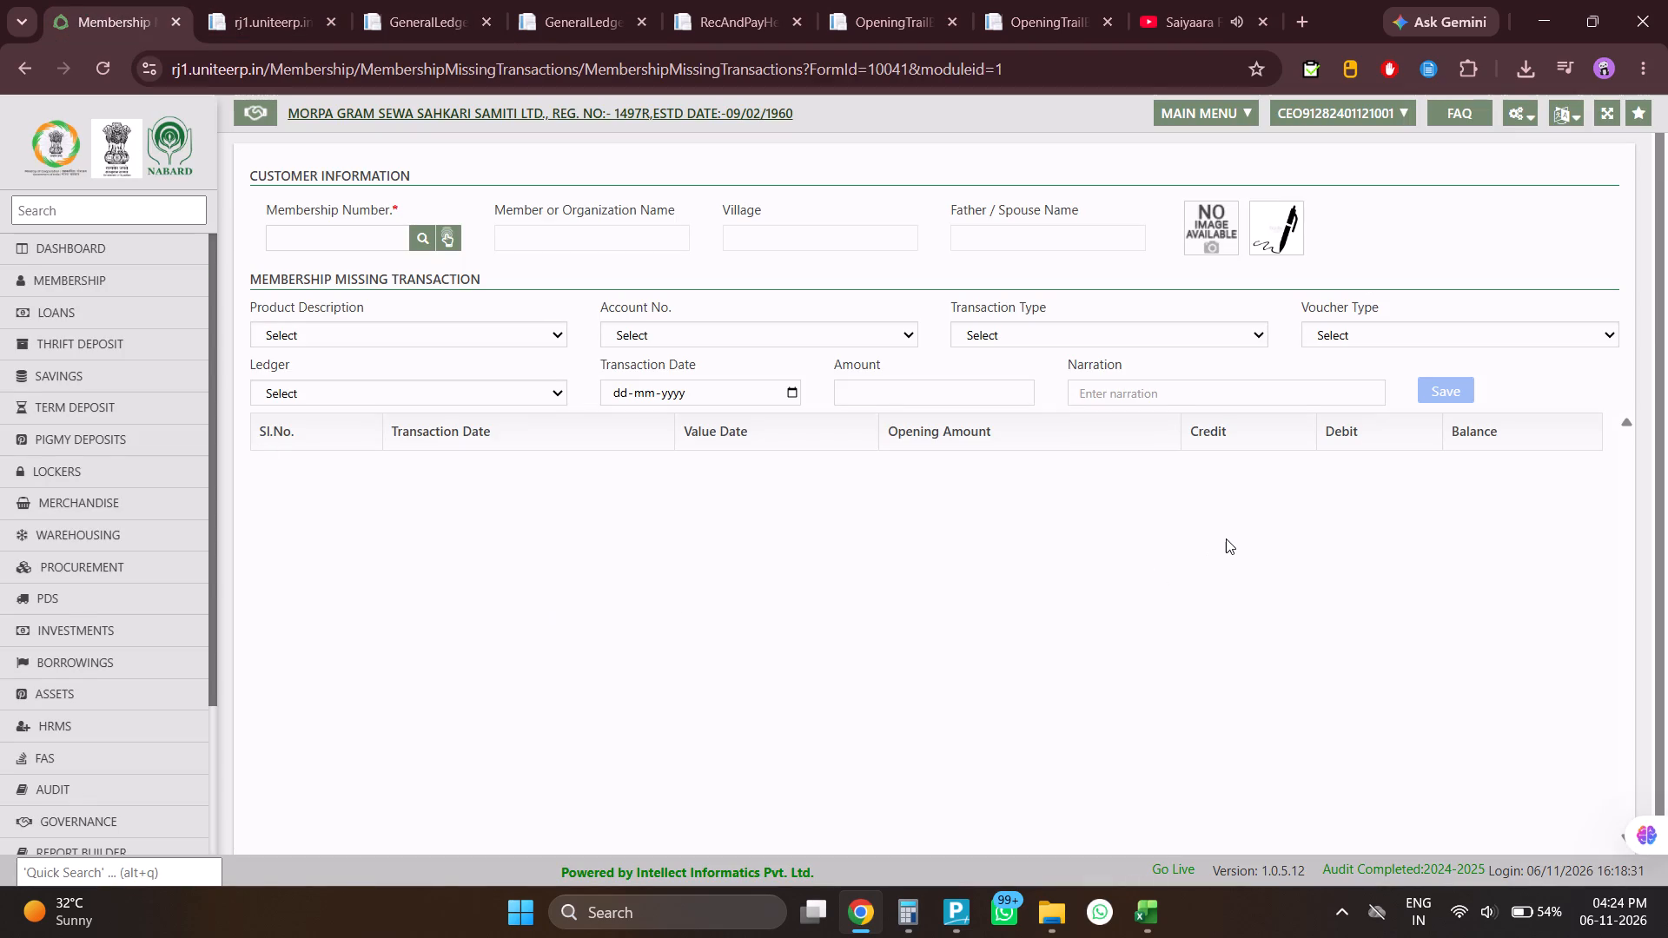
Reload the Receipts And Payments-Before Dayend report with its form resubmitted to refresh the figures.
left_click(711, 0)
key("F5")
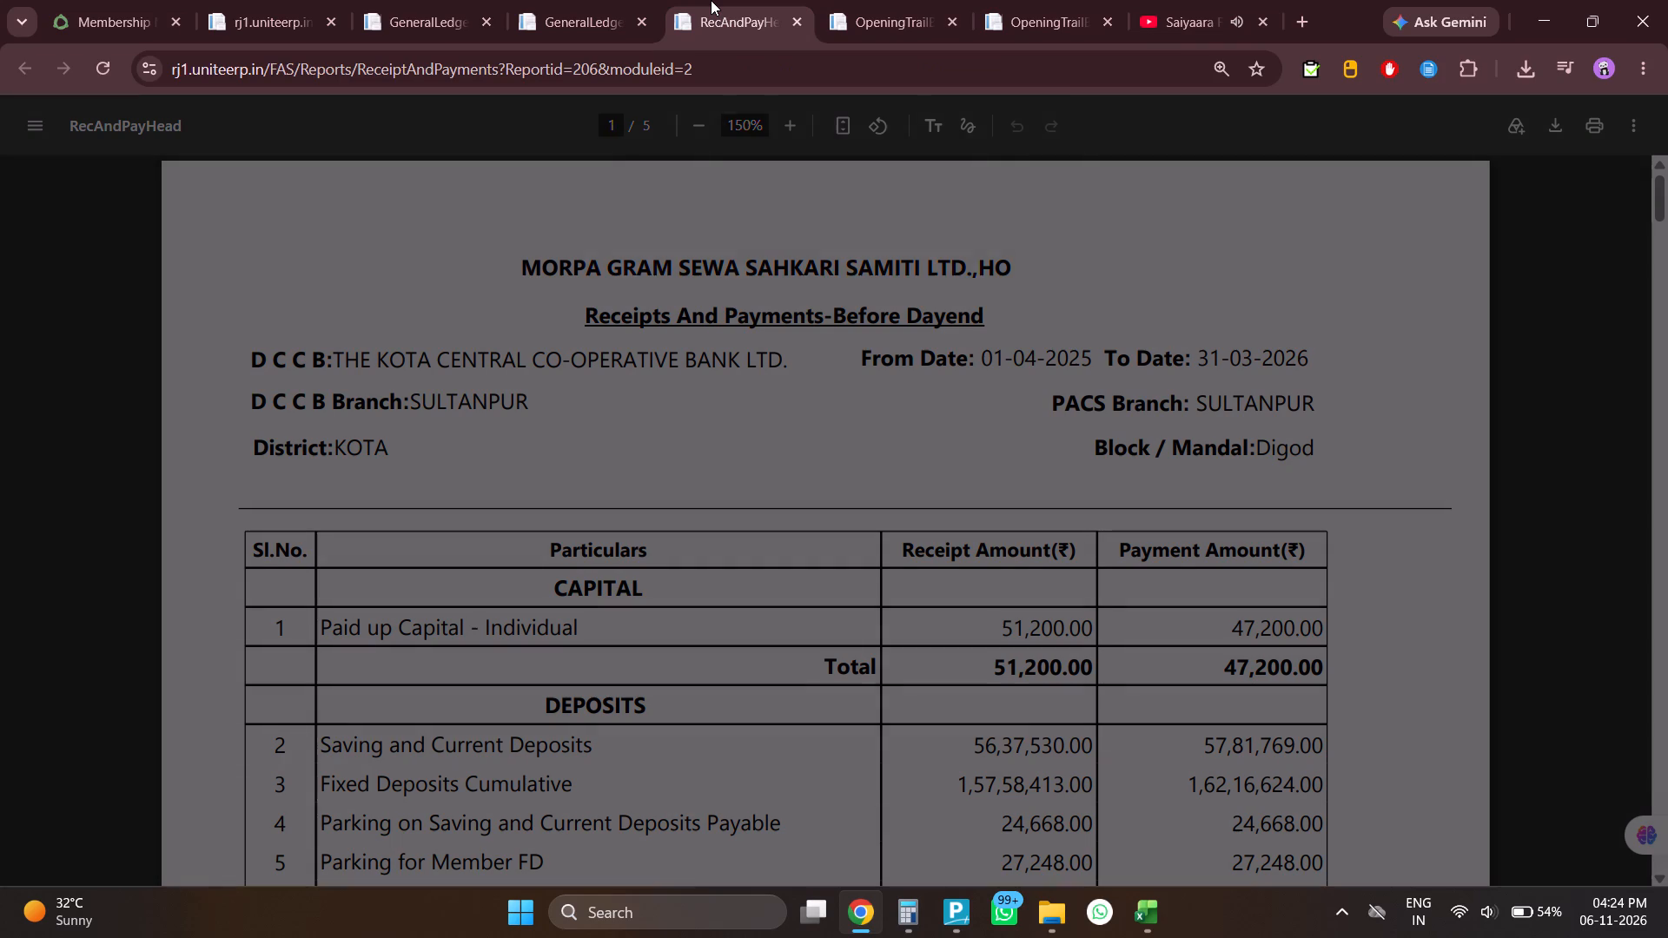
key("Return")
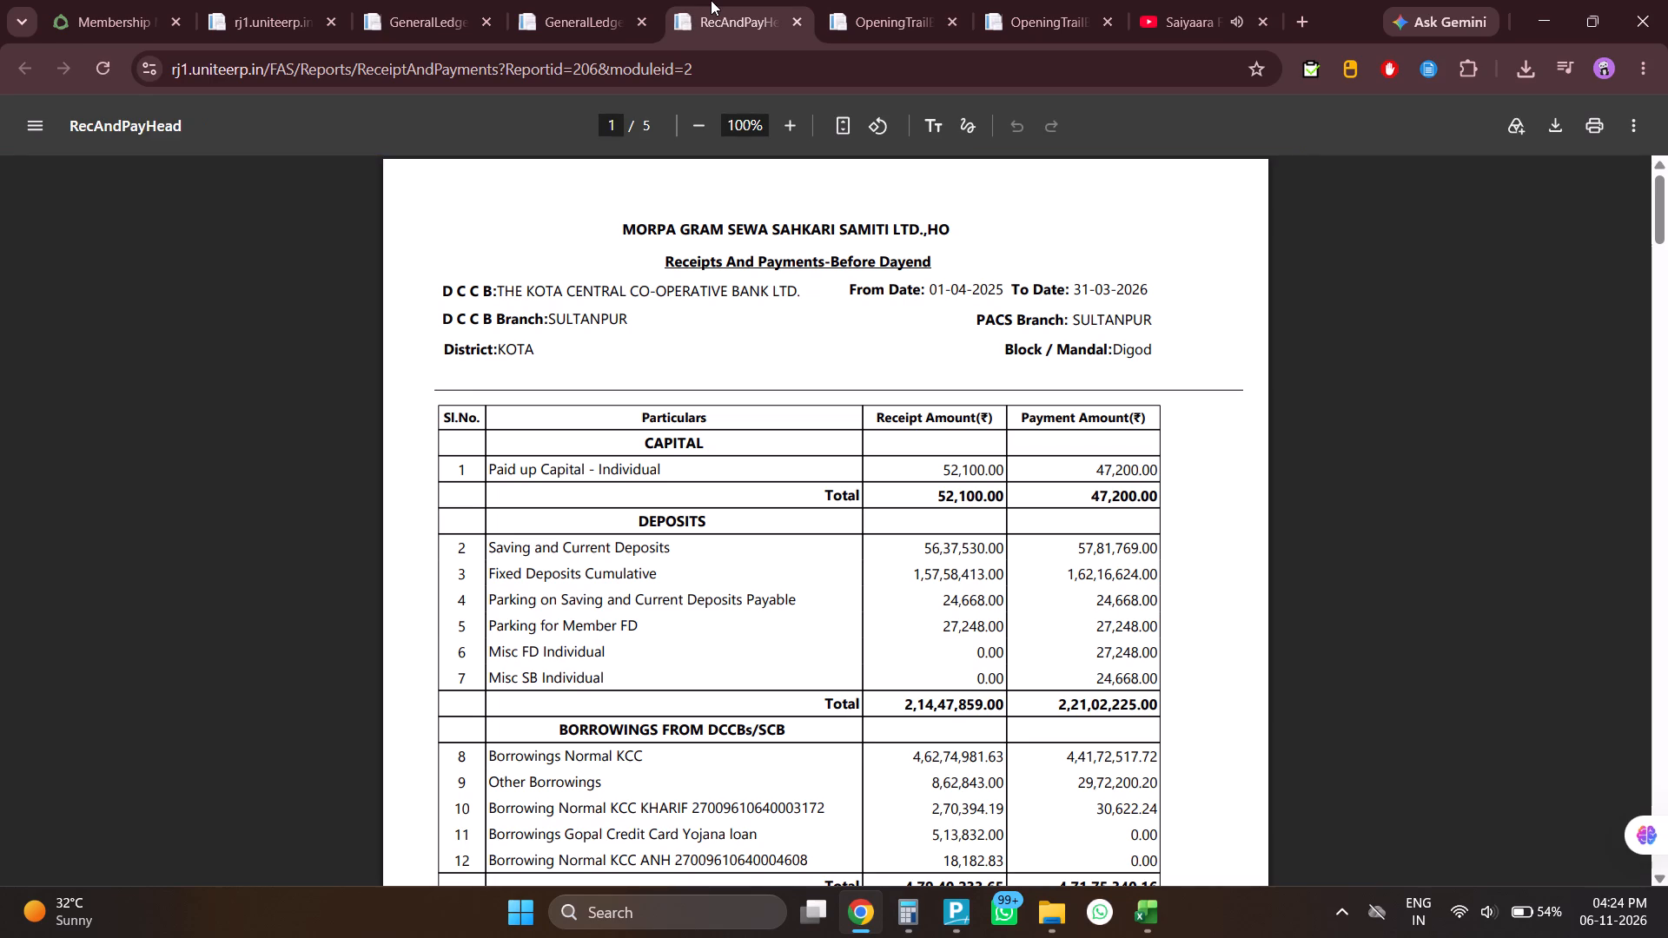
Examine the receipt and payment amounts for Paid up Capital - Individual and the deposit entries in the Receipts And Payments report at 150% zoom.
triple_click(787, 121)
left_click_drag(997, 624, 1255, 634)
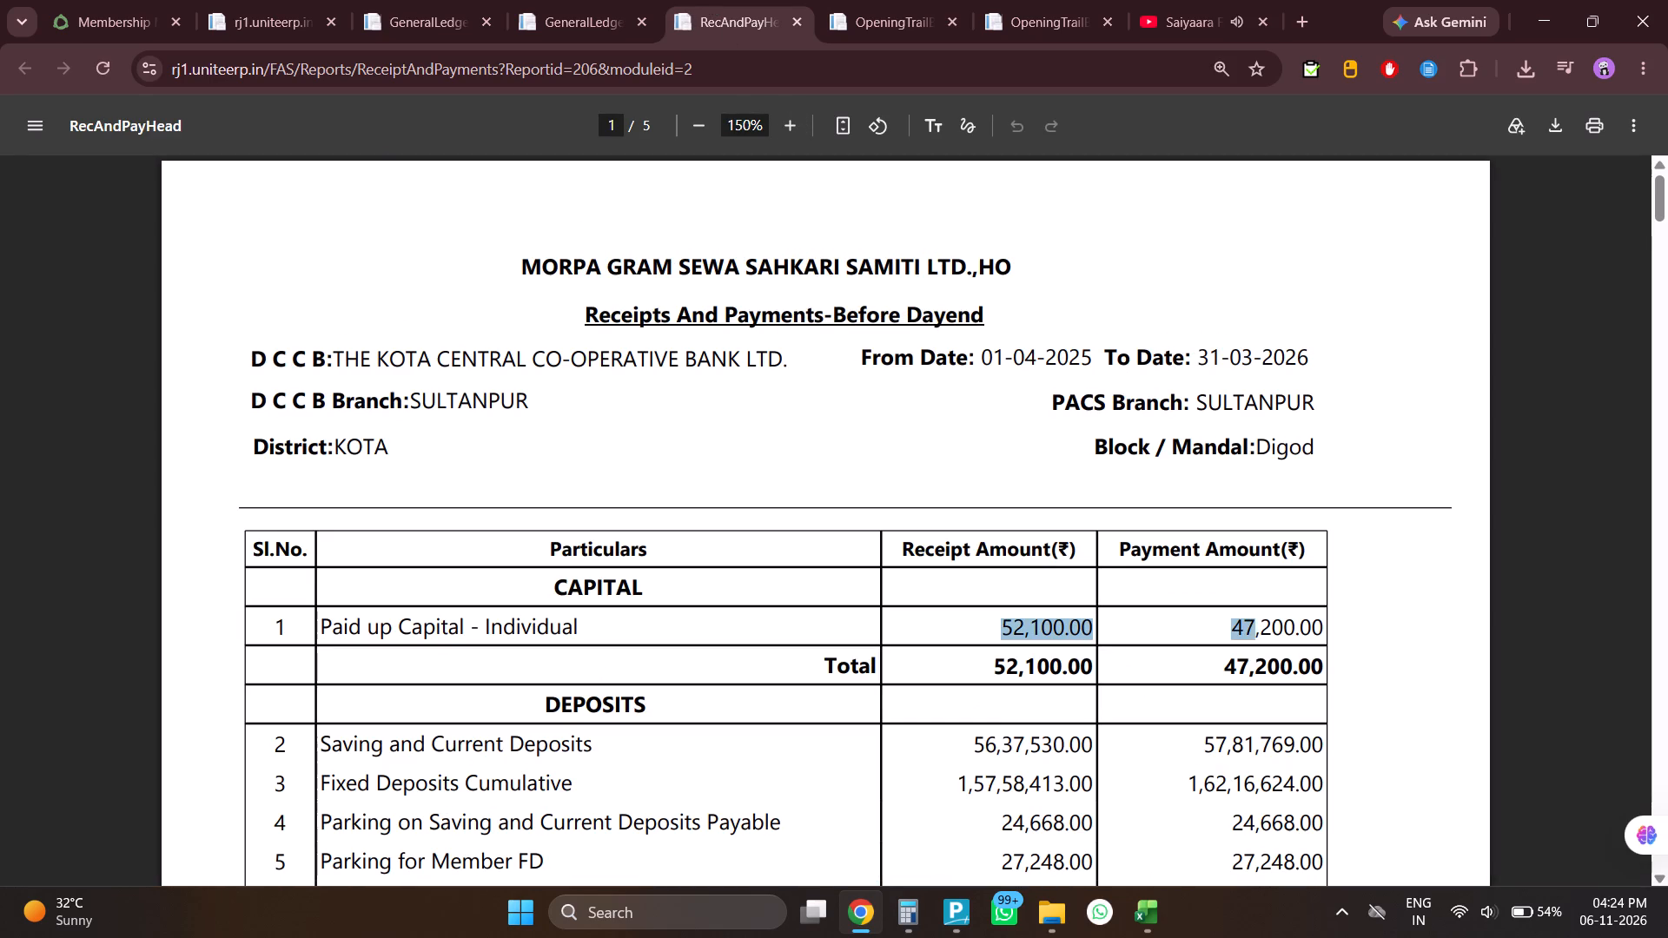
left_click_drag(1255, 634, 1326, 642)
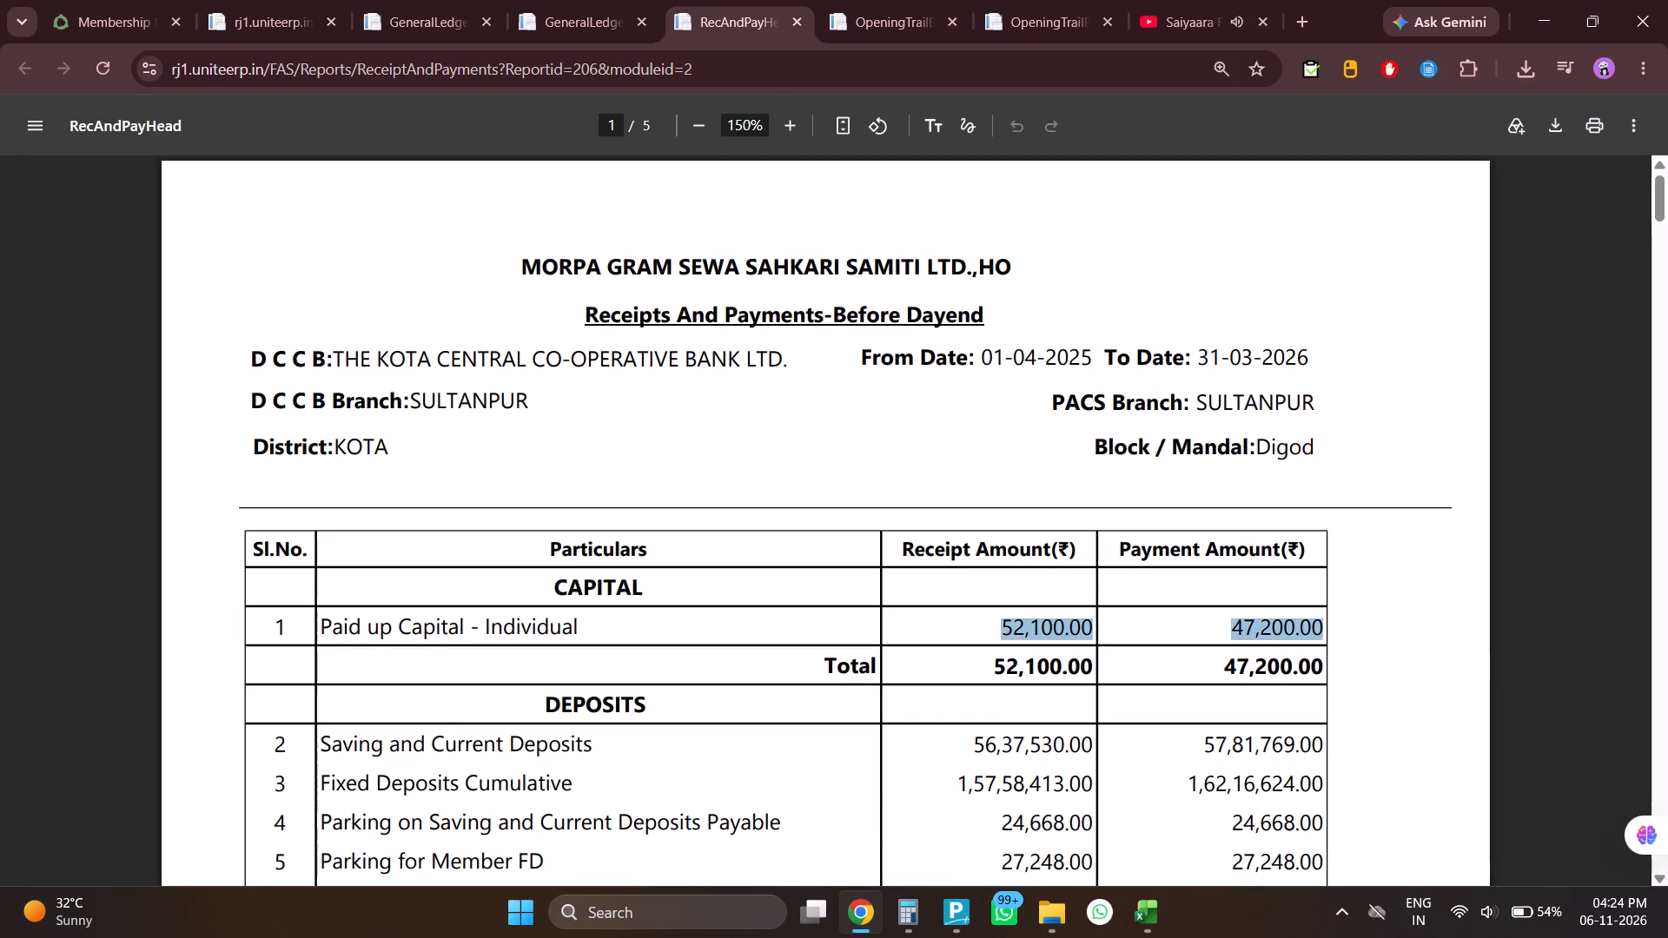
scroll(1075, 744, "down", 2)
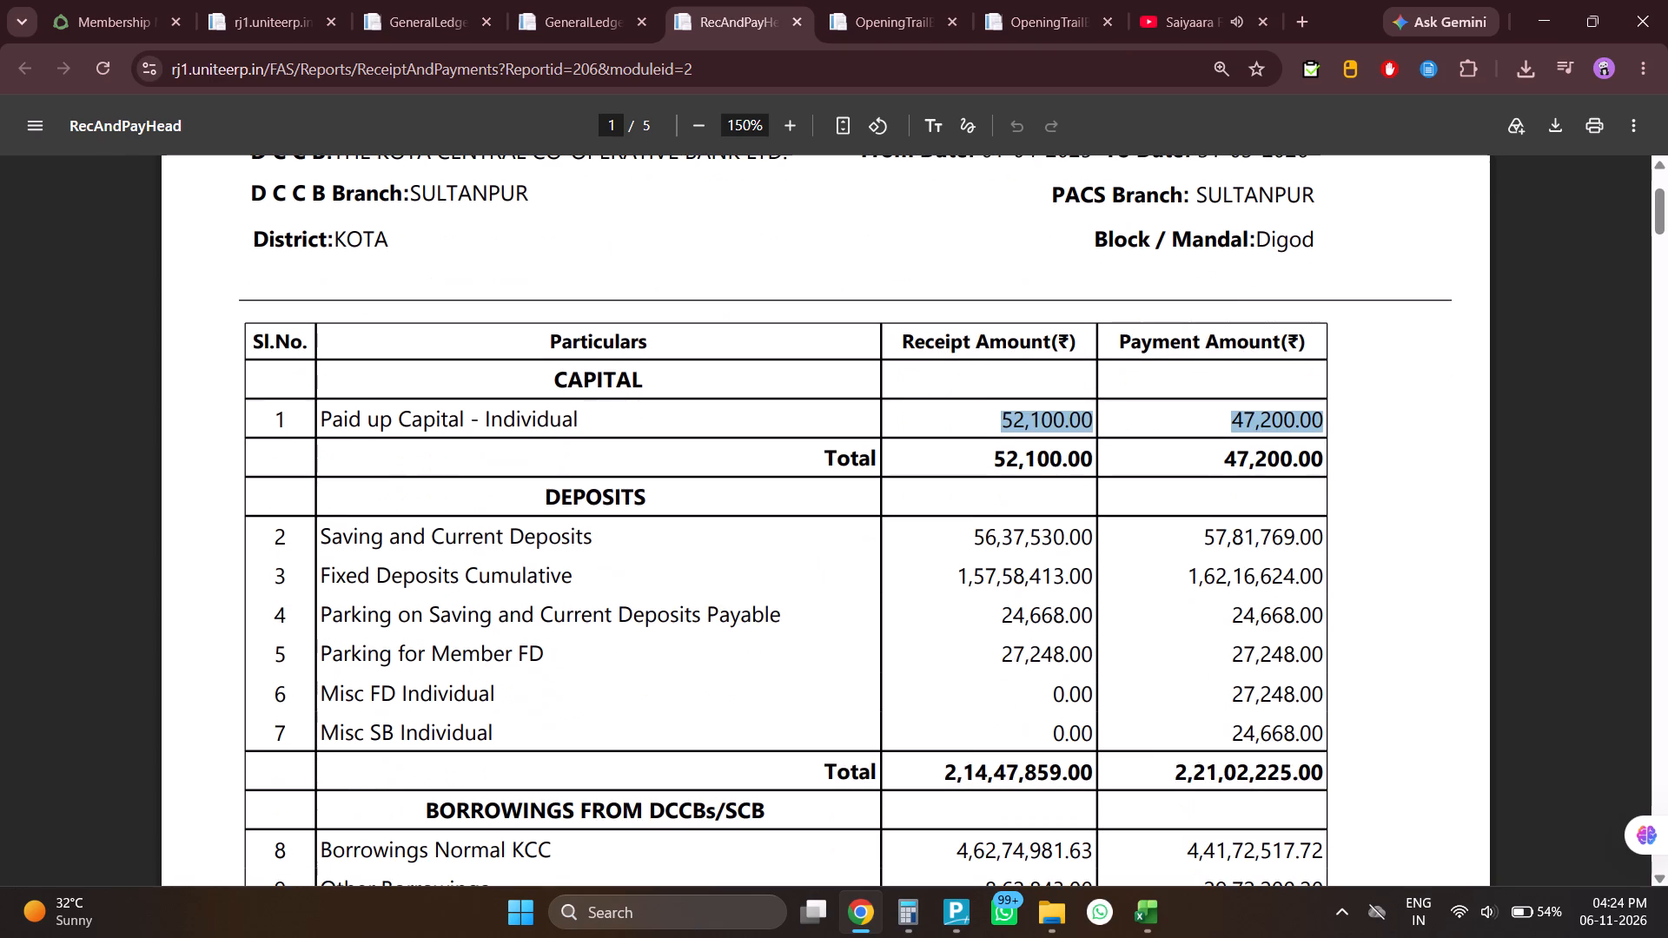
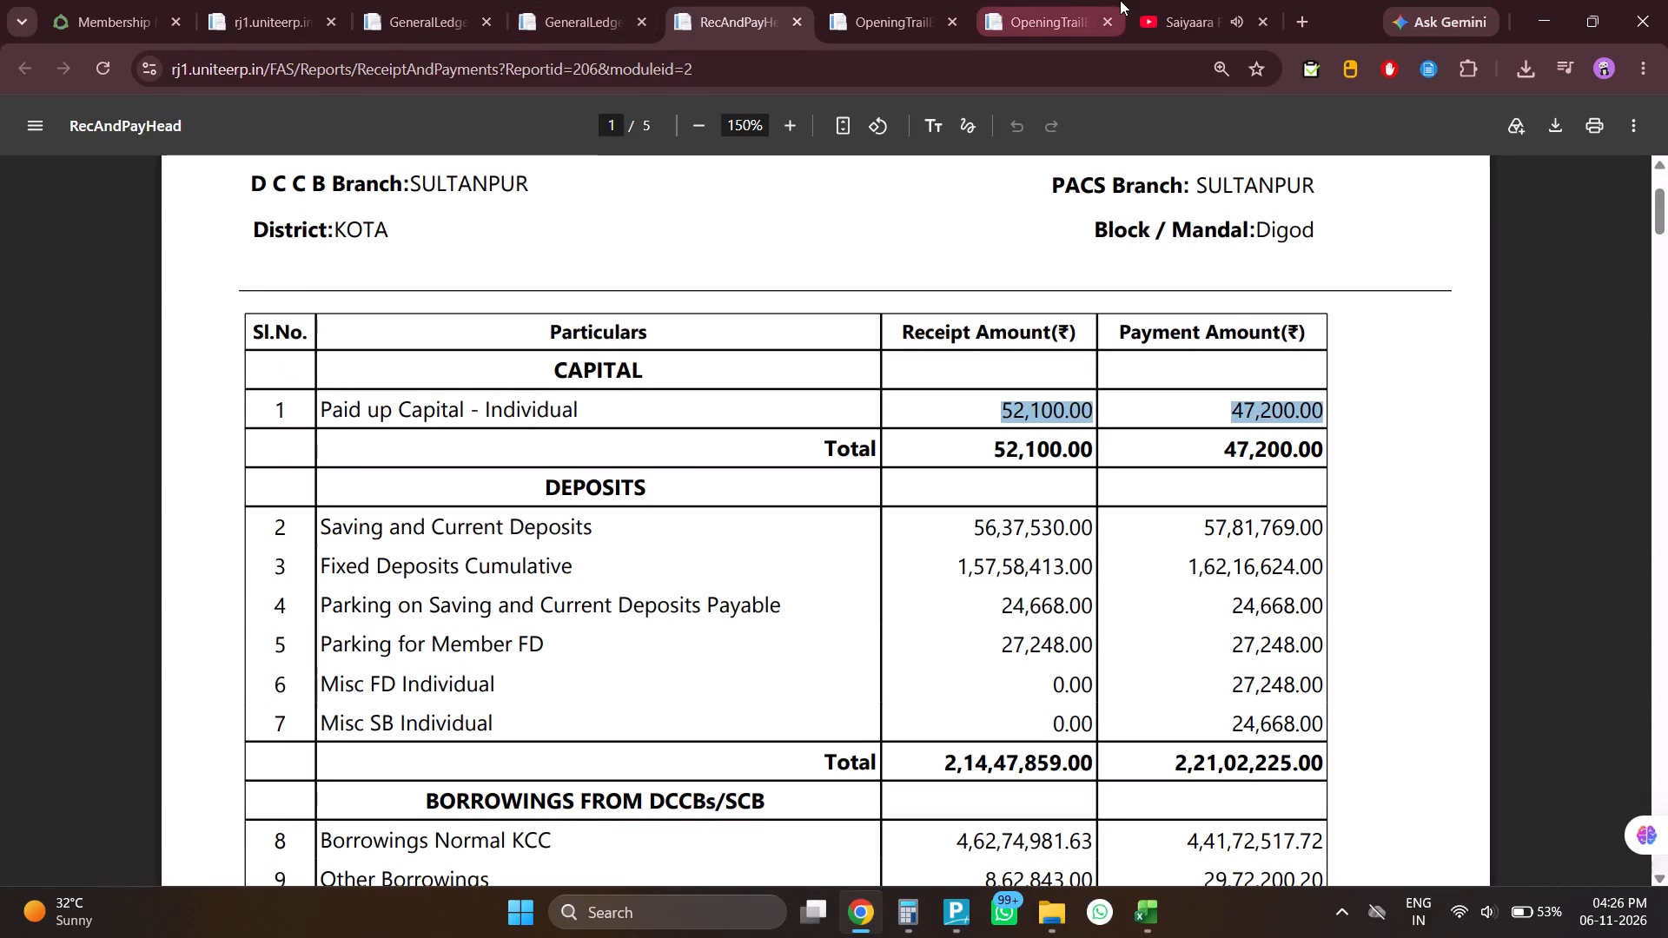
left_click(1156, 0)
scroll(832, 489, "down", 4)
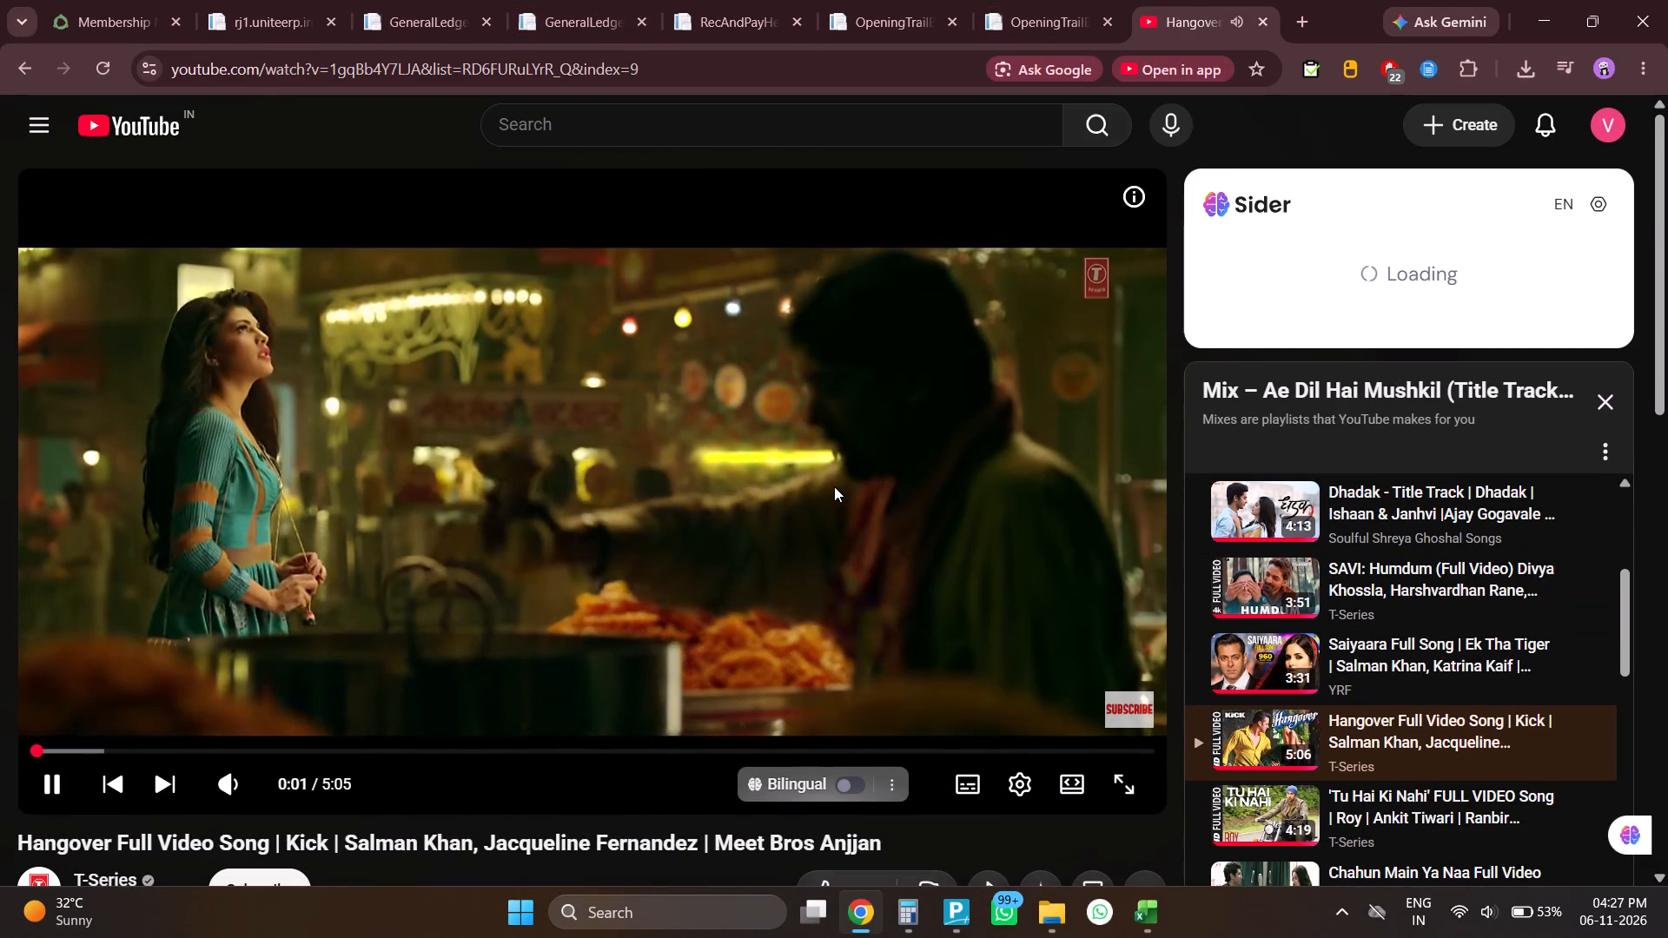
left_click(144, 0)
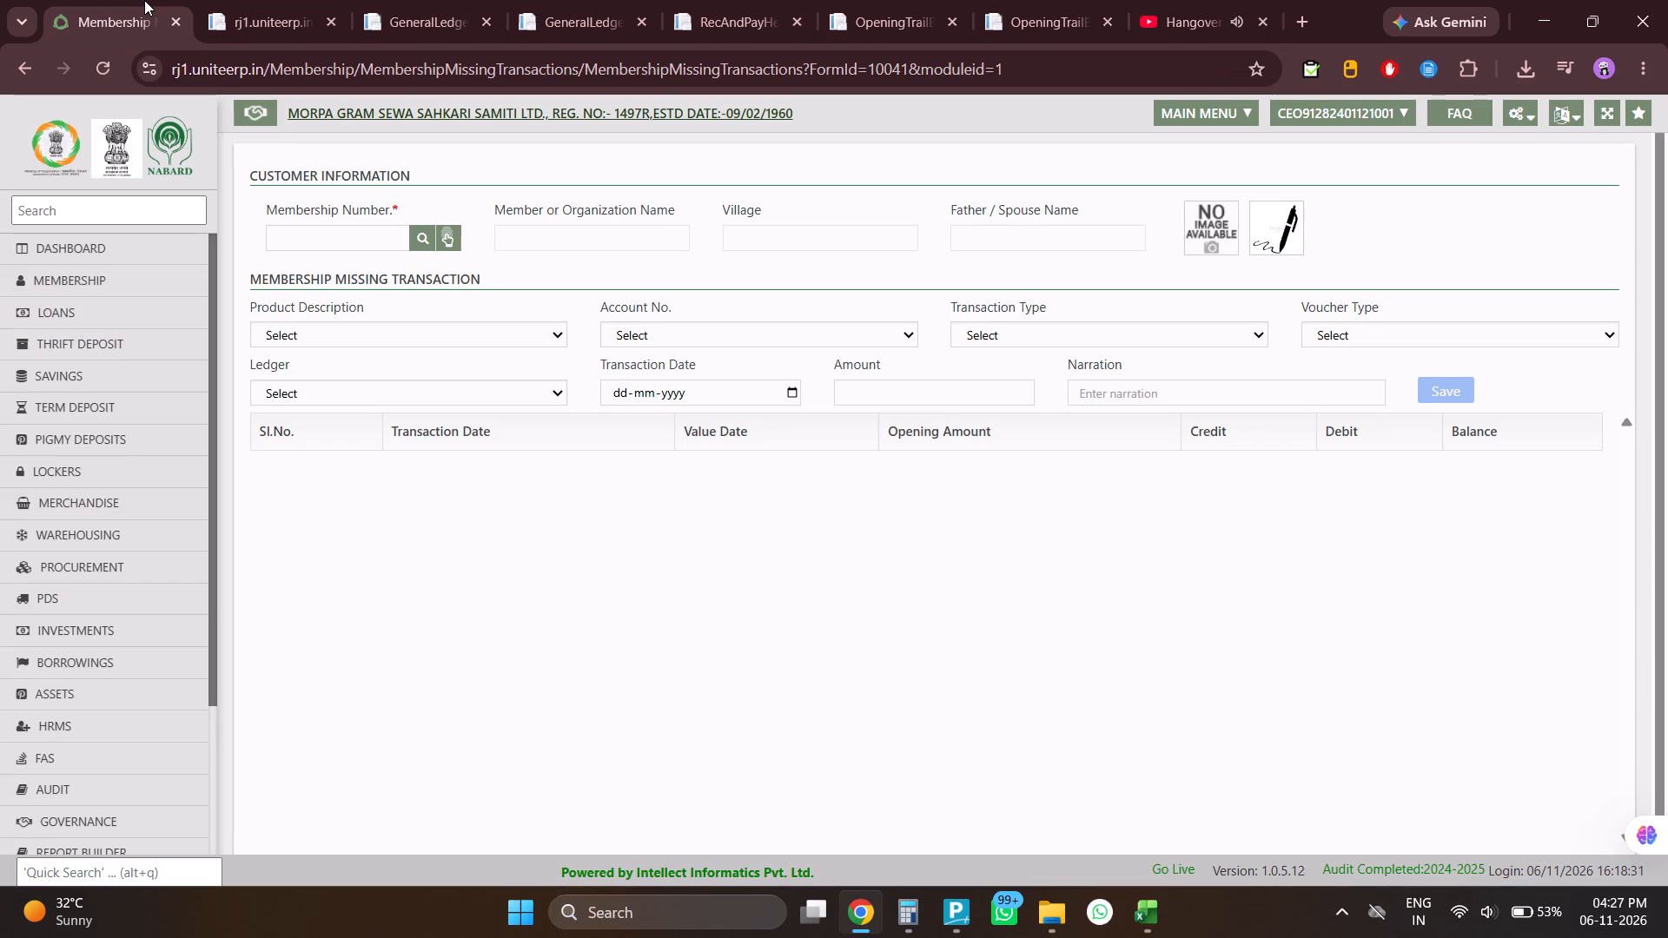
Compare the Capital Account entries in TallyPrime's Trial Balance with Paid up Capital - Individual in the Receipts And Payments report.
key("alt+Tab")
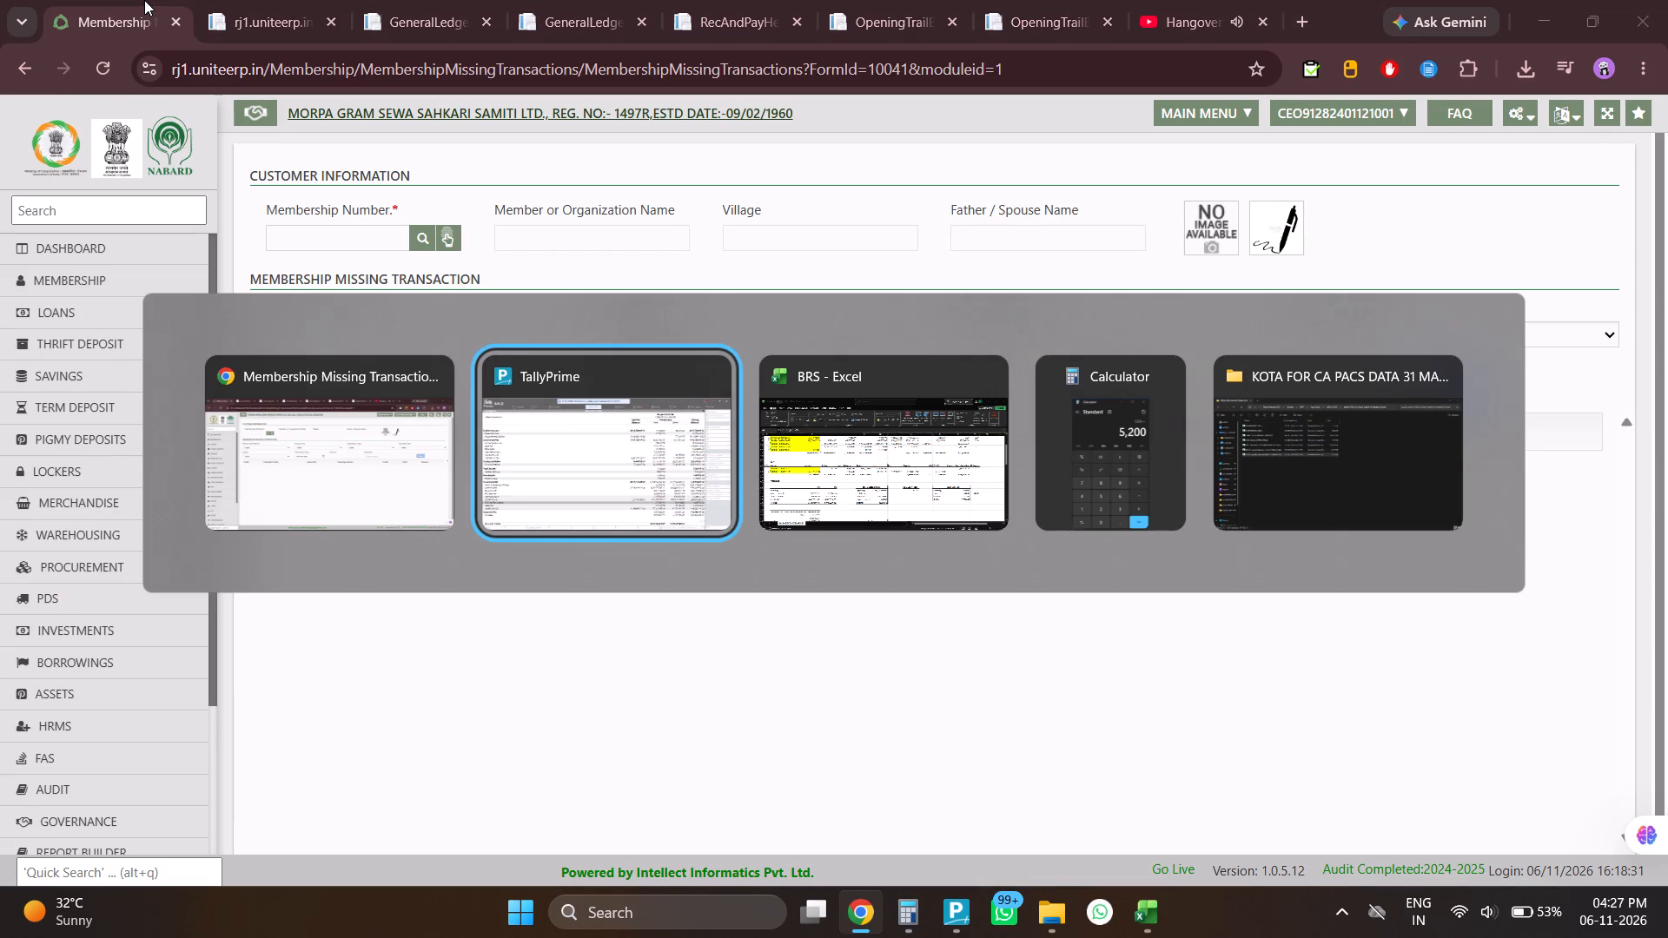
key("Up")
key("Up")
key("Up")
key("Up")
key("Up")
key("Up")
key("Up")
key("Up")
key("Up")
key("Up")
key("Up")
key("Up")
key("Up")
key("Up")
key("Up")
key("Up")
key("Up")
key("Up")
key("Up")
key("Up")
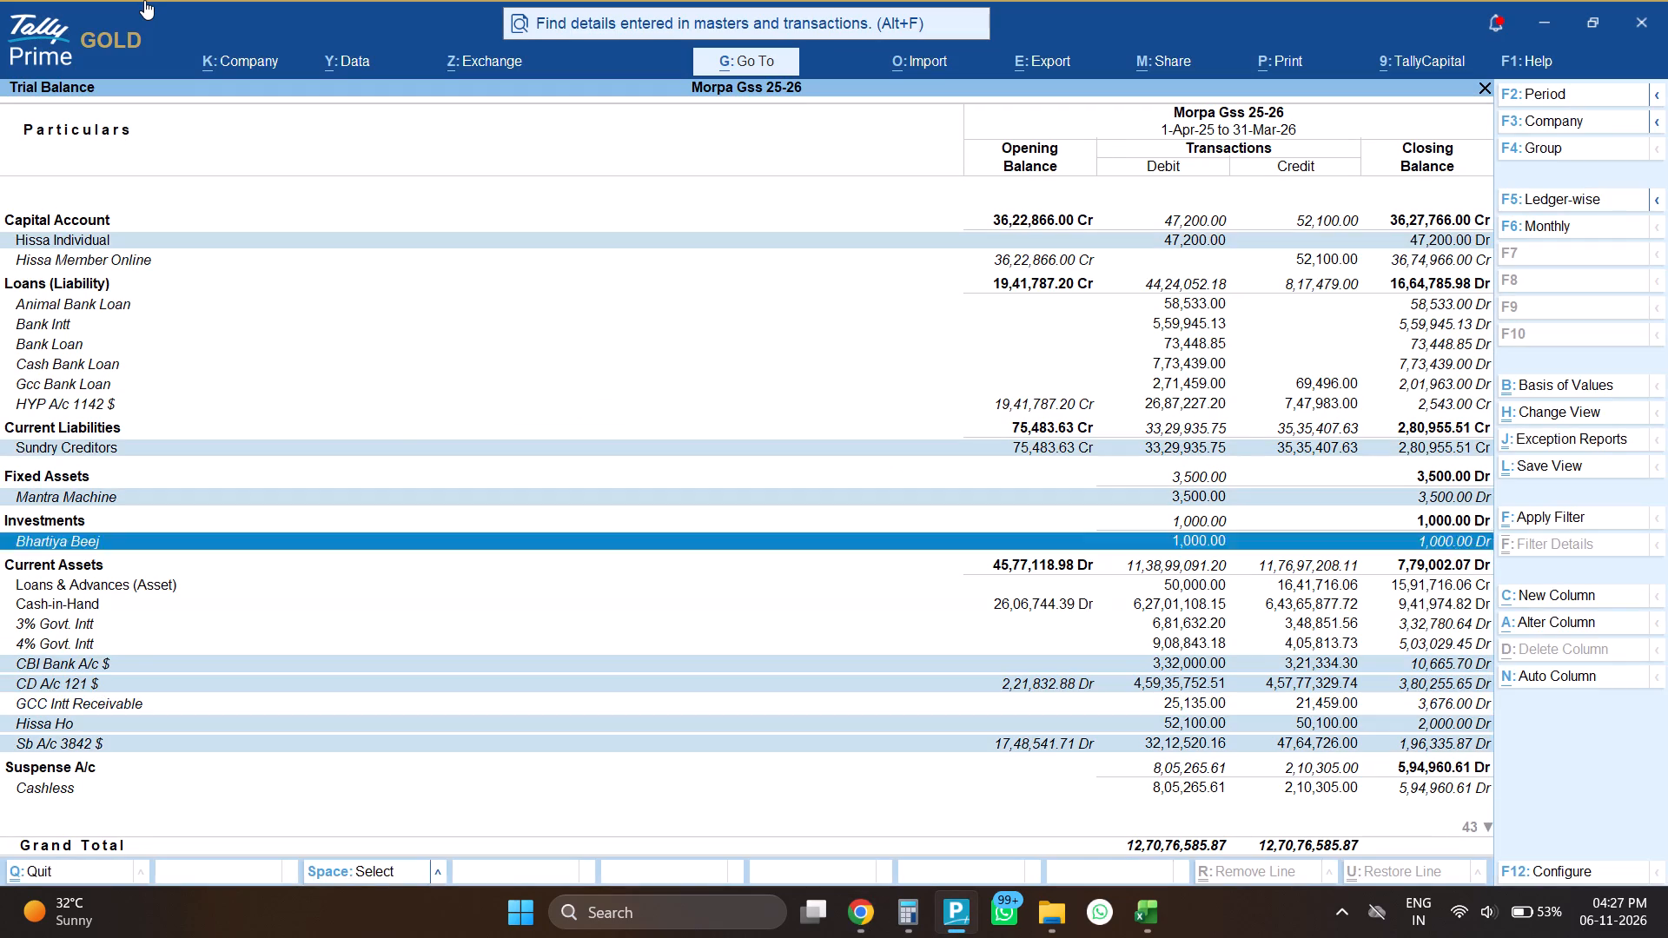
key("alt+Tab")
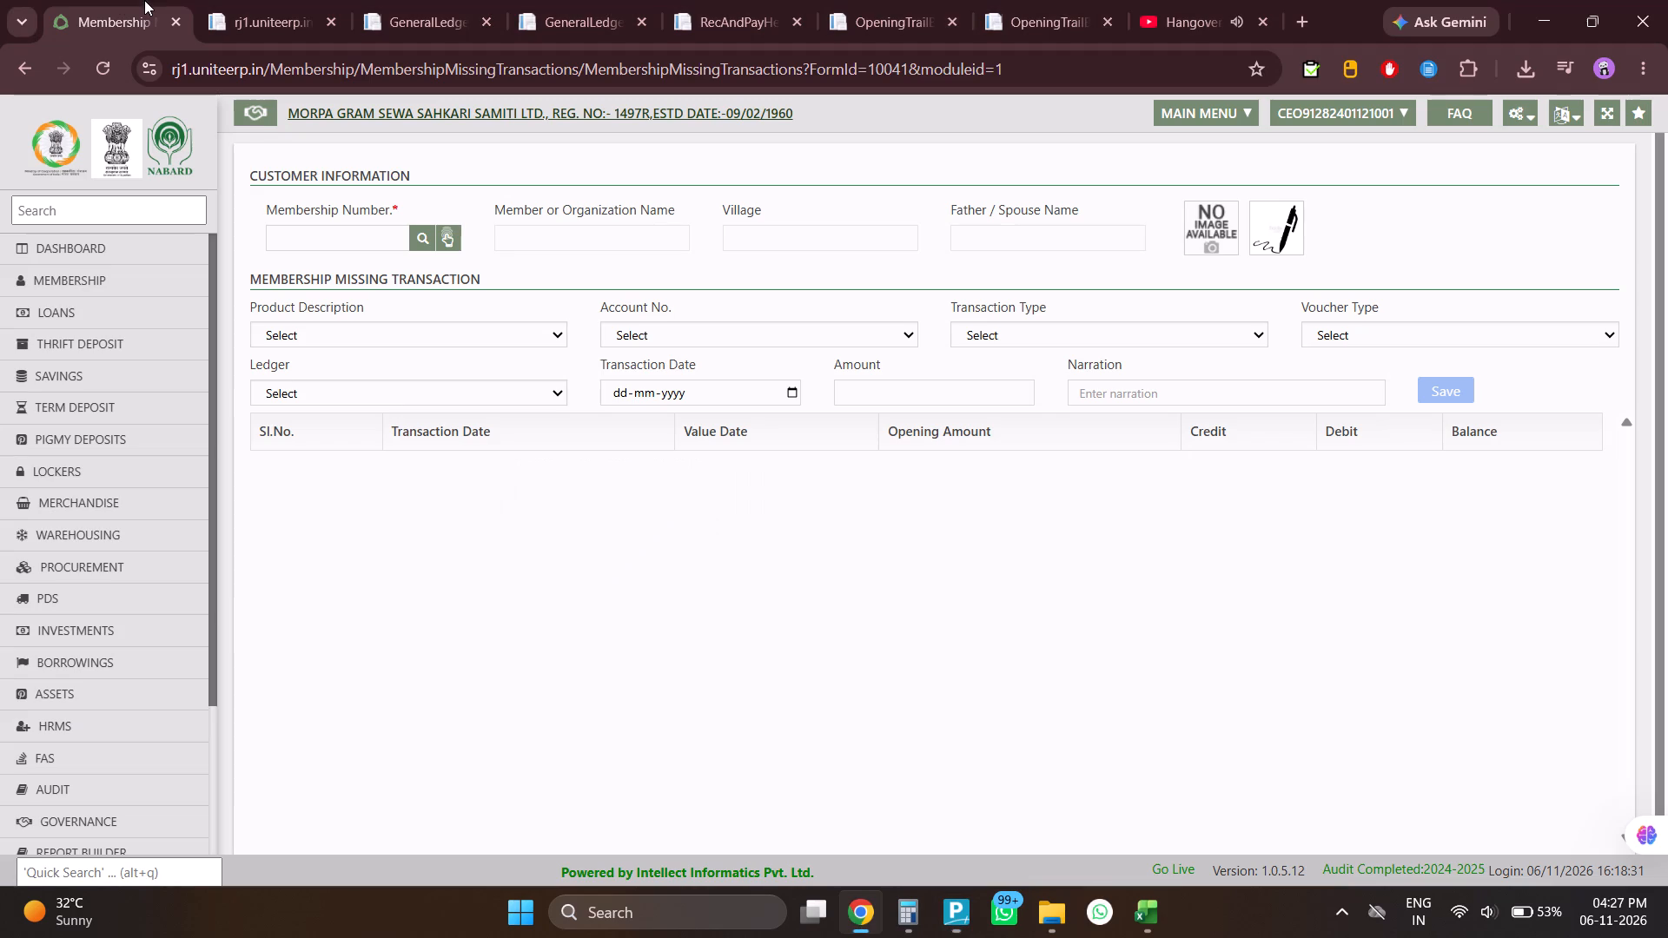
left_click(738, 0)
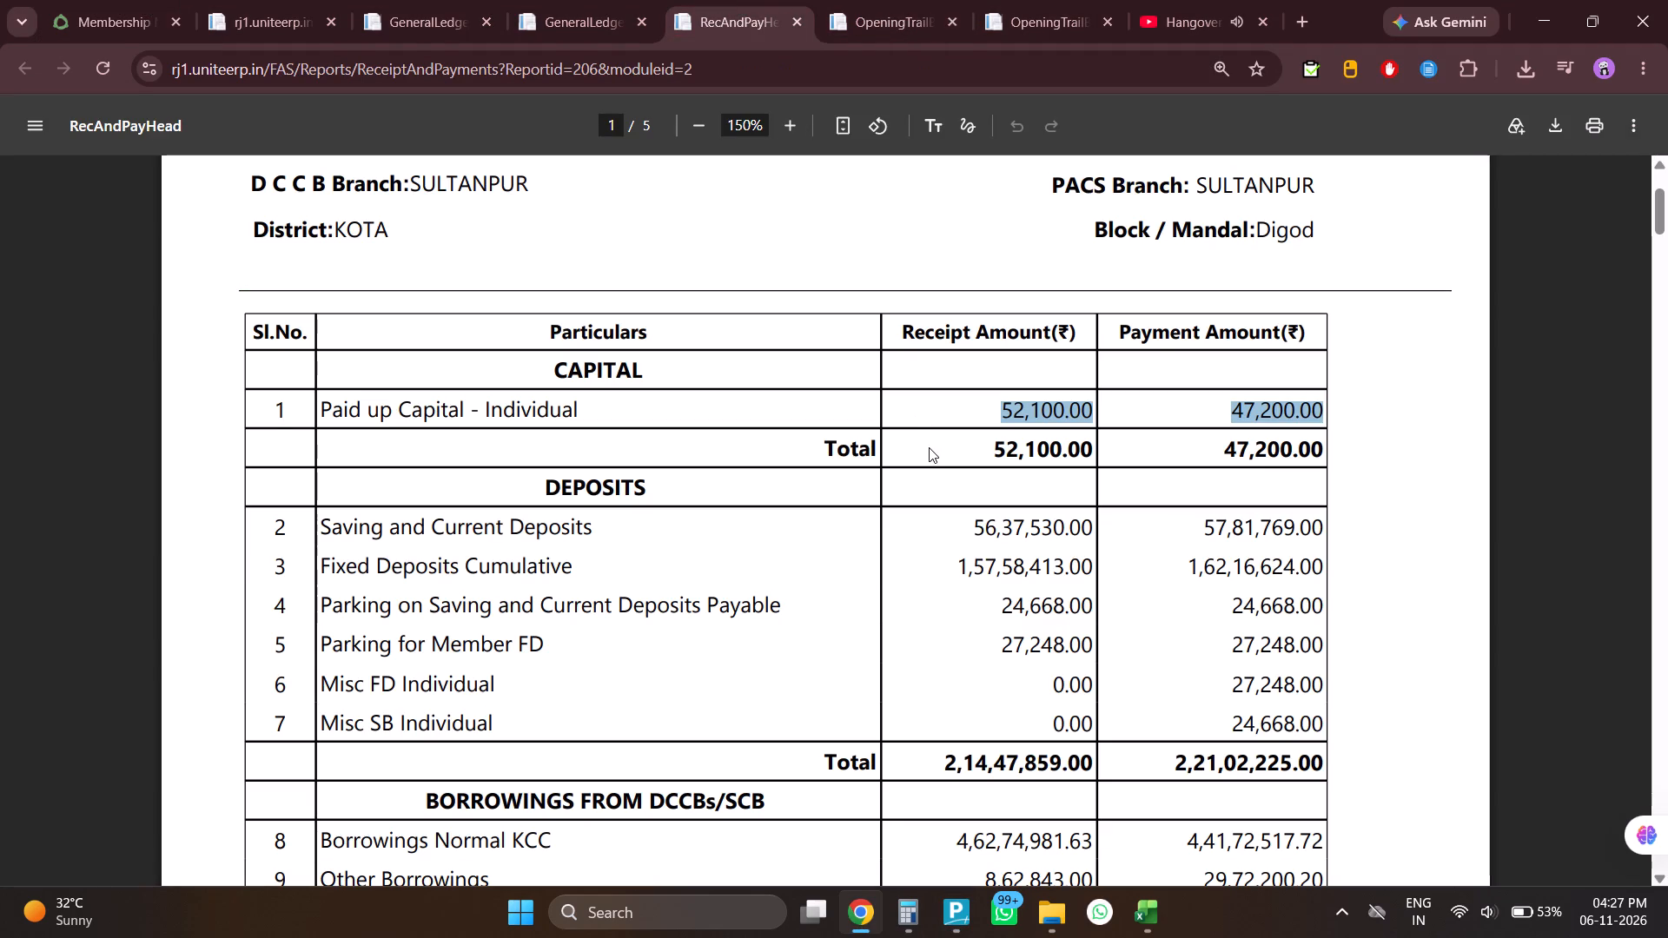
Mark the Hissa Member Online row in TallyPrime's Trial Balance, checking it against the Receipts And Payments report.
key("alt+Tab")
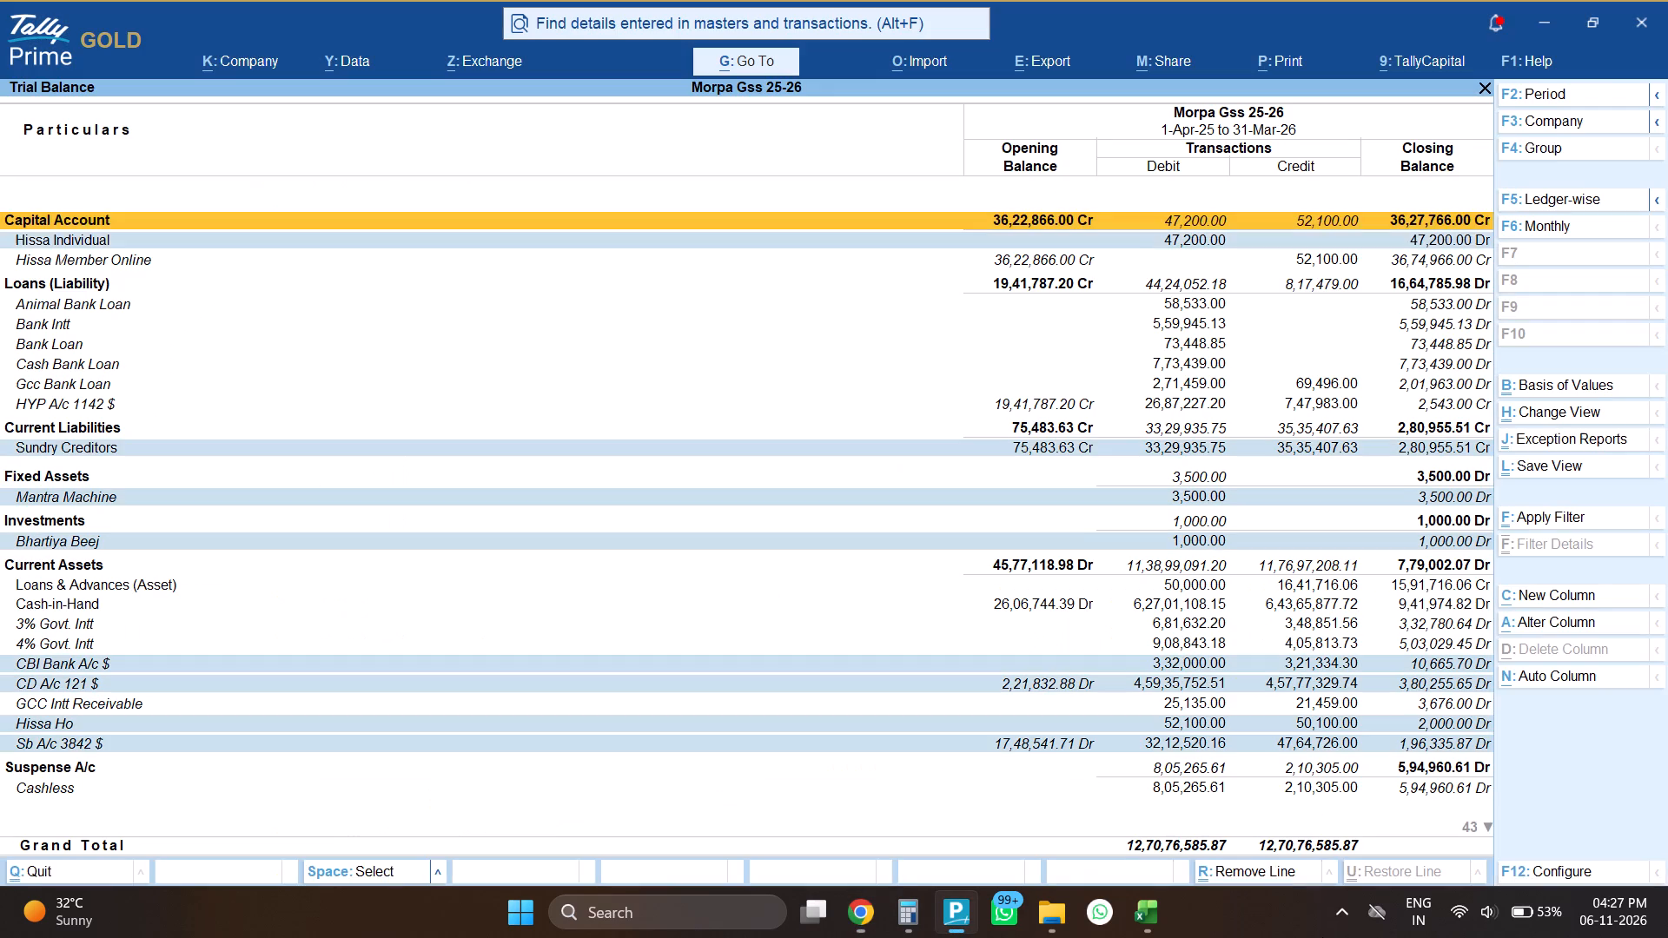
key("Down")
key("Down")
key("space")
key("alt+Tab")
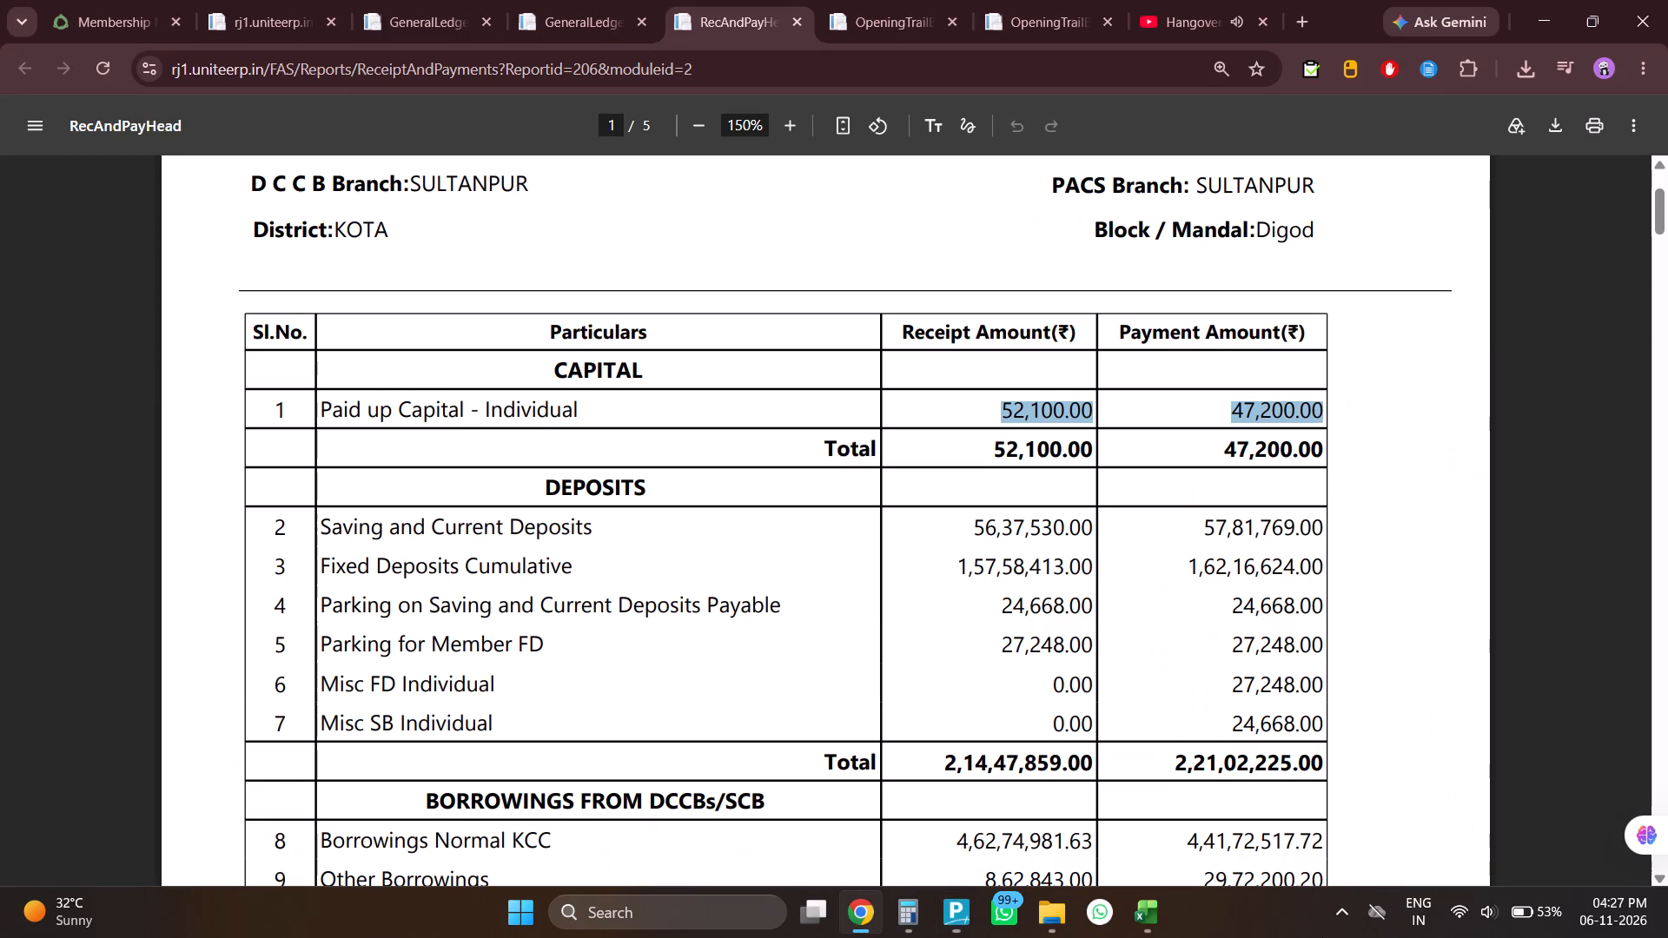
key("alt+Tab")
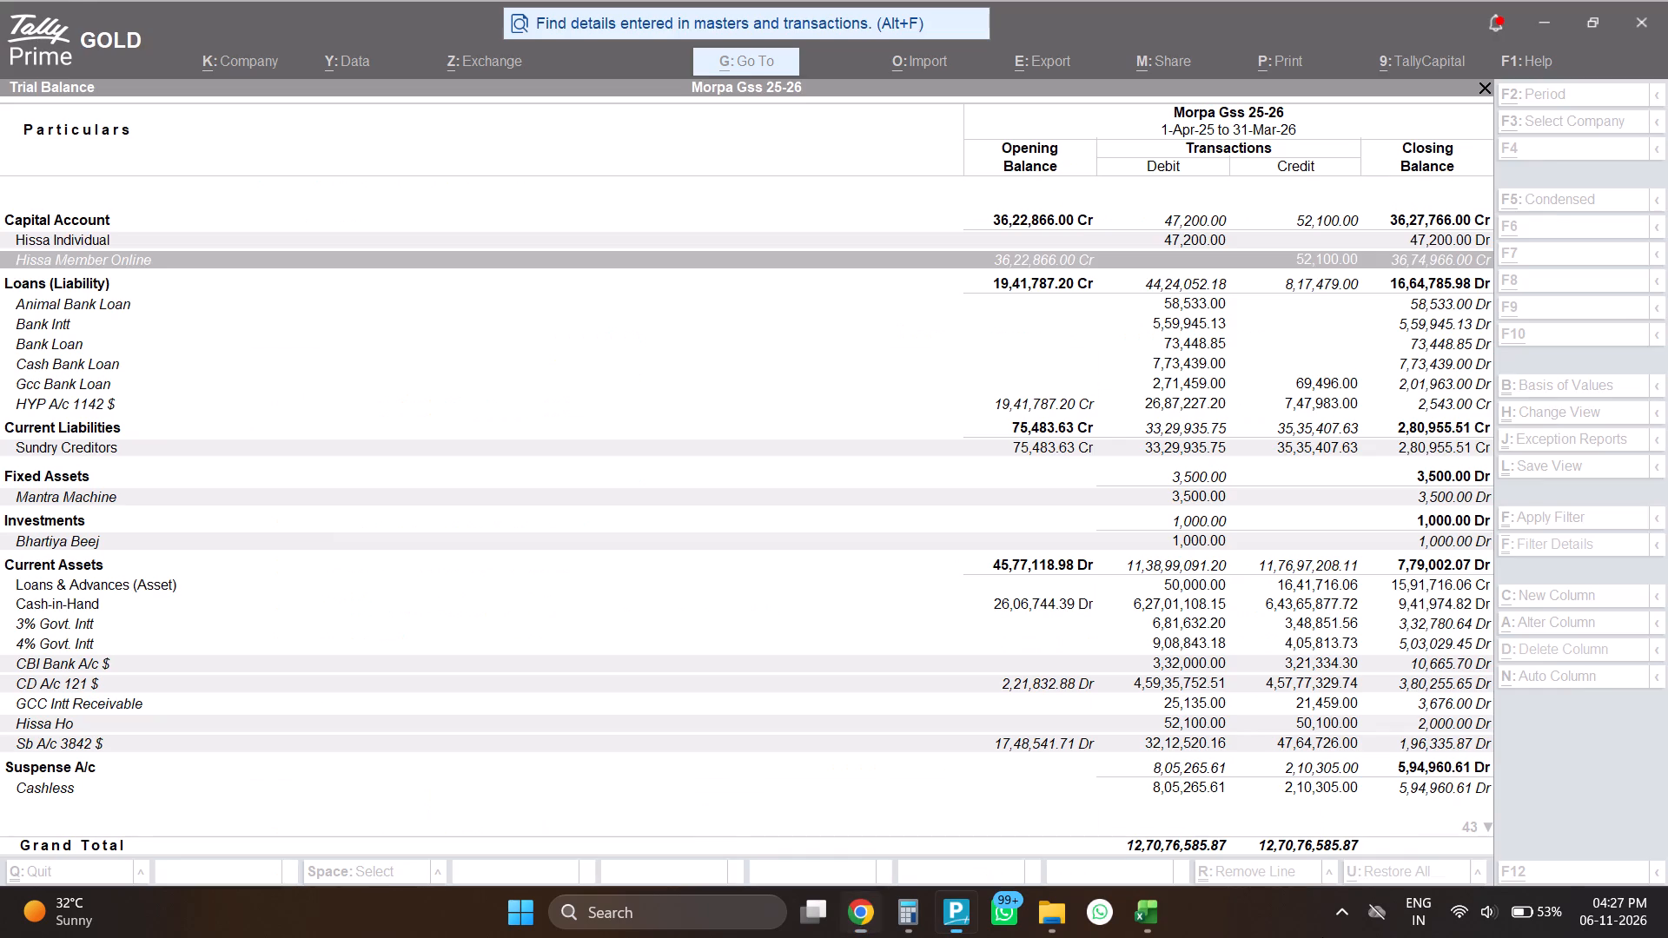
key("alt+Tab")
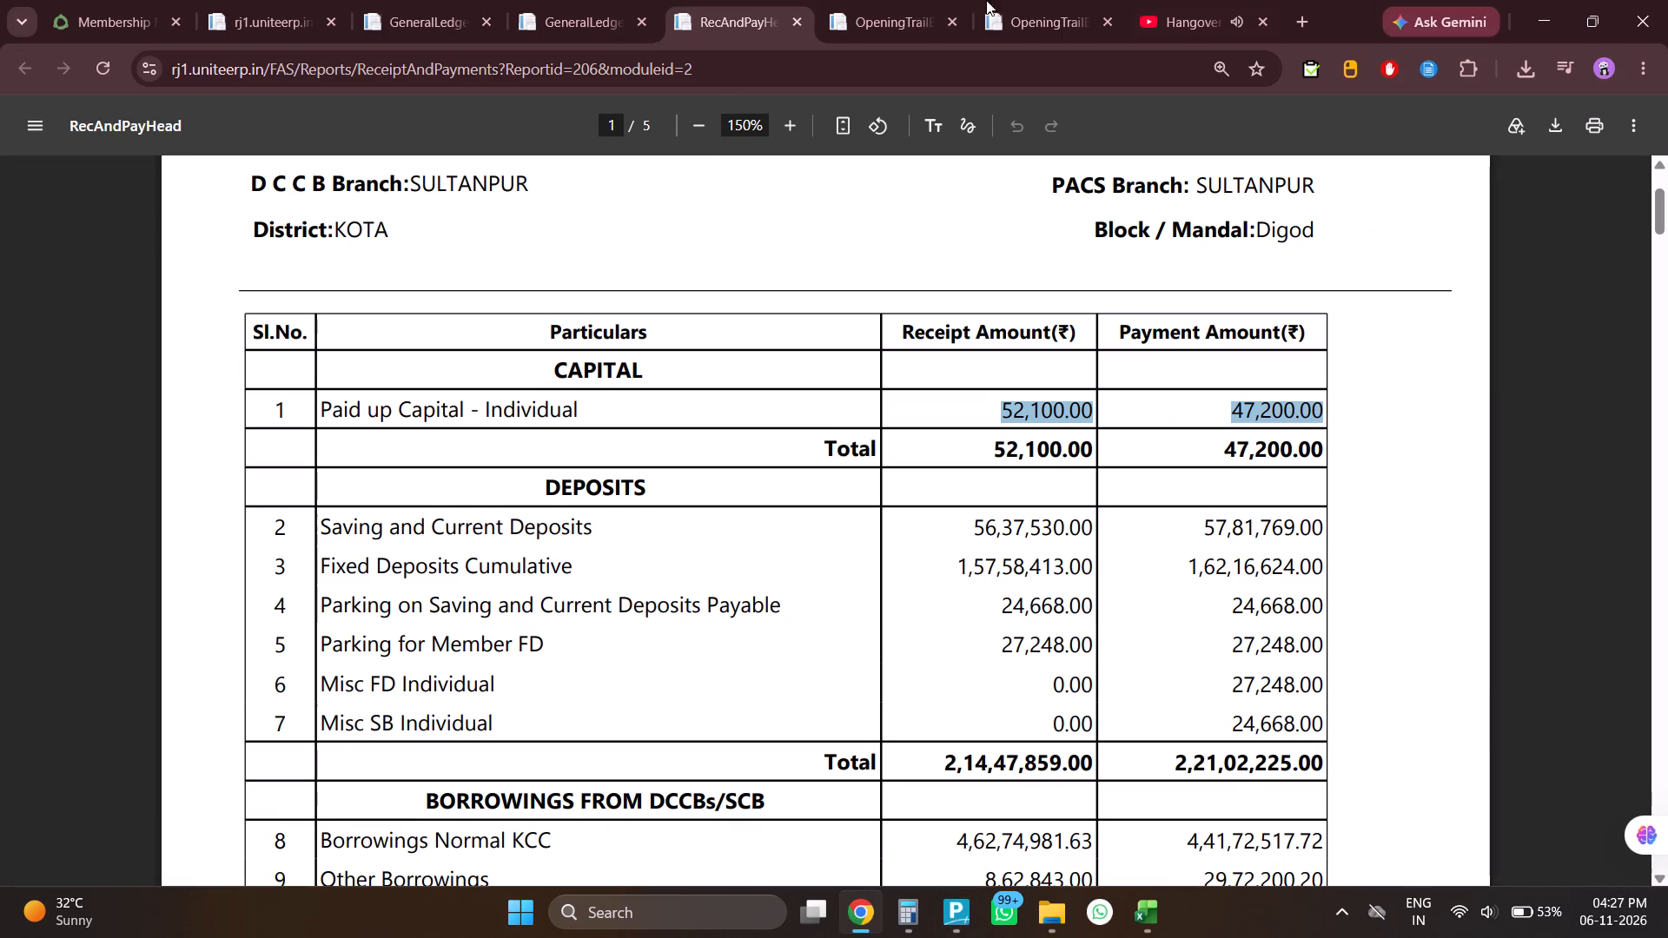
Reload both Opening Trial Balance reports, dated 01-04-2026 and 01-04-2025, with their forms resubmitted.
left_click(957, 0)
key("F5")
key("Return")
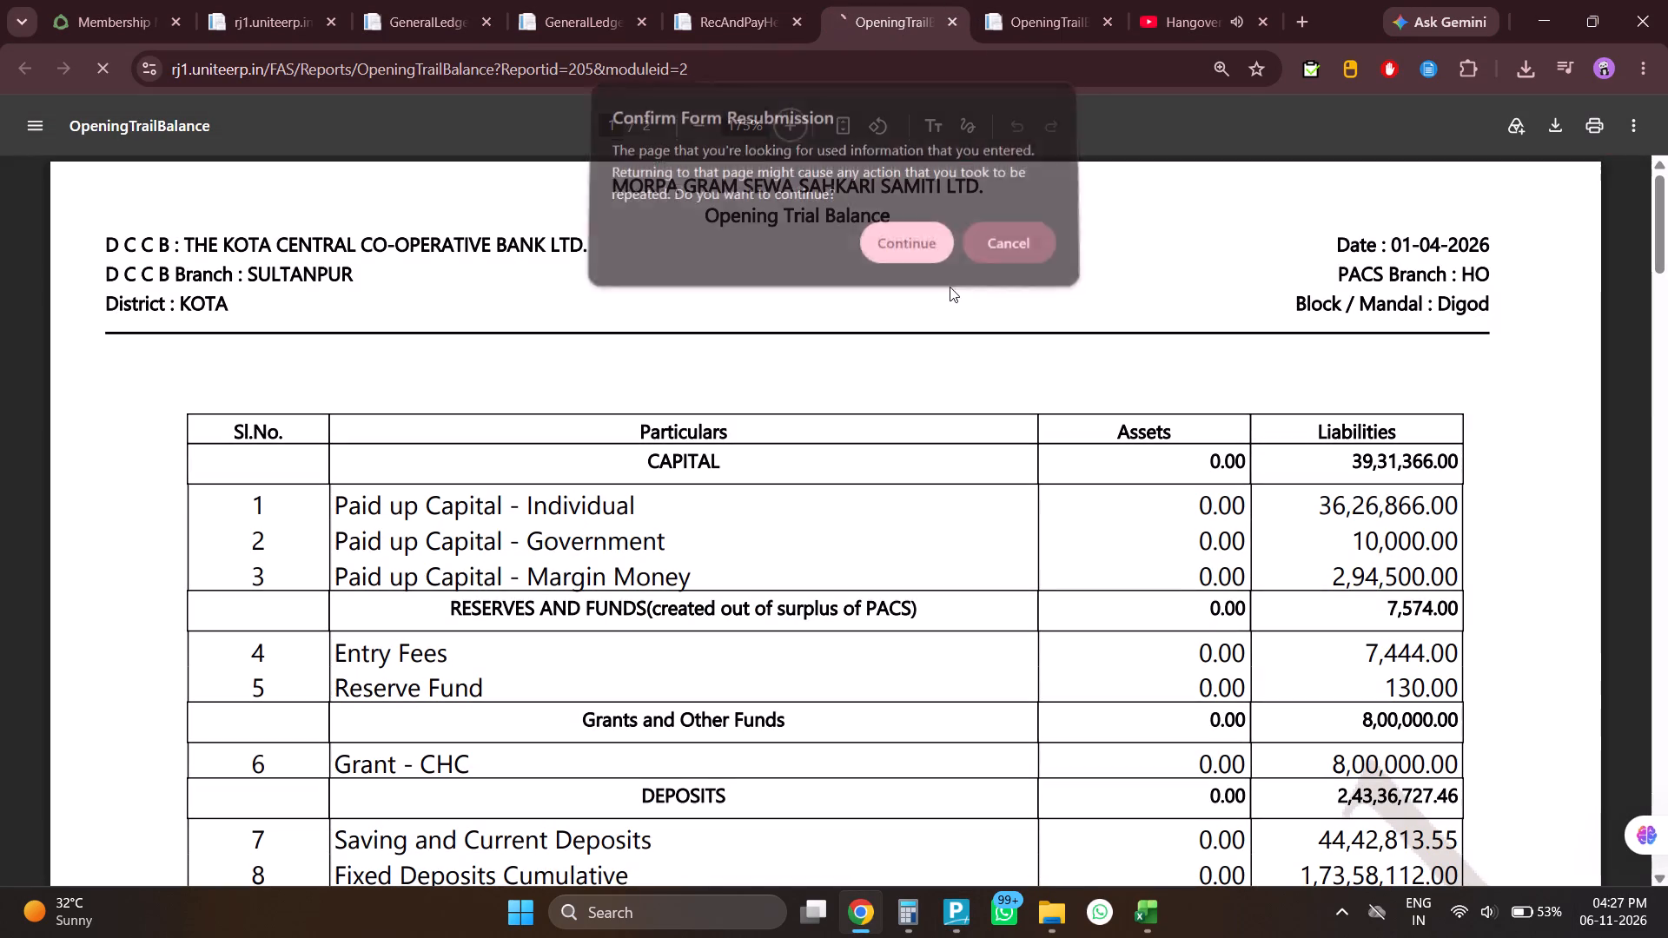
left_click(1008, 0)
key("F5")
key("Return")
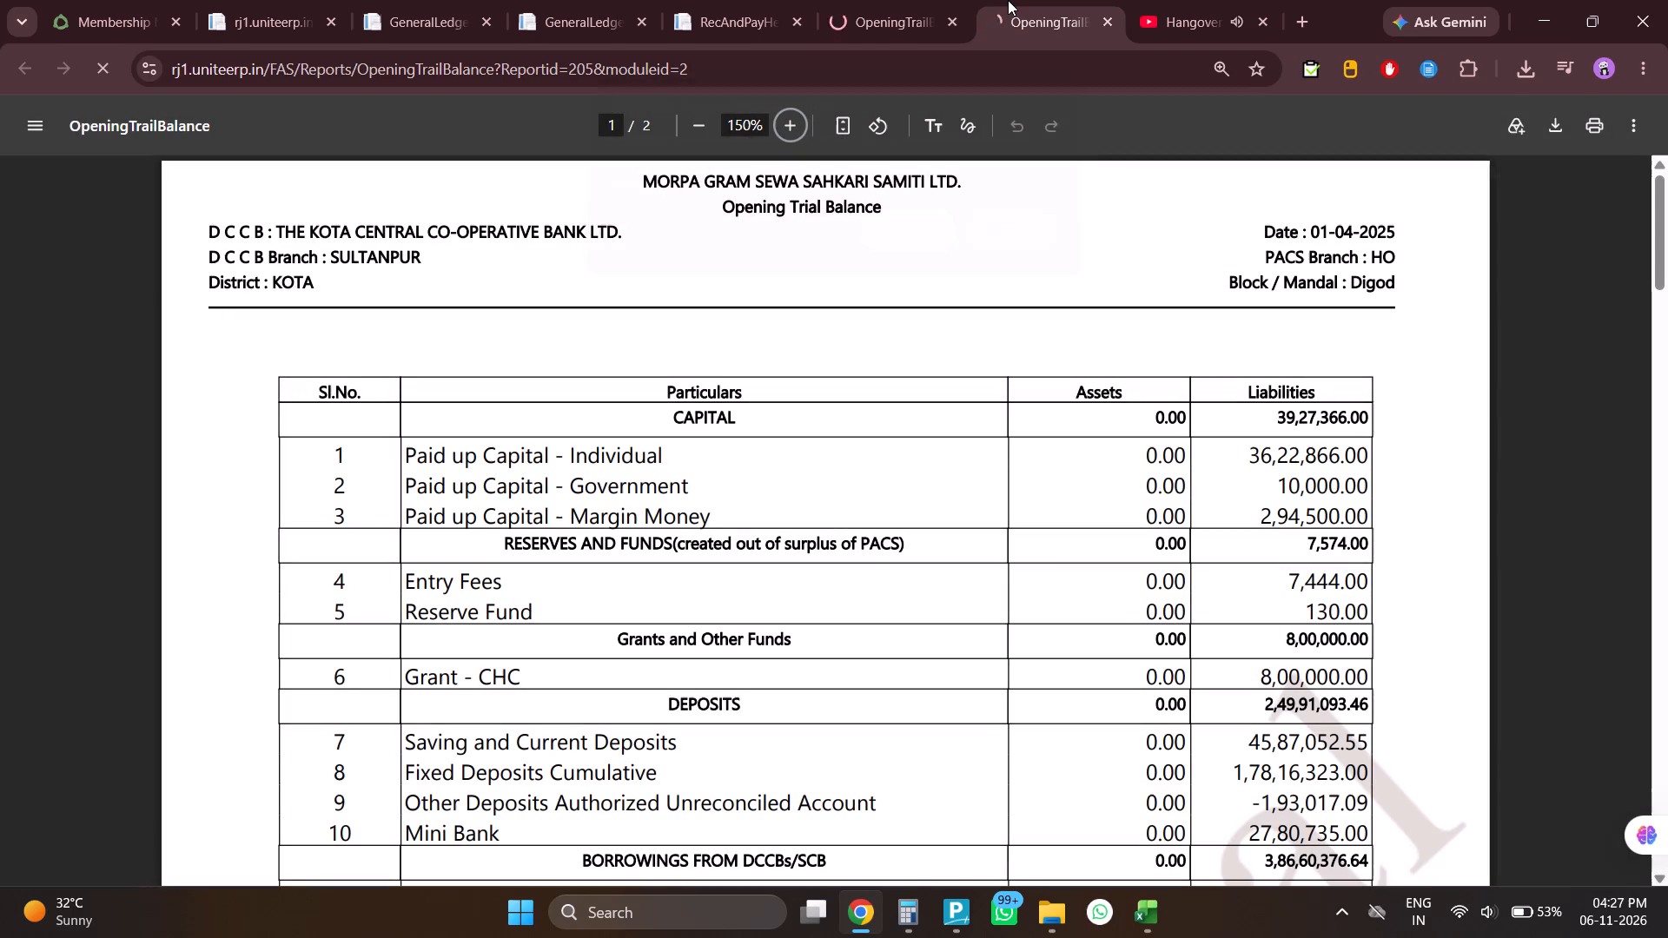
left_click(836, 526)
Compare Paid up Capital - Individual in the 01-04-2026 Opening Trial Balance, at 150% zoom, with TallyPrime's Capital Account closing balance.
left_click(890, 0)
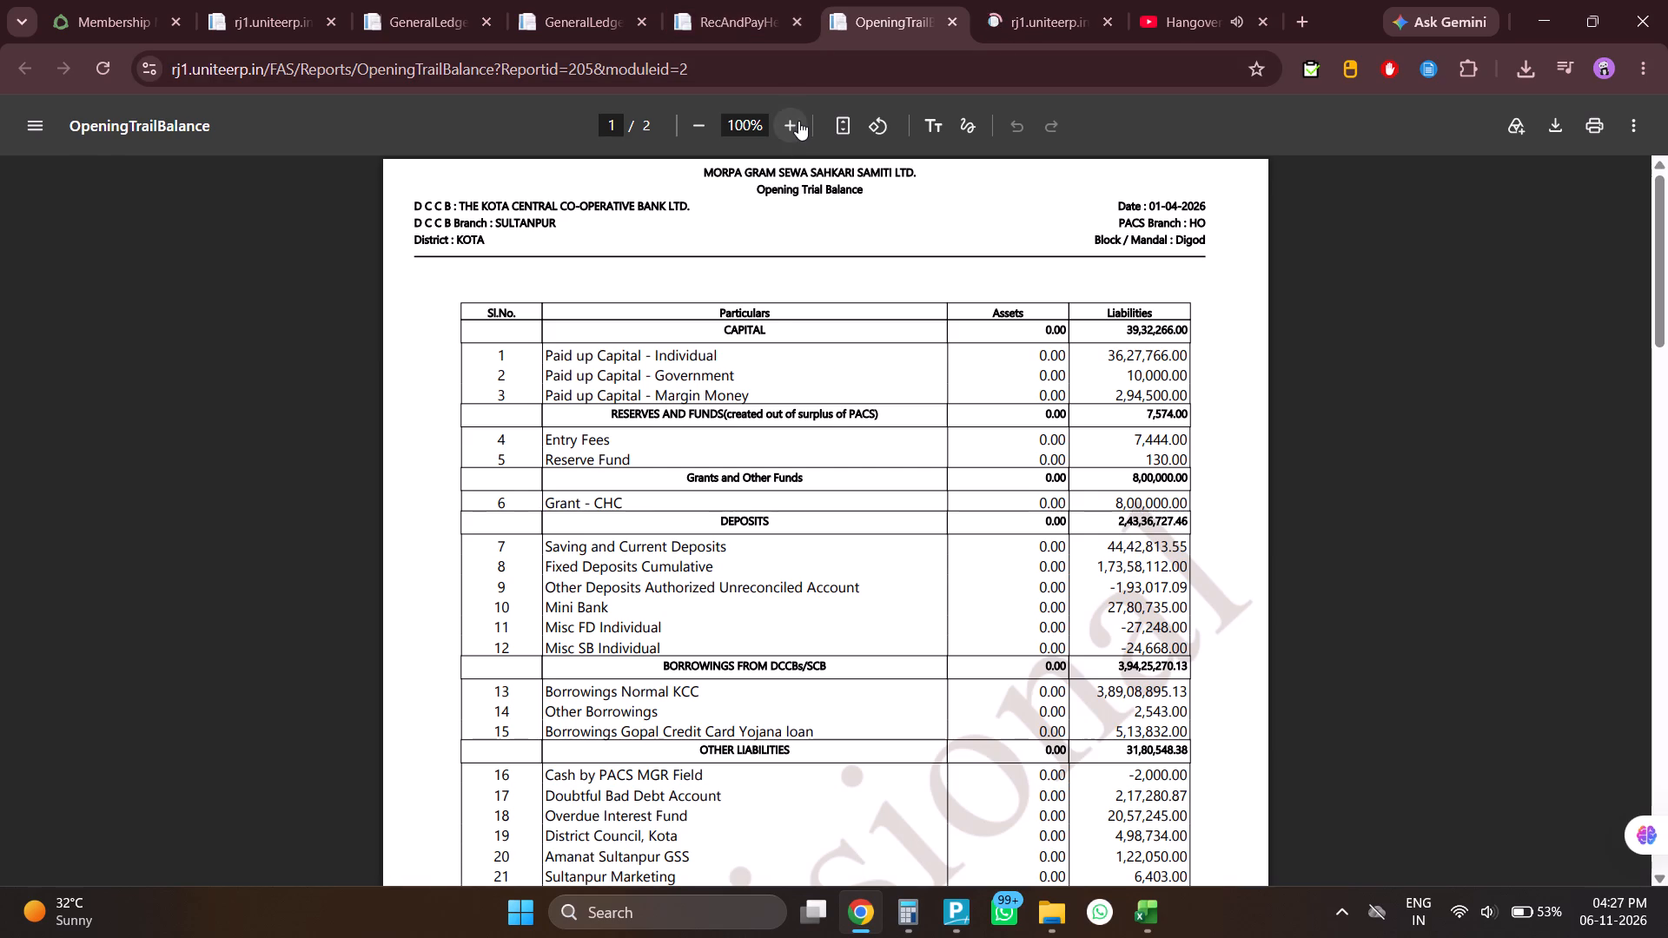
triple_click(799, 120)
left_click(838, 402)
left_click_drag(535, 459, 1283, 448)
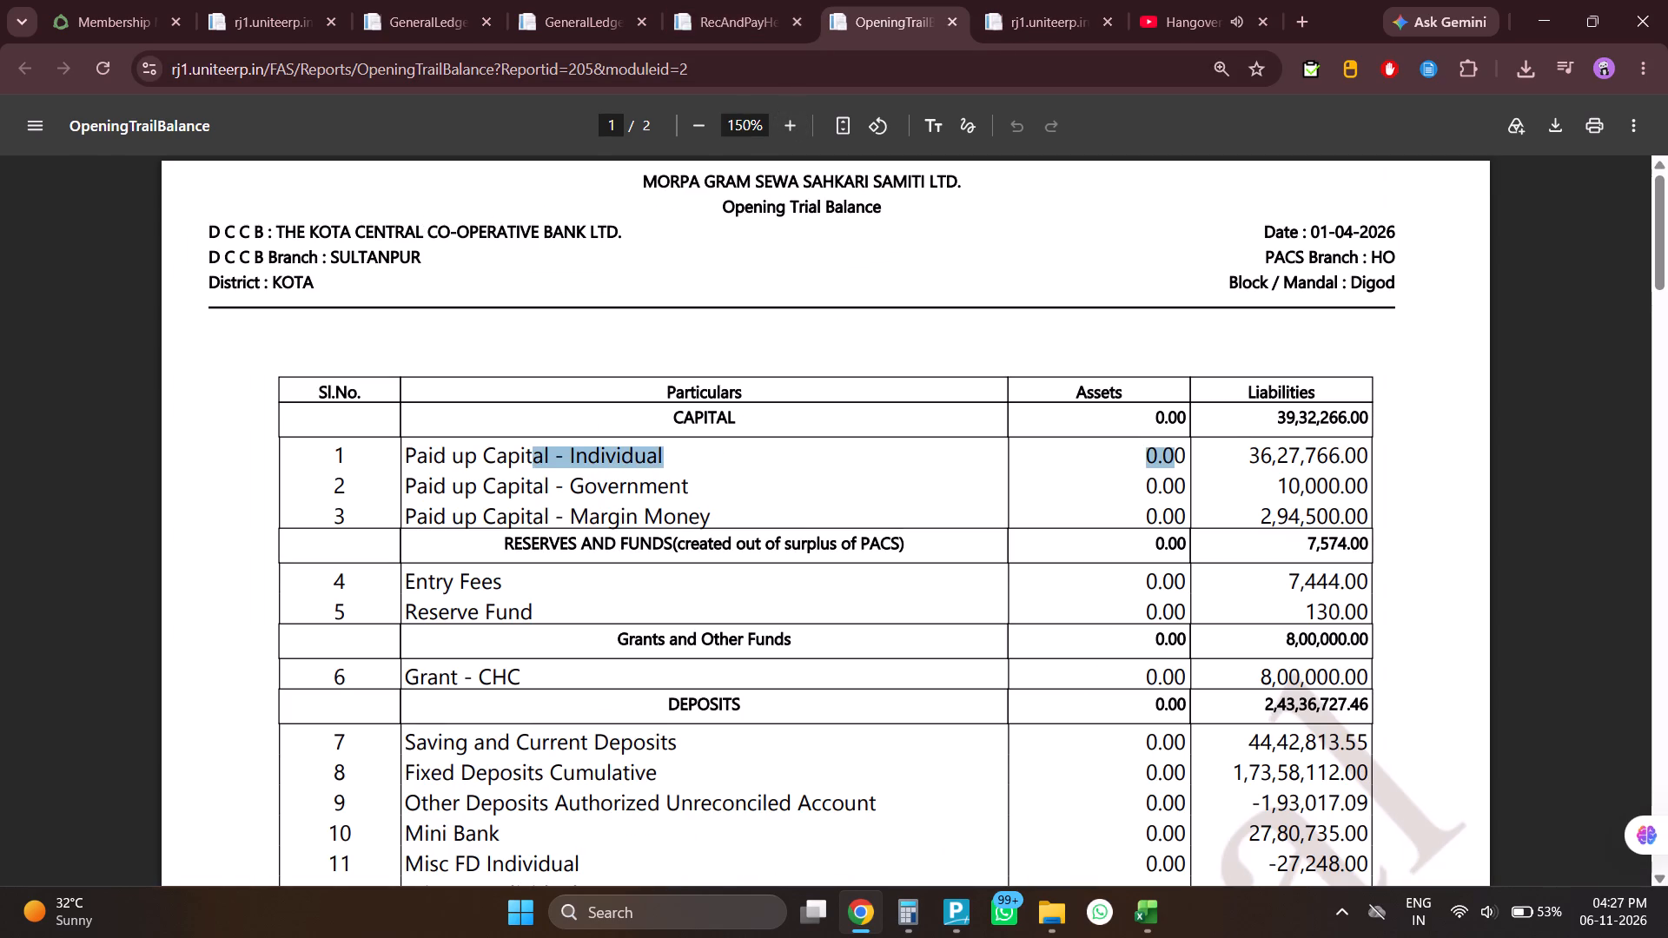
left_click_drag(1283, 448, 1428, 445)
key("alt+Tab")
key("Up")
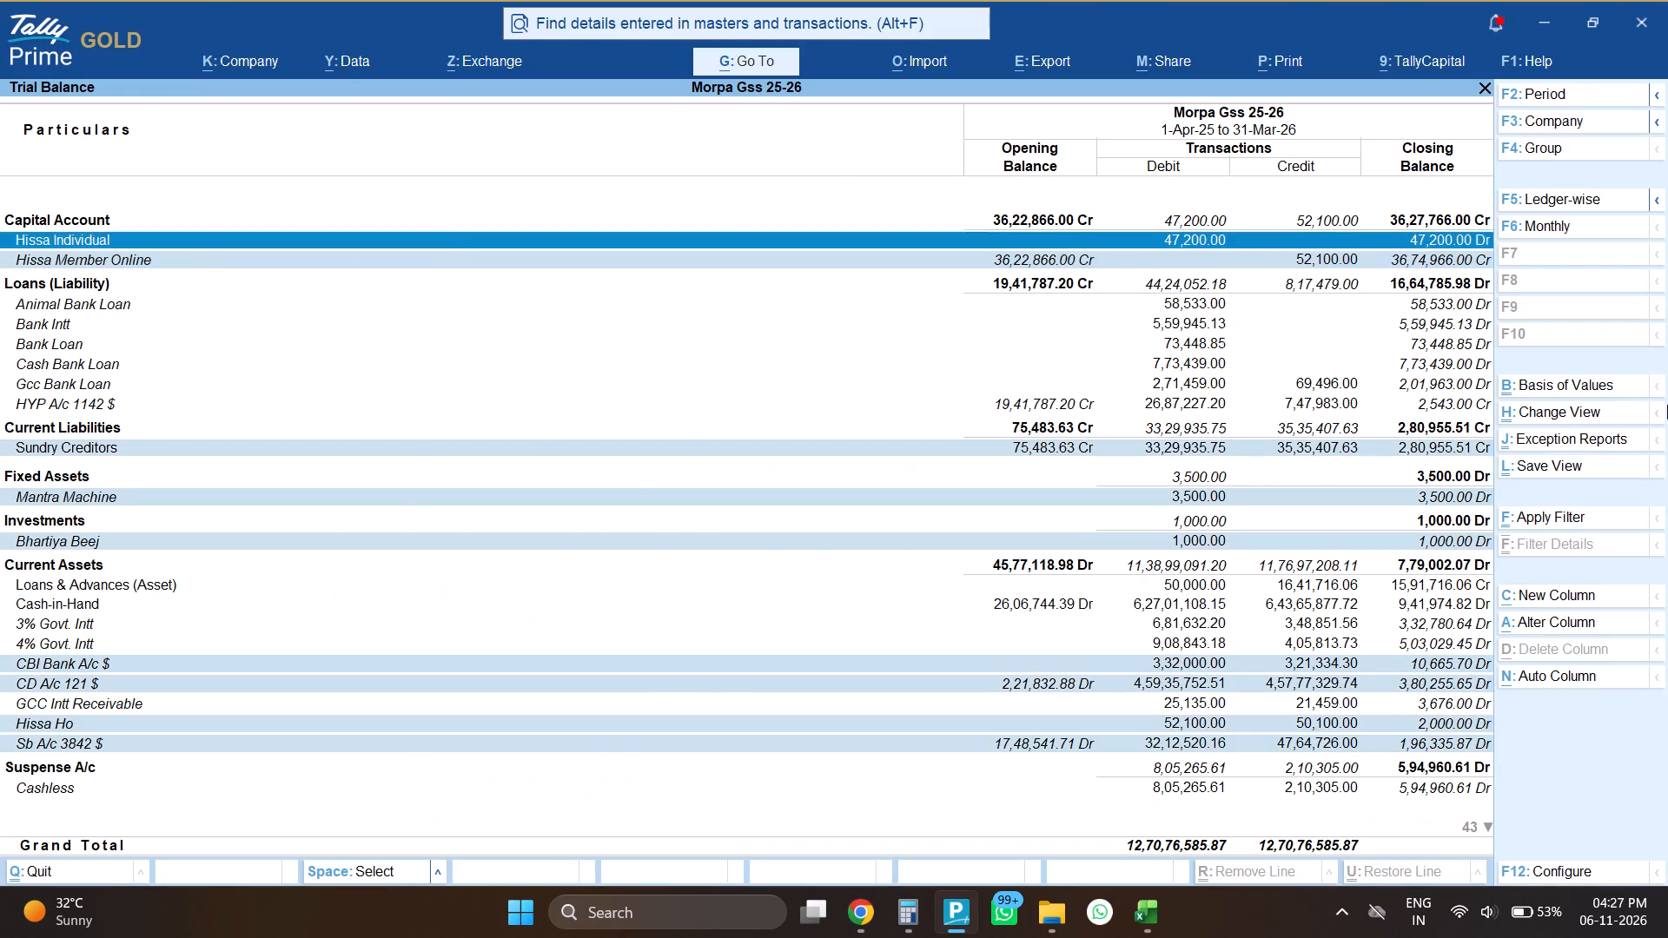
key("Up")
key("alt+Tab")
key("alt+Tab")
key("alt+Tab")
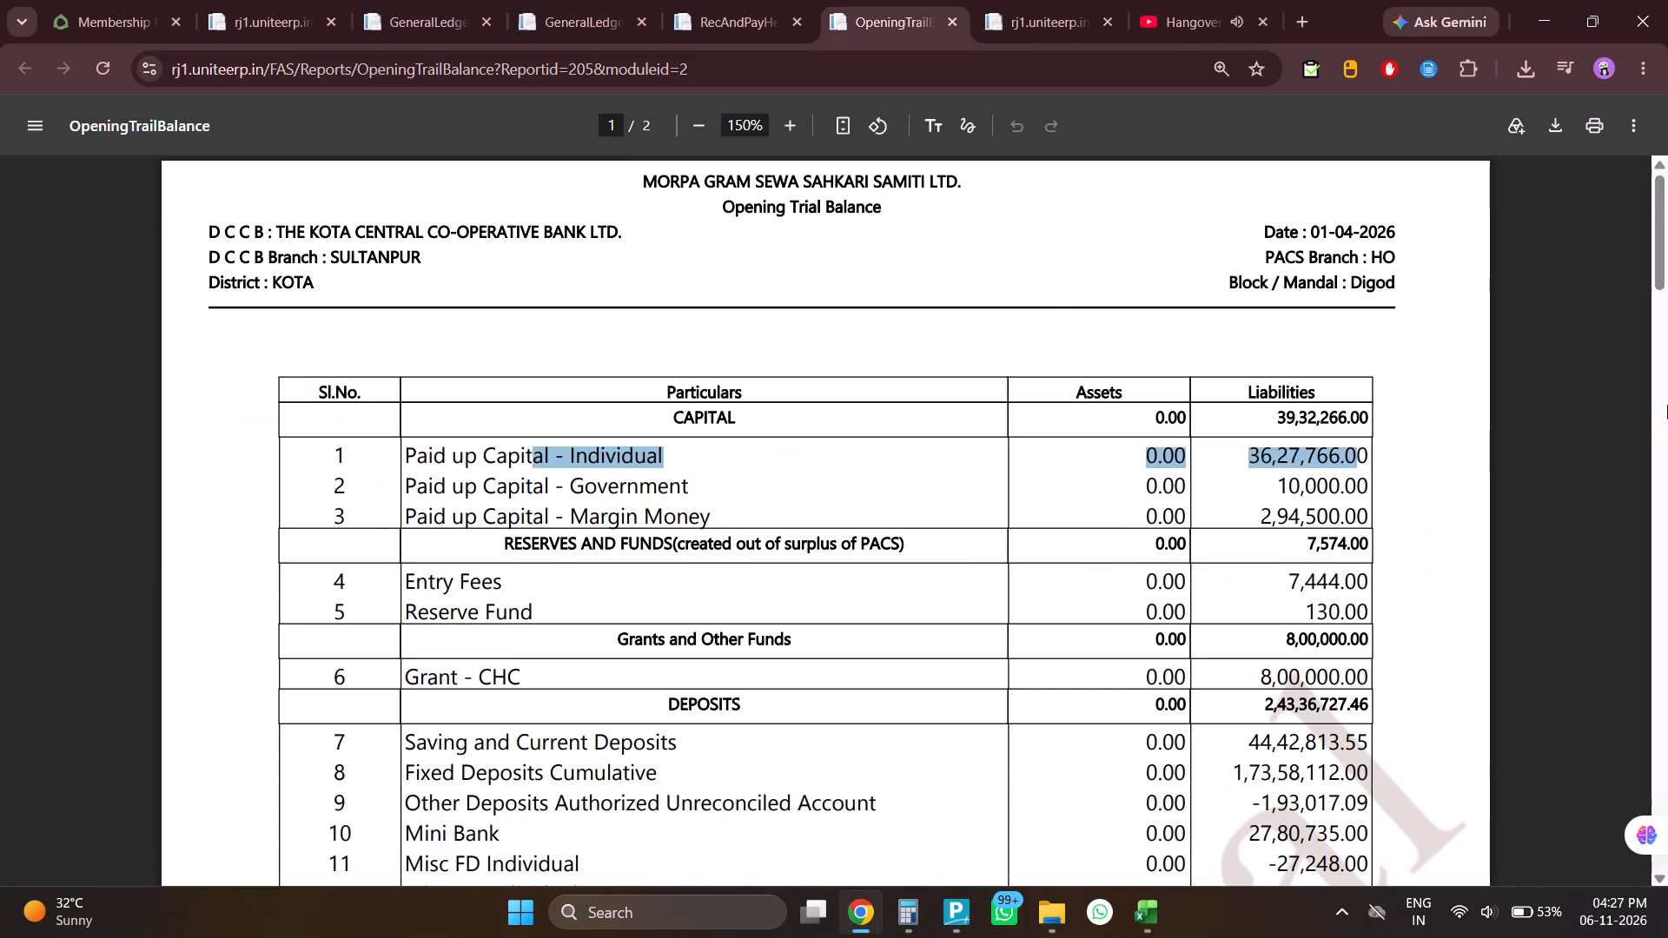
key("alt+Tab")
key("alt+Tab")
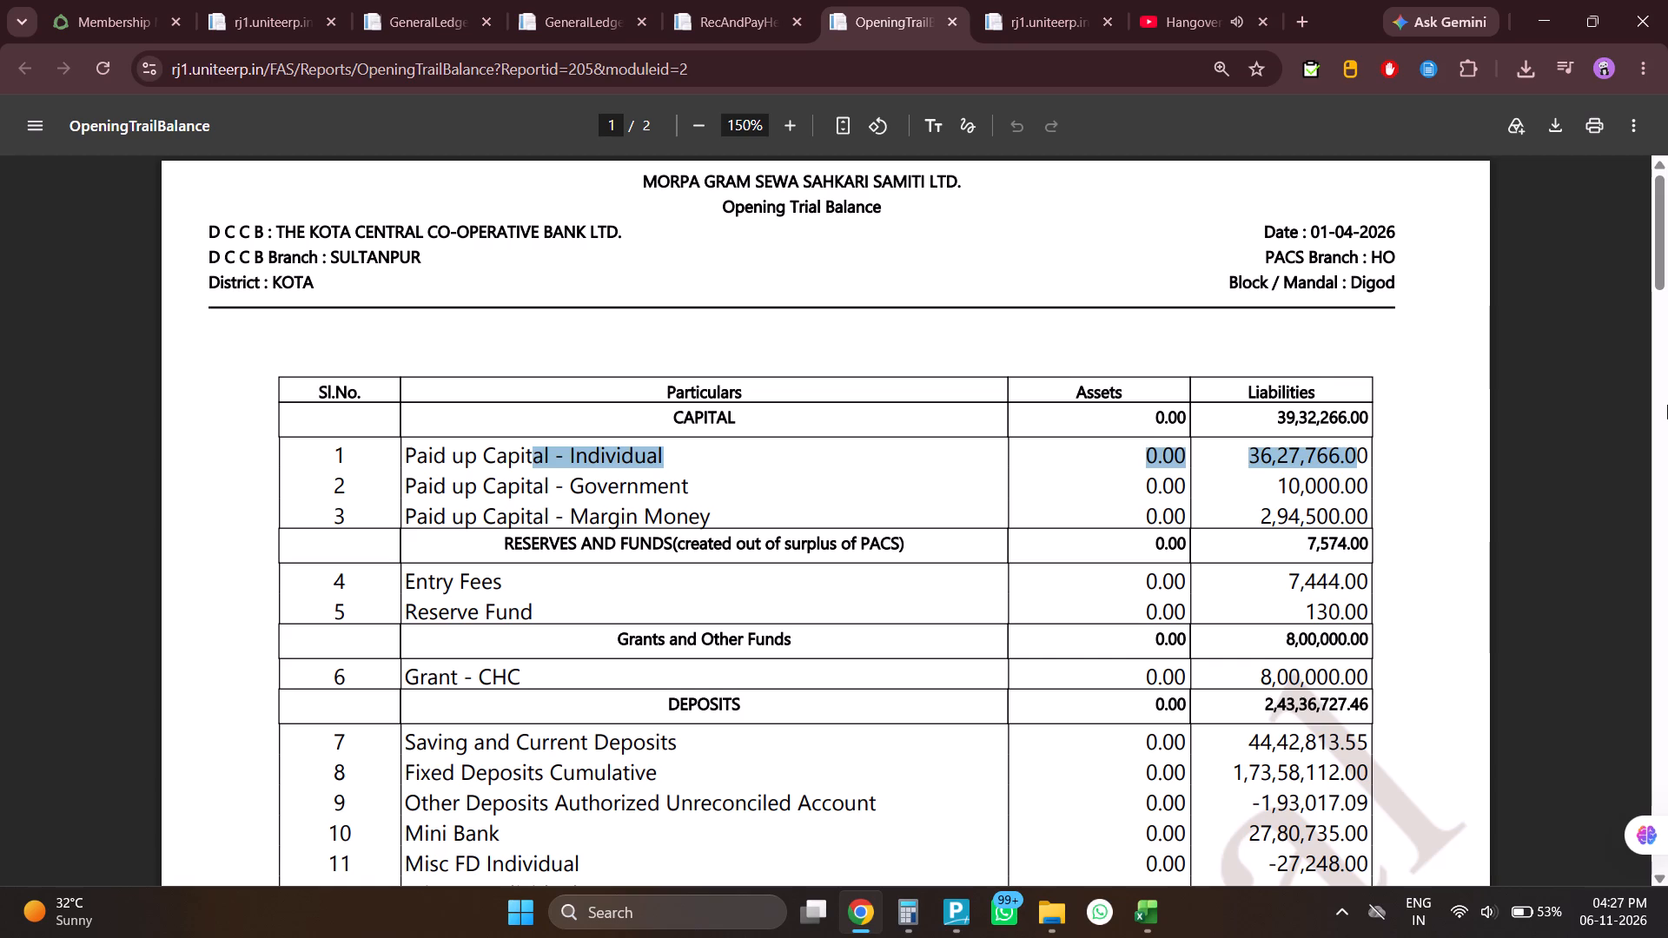
Generate the Merchandise module's Stock Register report in the ERP for 01-04-2025 to 31-03-2026.
left_click(122, 0)
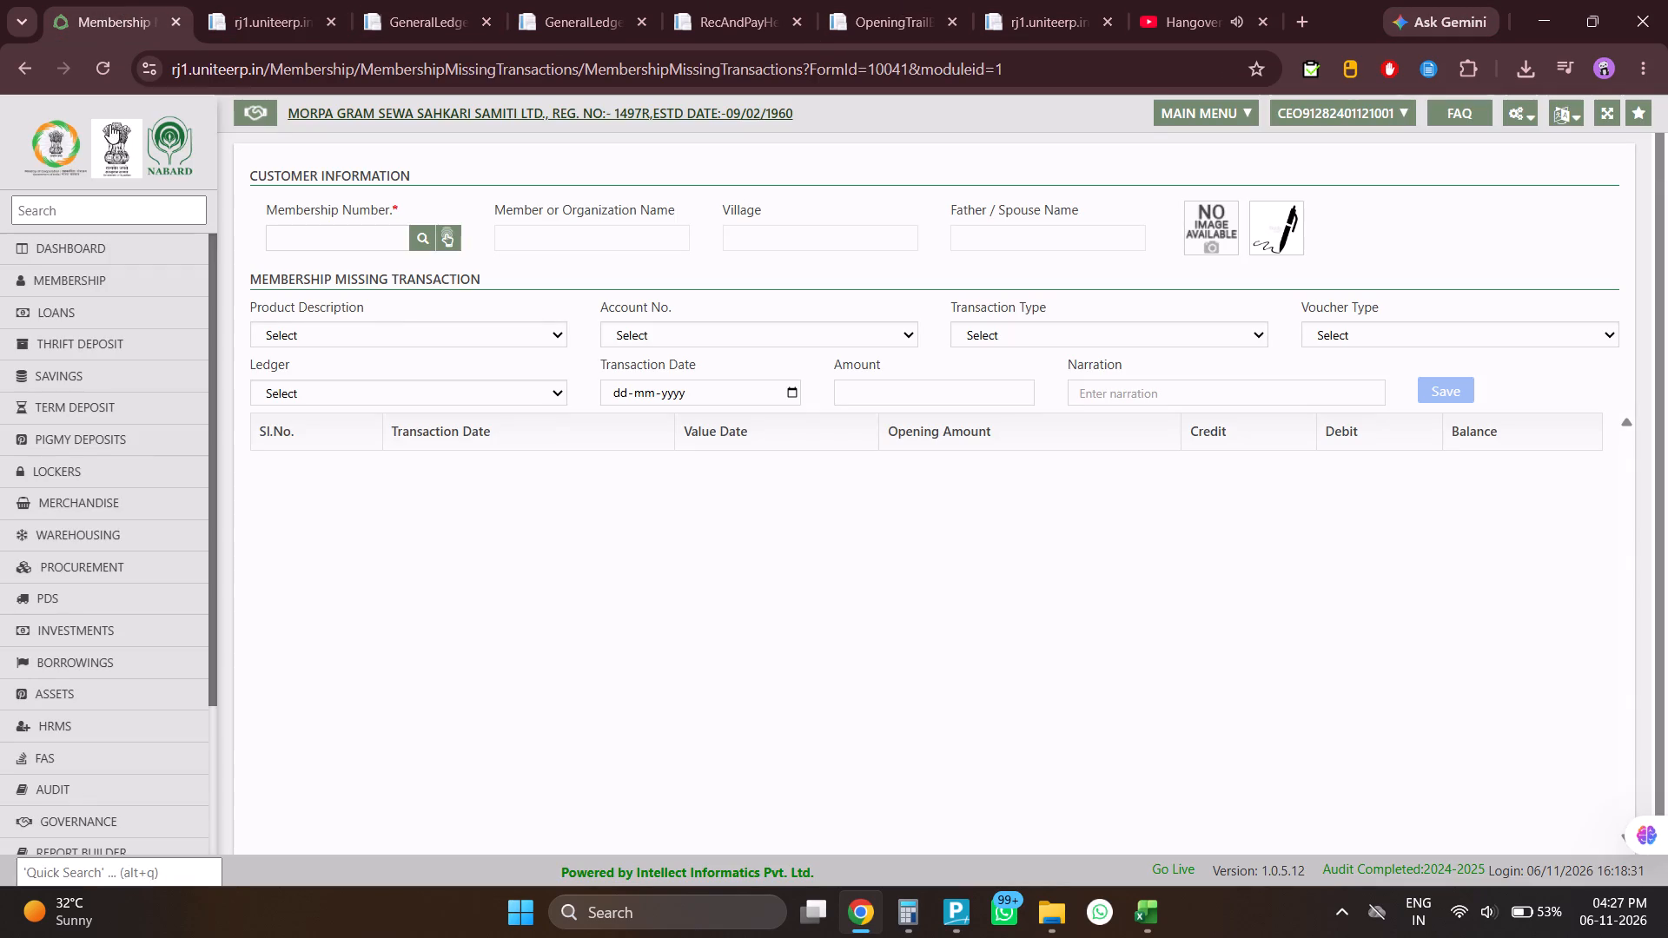
left_click(107, 131)
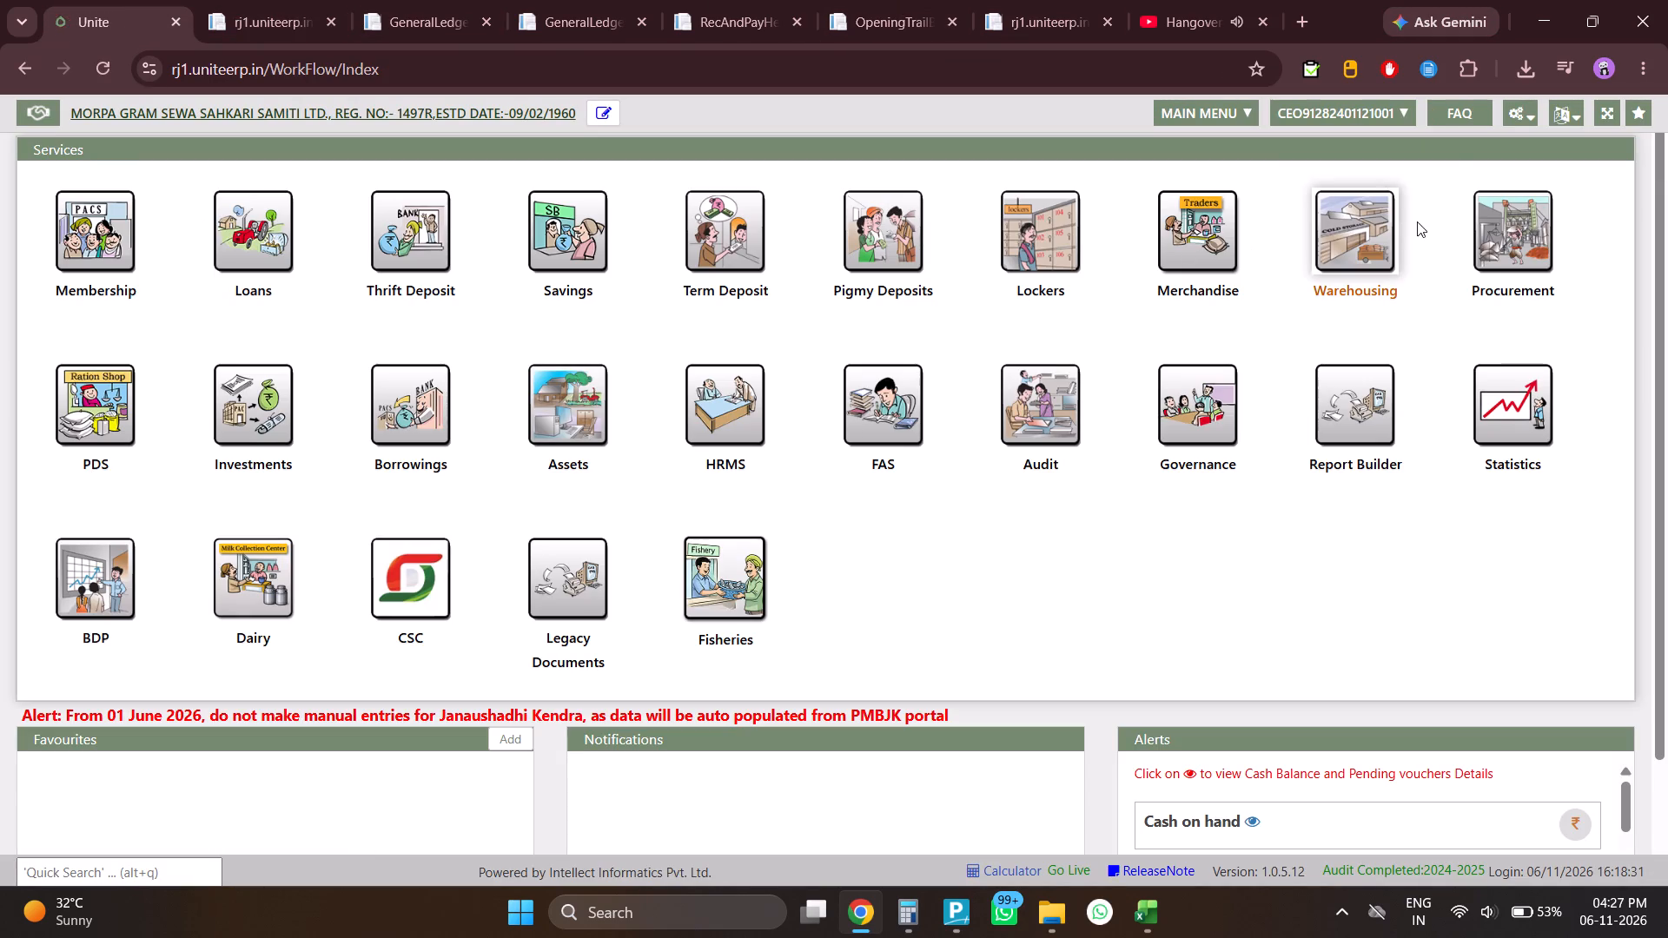
left_click(1525, 109)
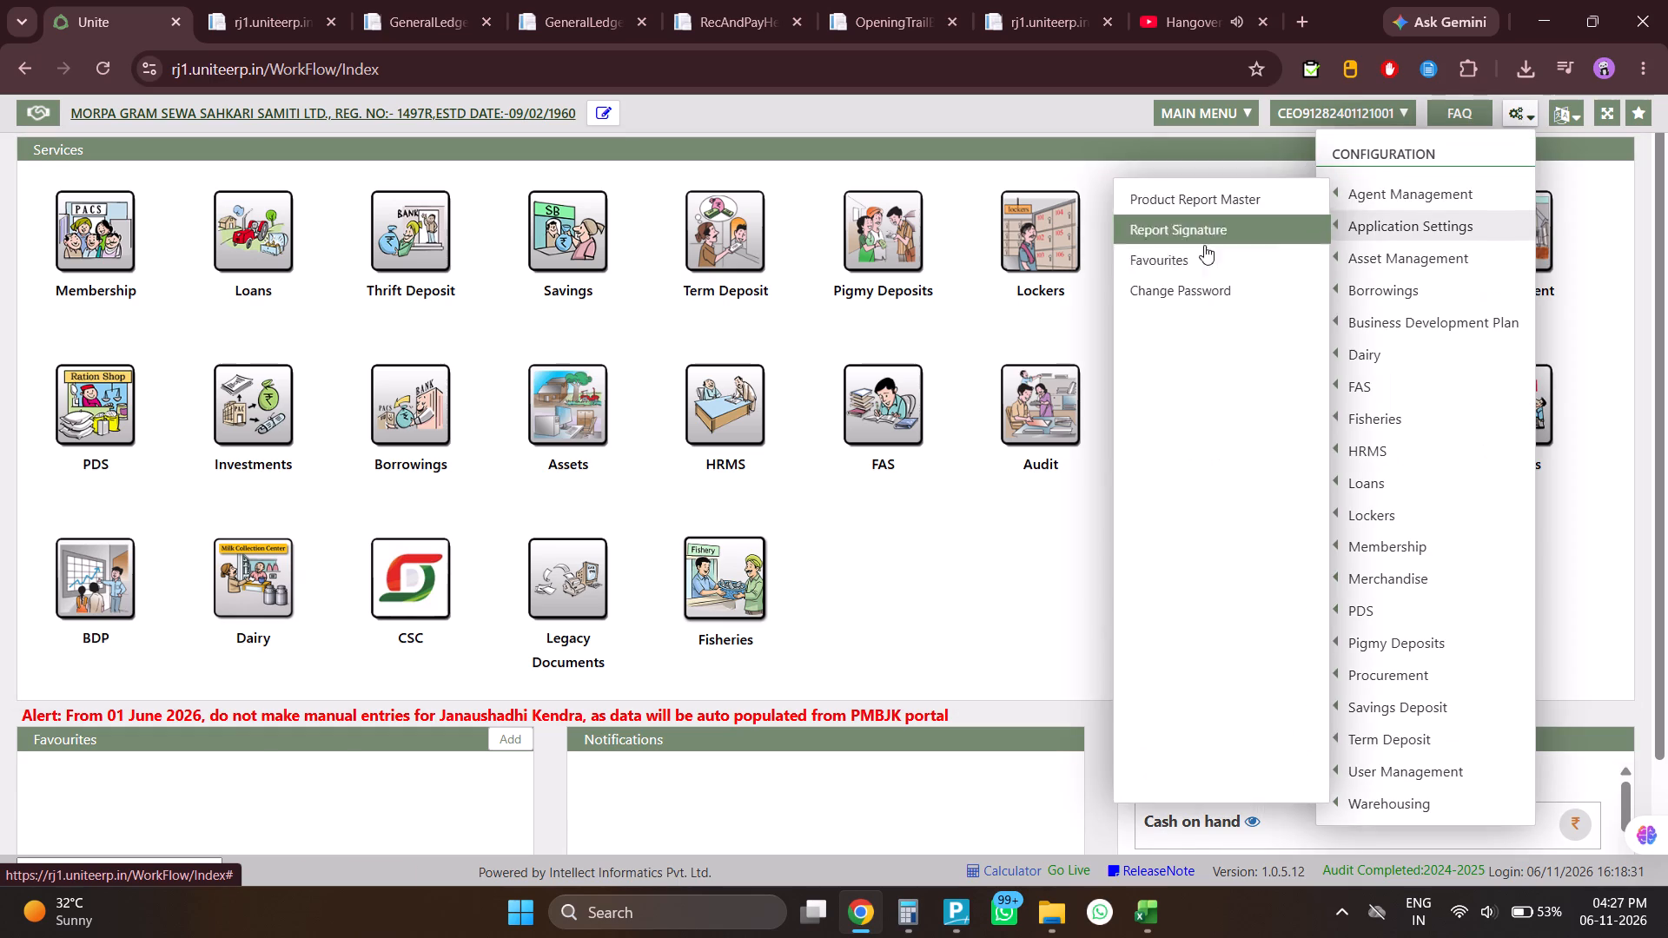
left_click(1188, 262)
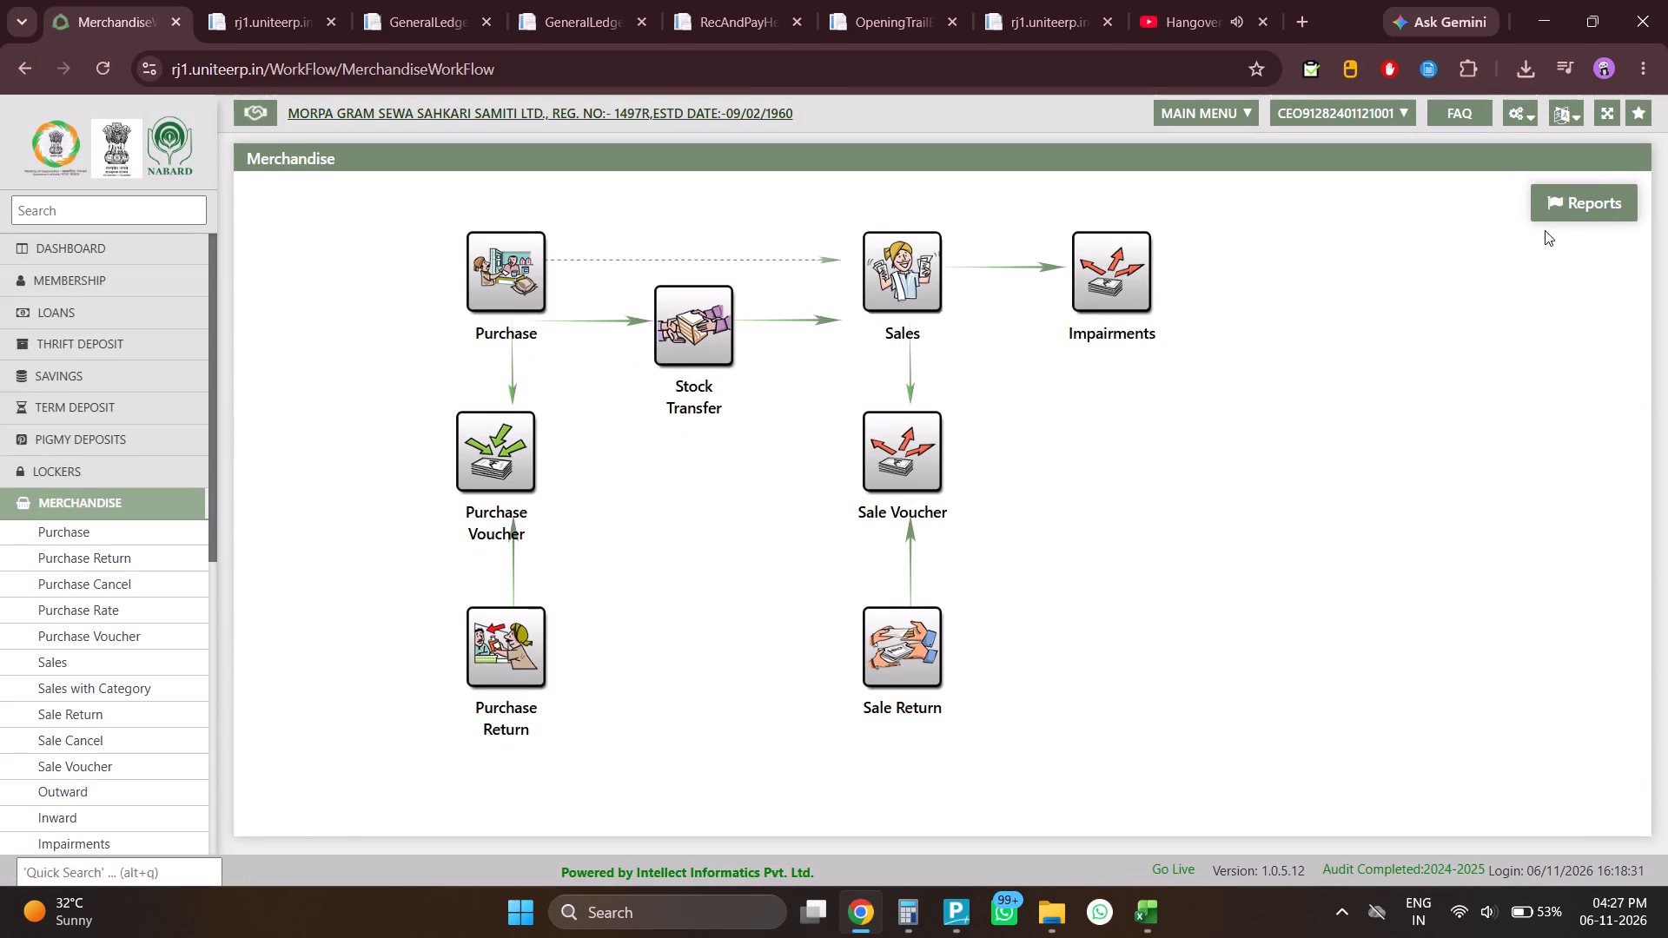
left_click(1580, 214)
left_click(392, 260)
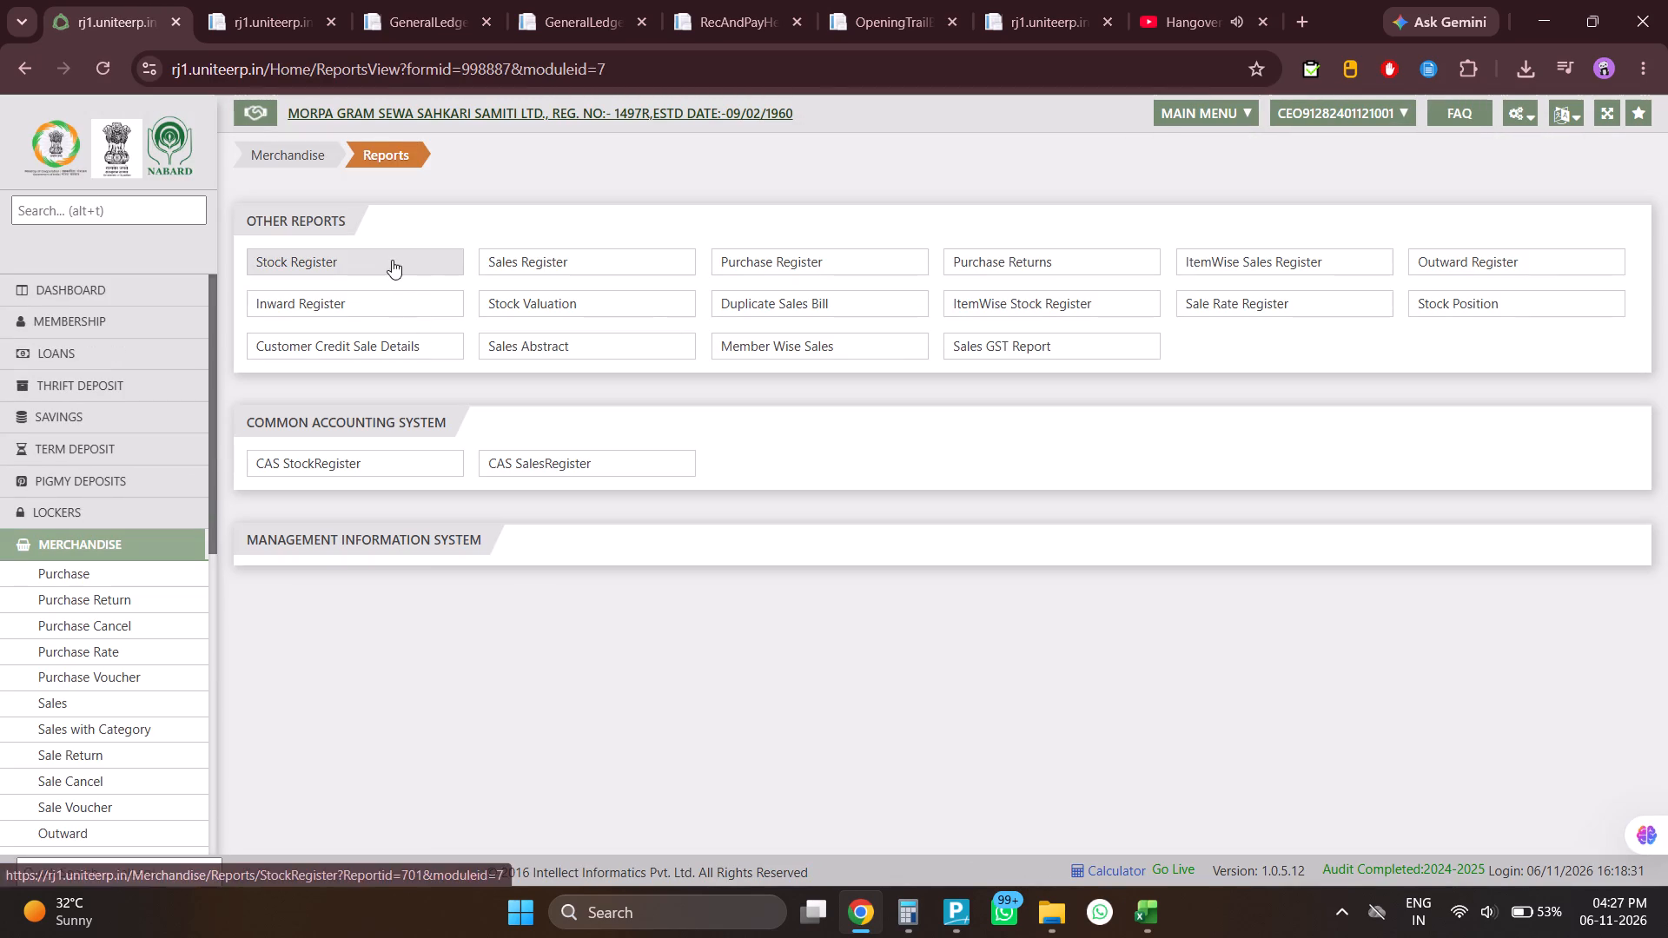
left_click(692, 261)
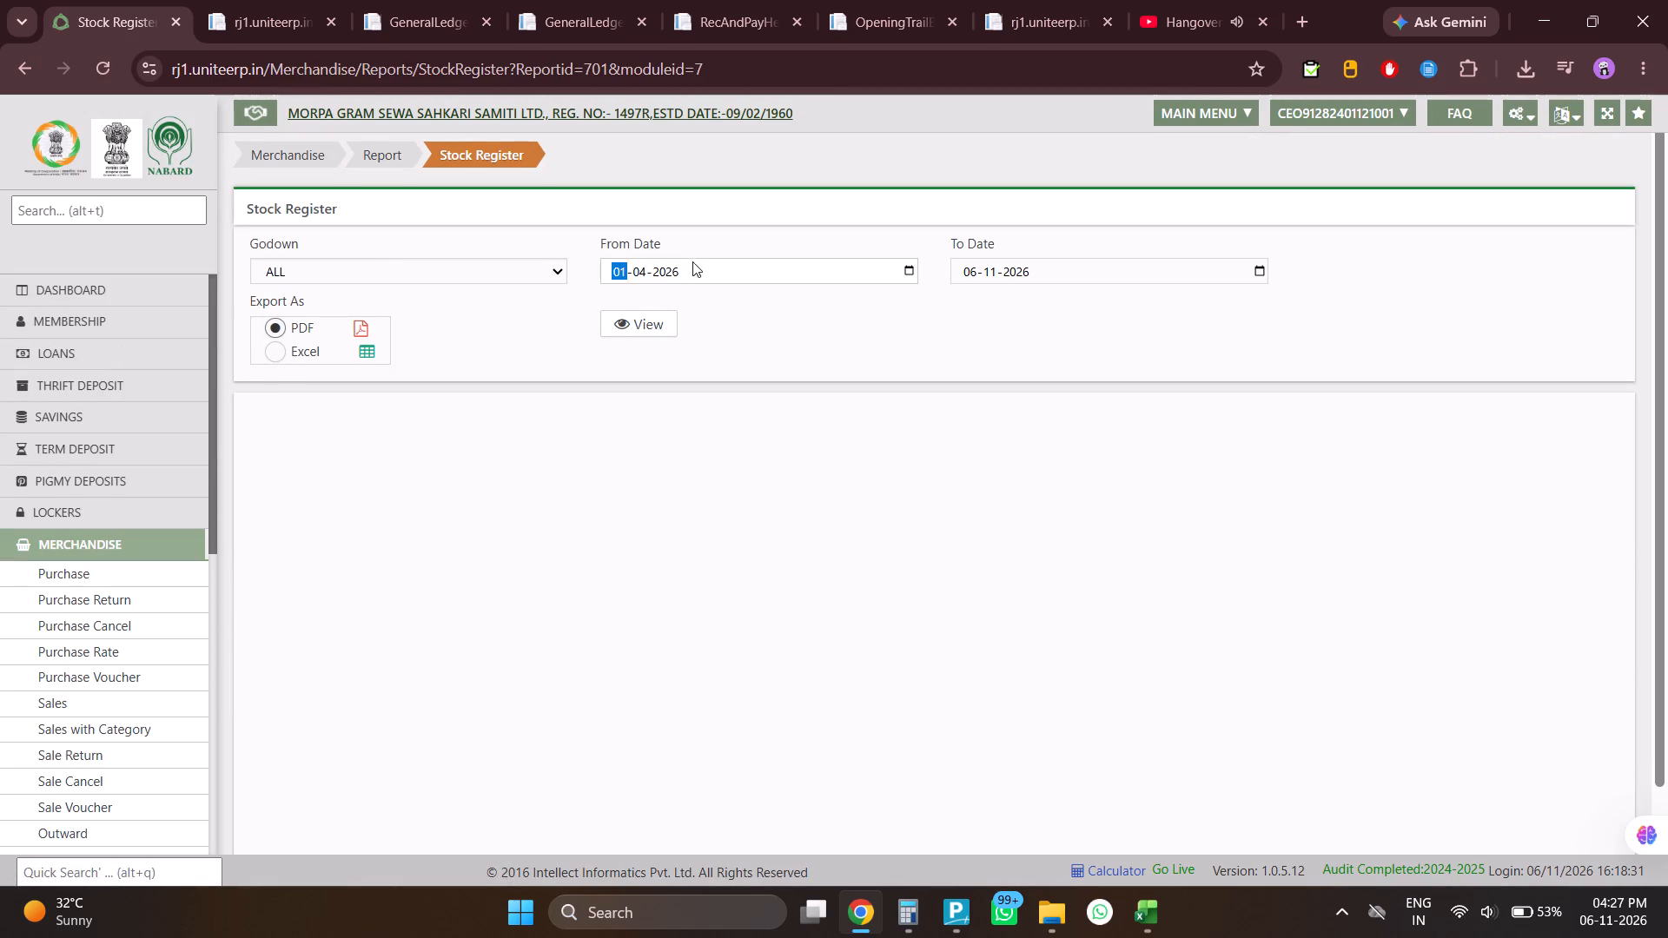
left_click(675, 266)
type("2025")
key("Tab")
key("Tab")
type("313")
left_click(626, 316)
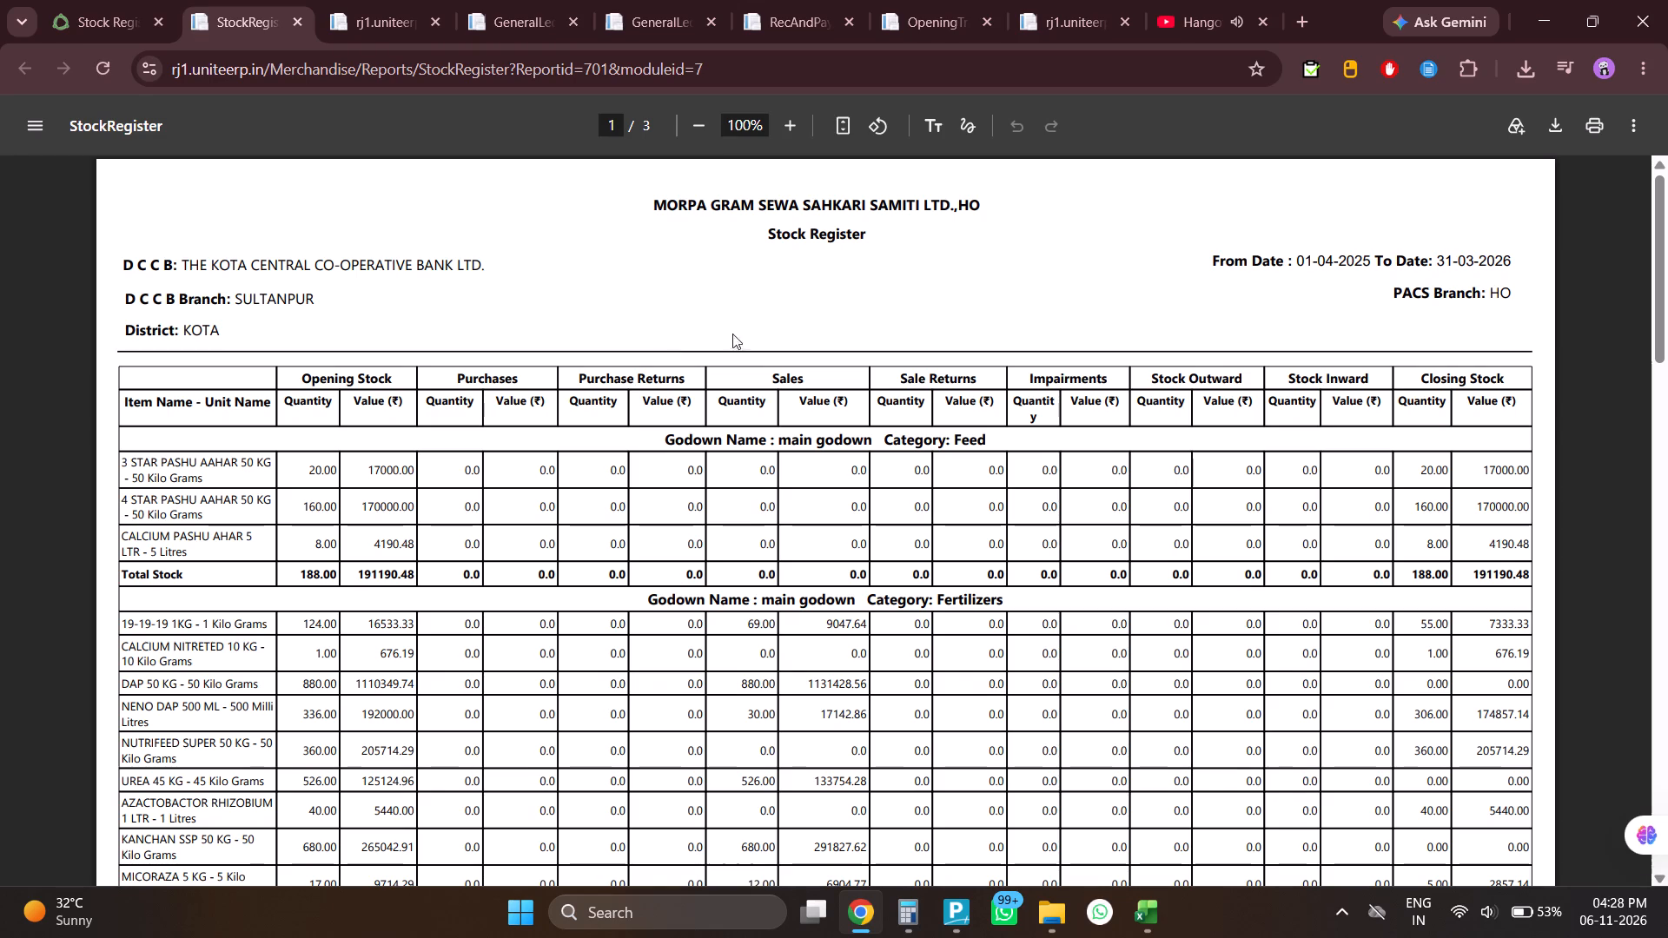
Look through the Stock Register's pages, including the total stock and closing stock figures at the end.
scroll(798, 606, "down", 7)
scroll(798, 606, "down", 20)
scroll(798, 606, "down", 4)
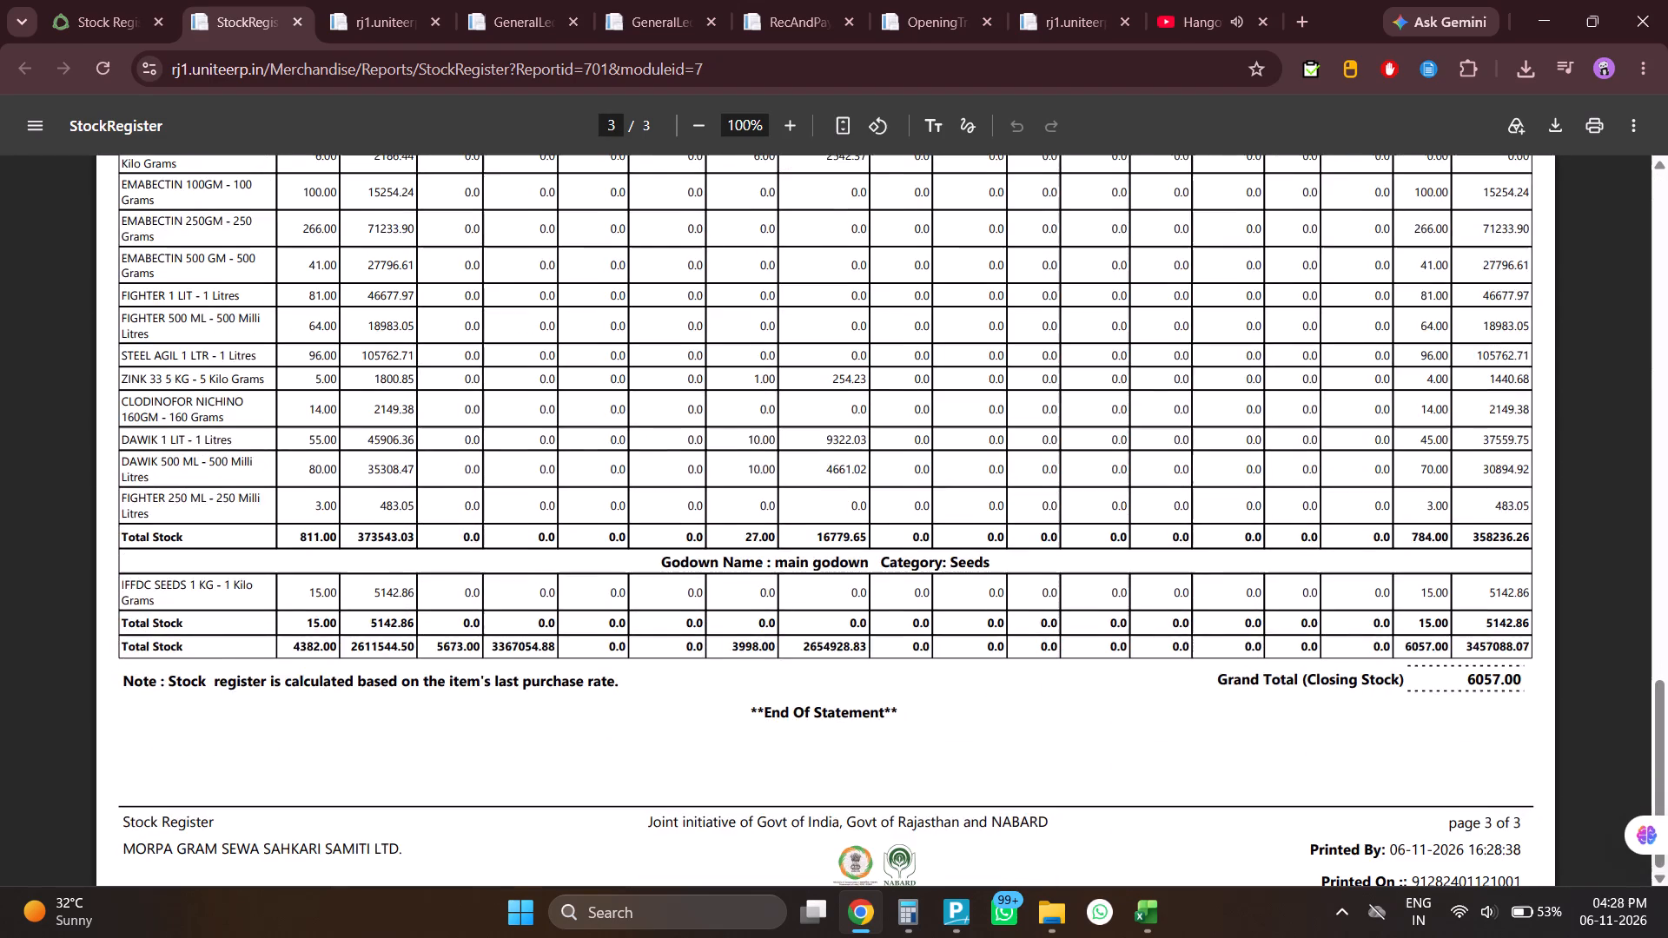
scroll(798, 606, "up", 3)
scroll(798, 606, "down", 1)
scroll(798, 606, "up", 19)
scroll(798, 606, "down", 1)
scroll(798, 606, "up", 3)
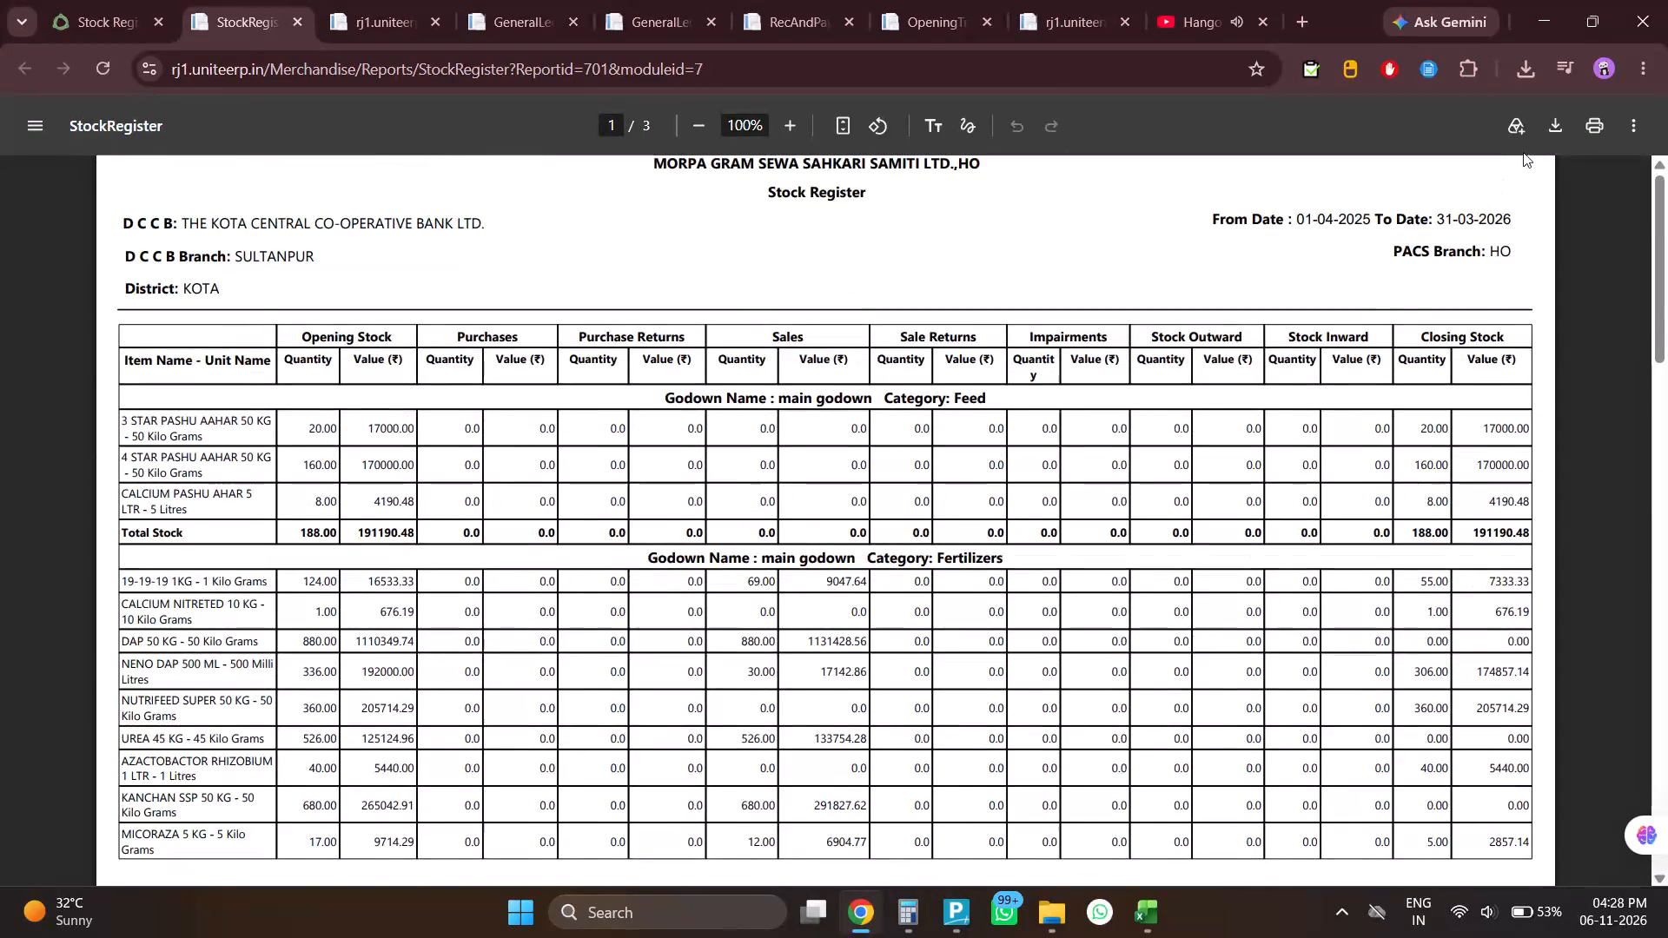
Save the Stock Register PDF as "StockRegister 31-3-26" in the MORPA GSS folder and close the report.
left_click(1557, 125)
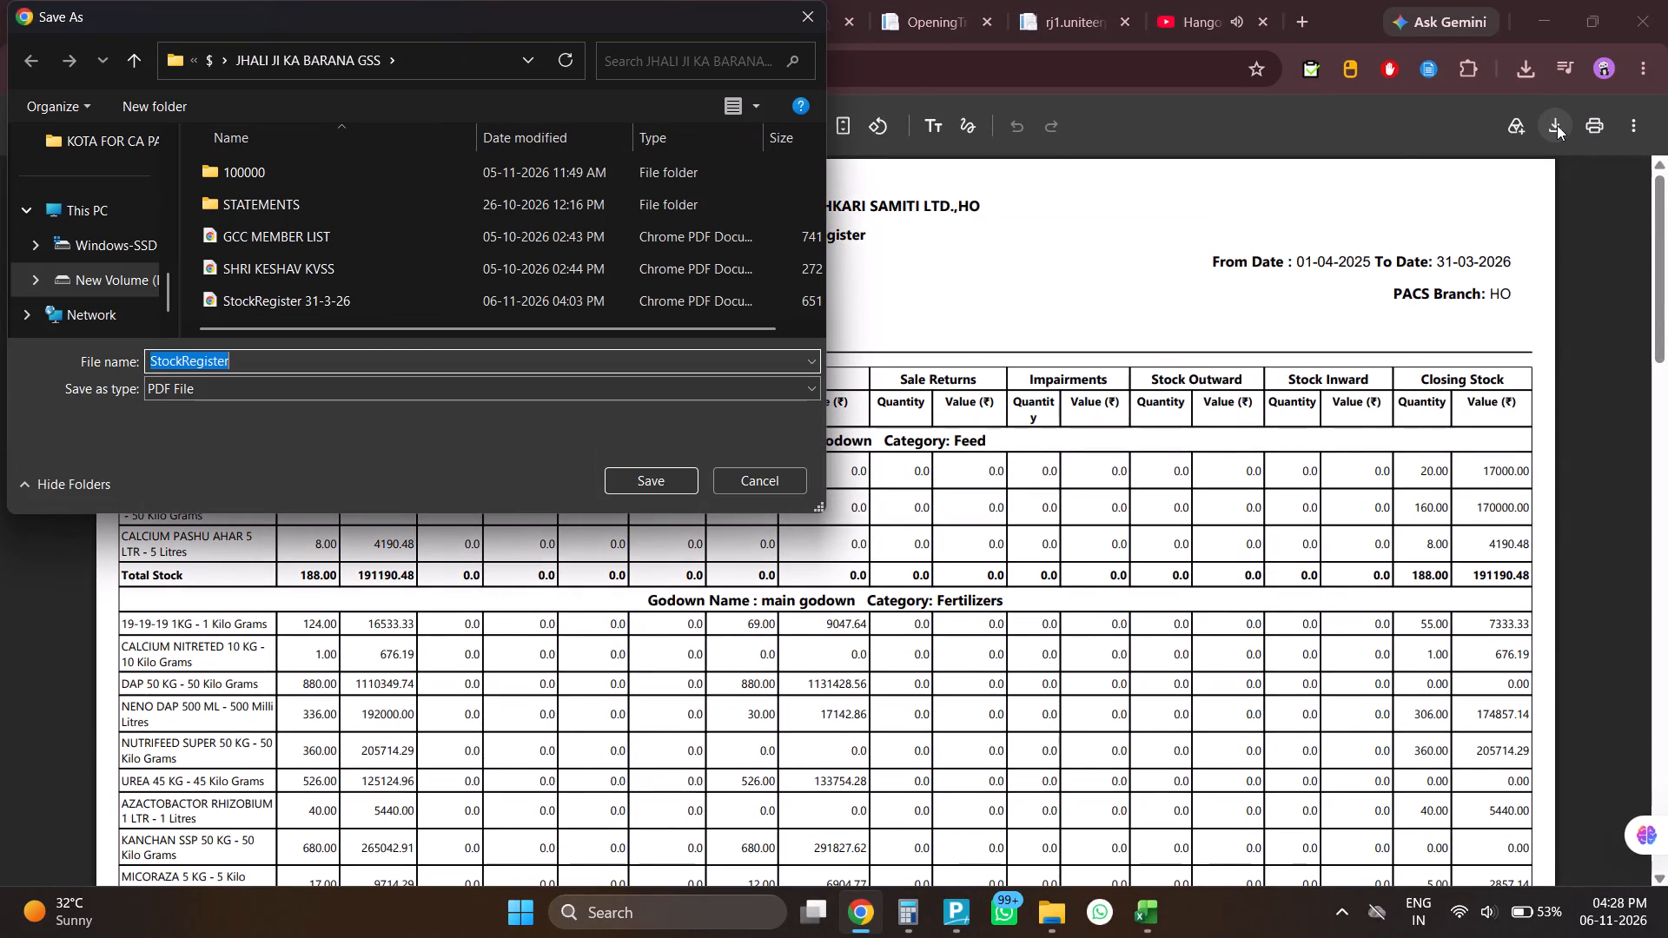
left_click(148, 56)
left_click(148, 56)
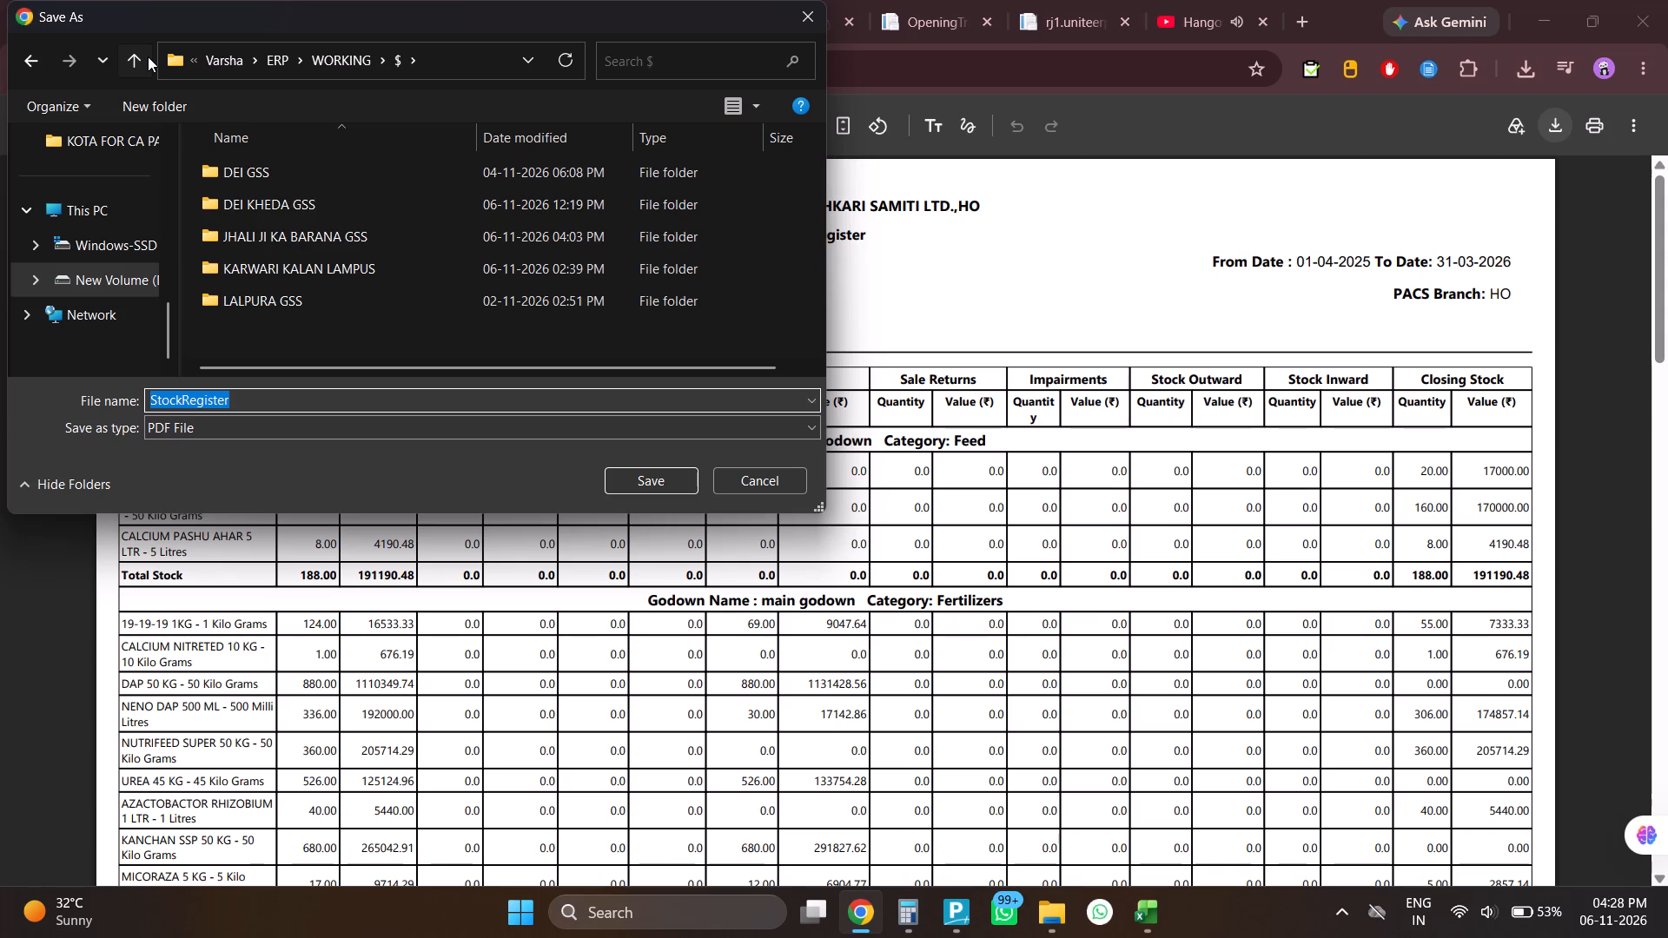
double_click(249, 267)
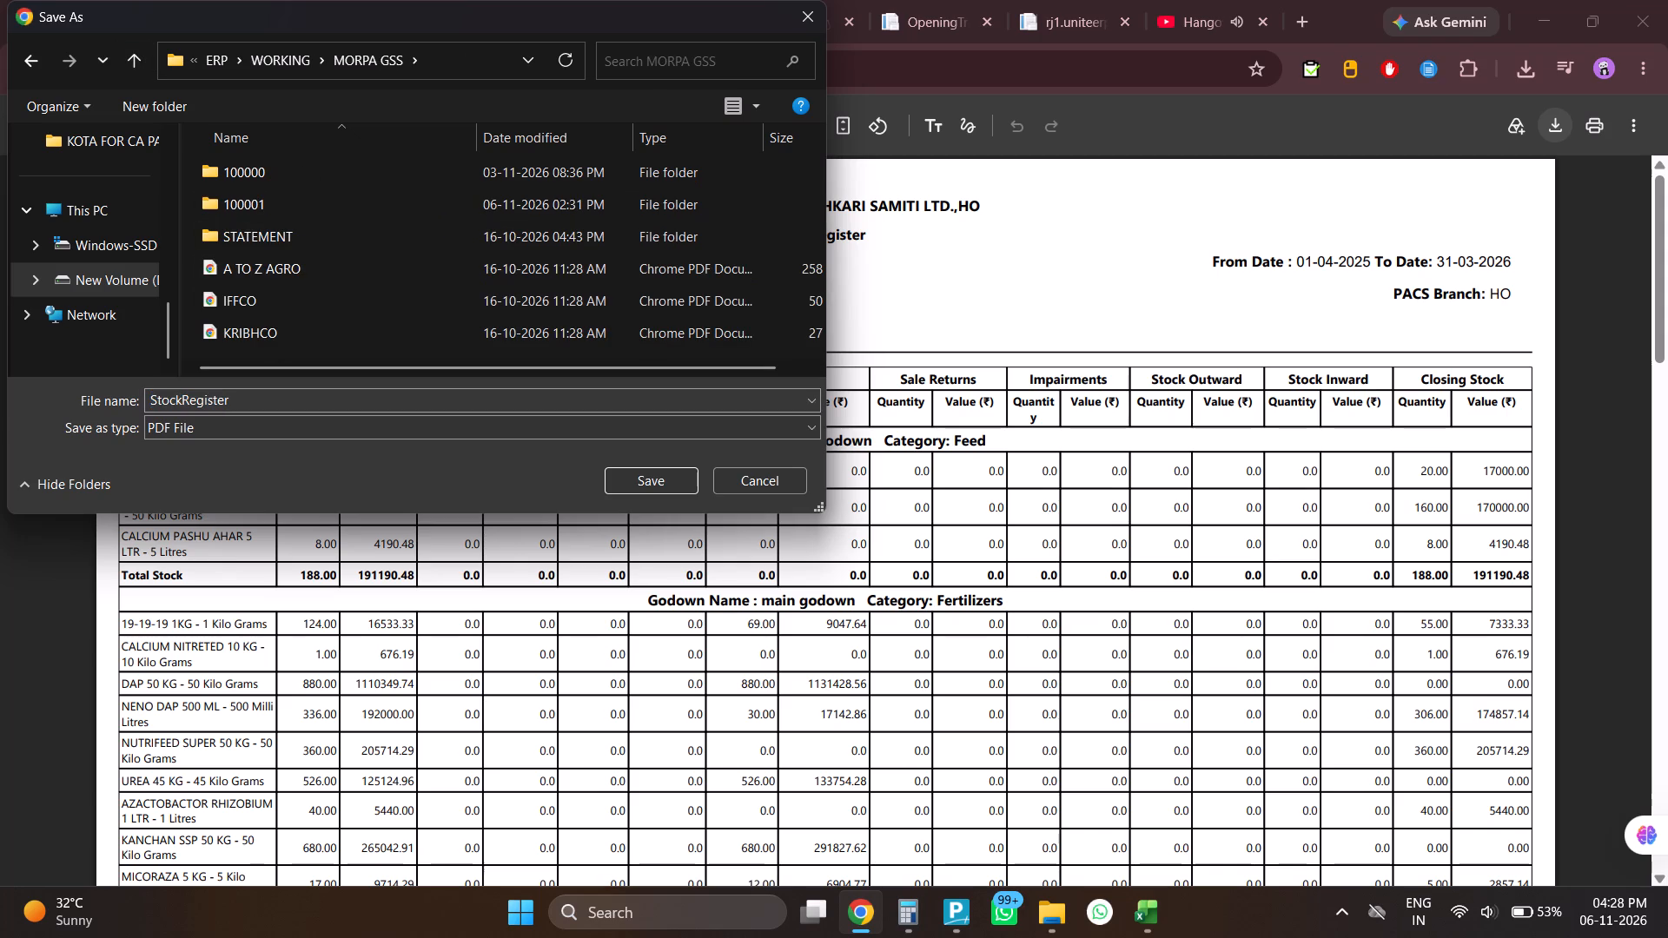
left_click(244, 393)
key("Right")
key("space")
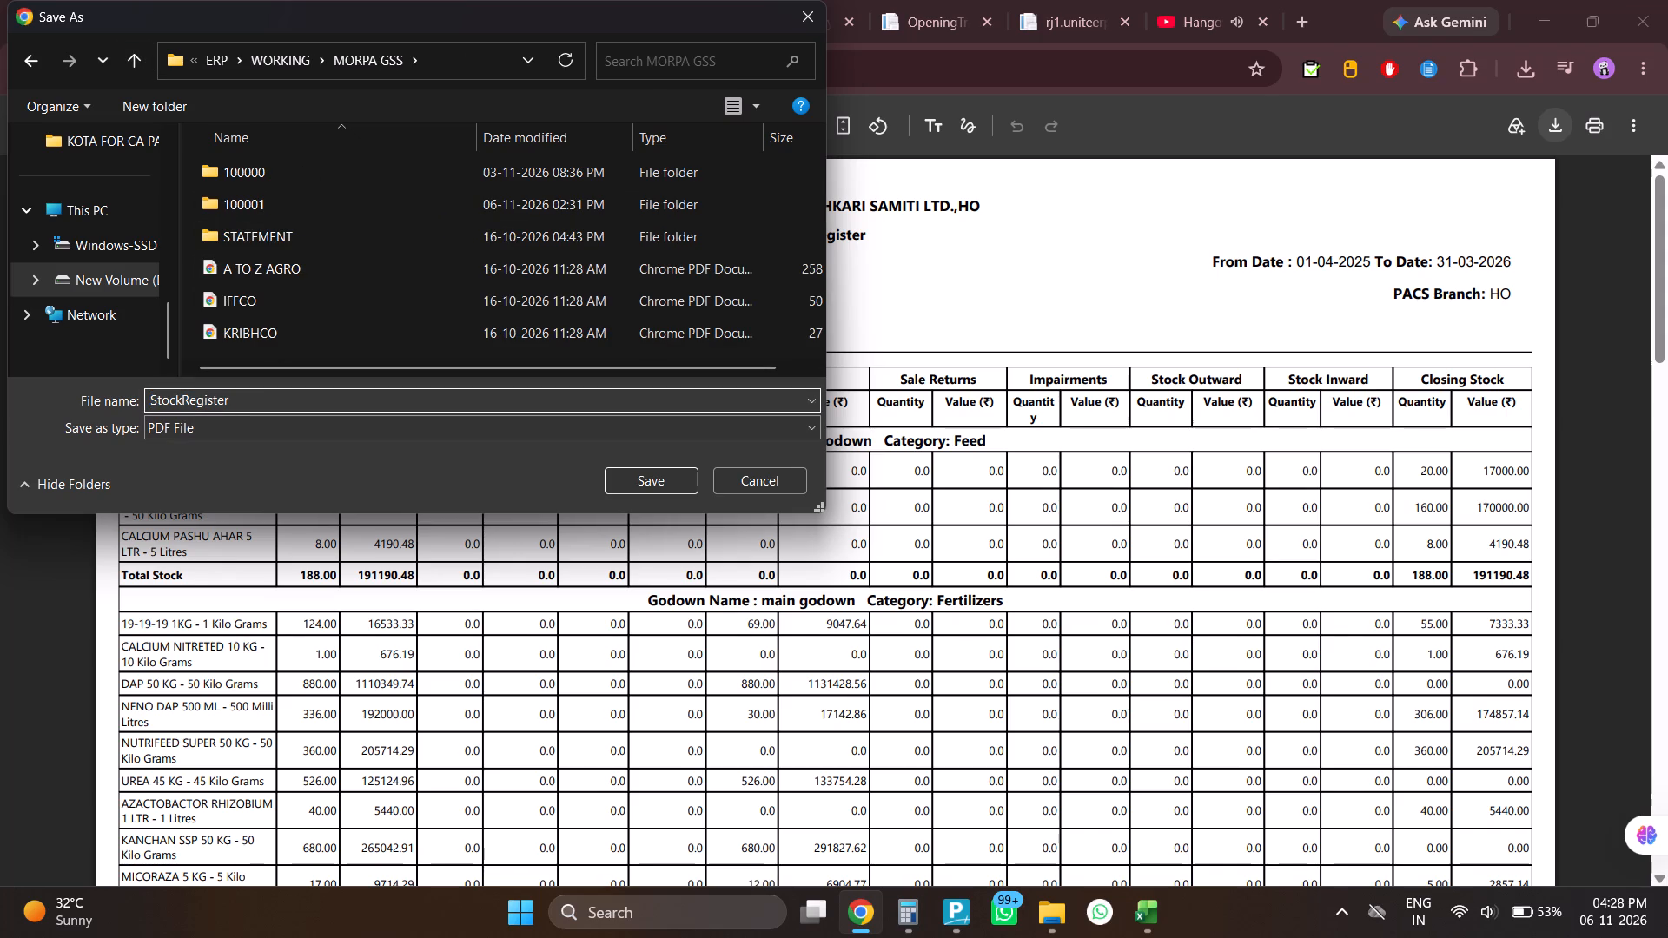
type("31-3-26")
key("Return")
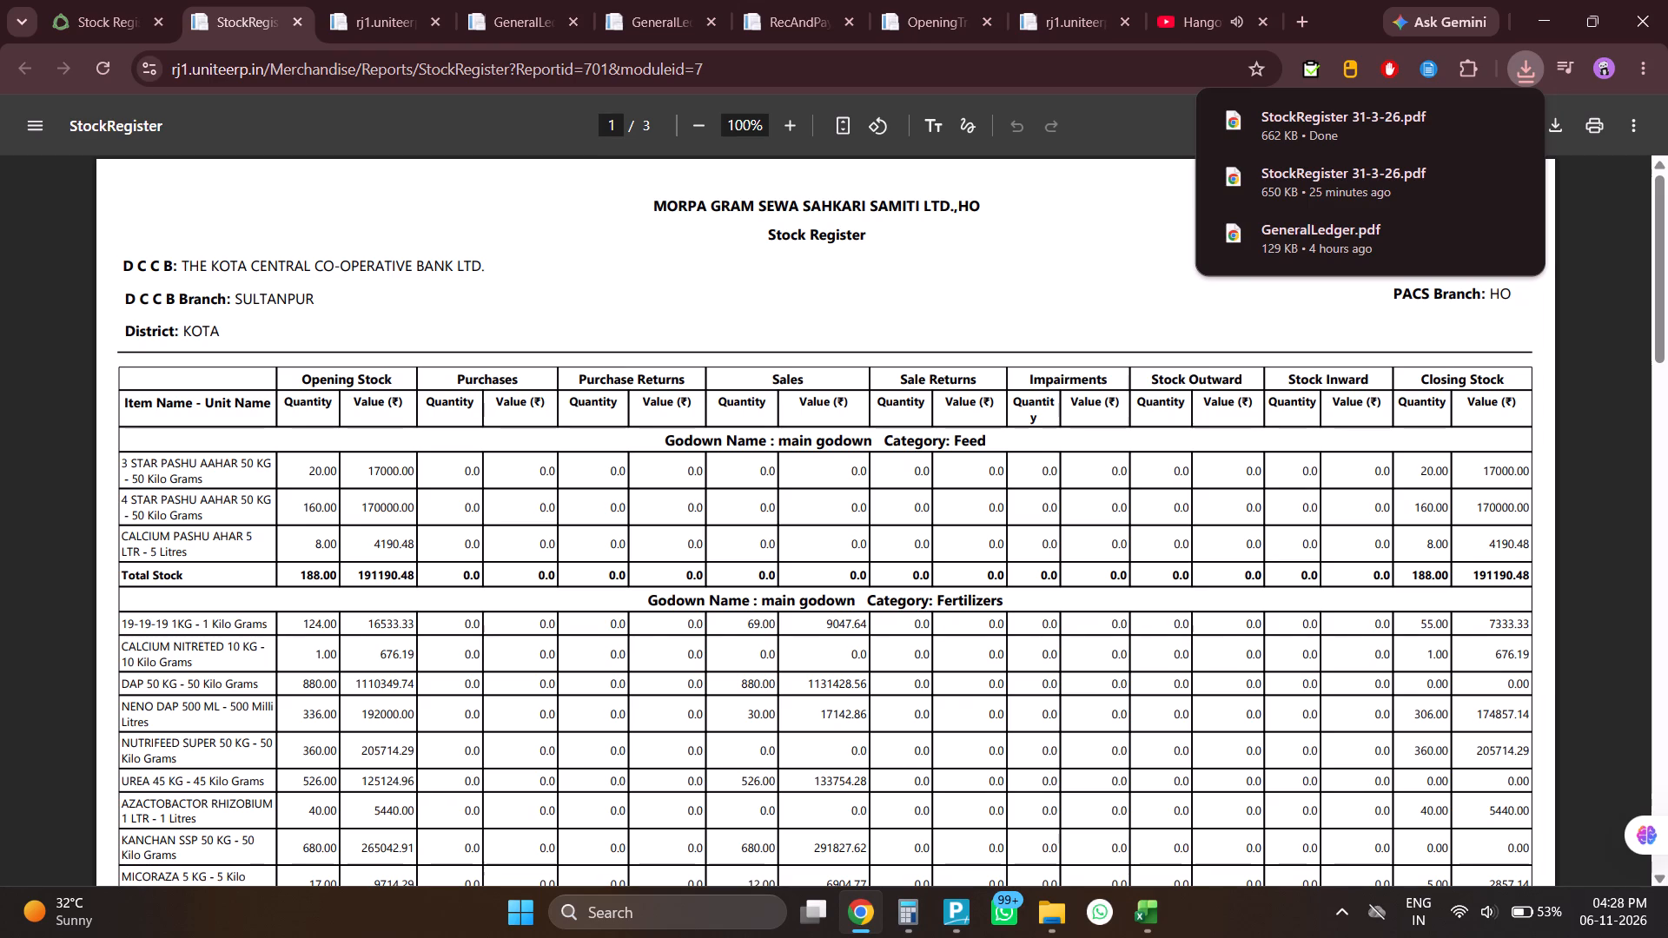
left_click(733, 334)
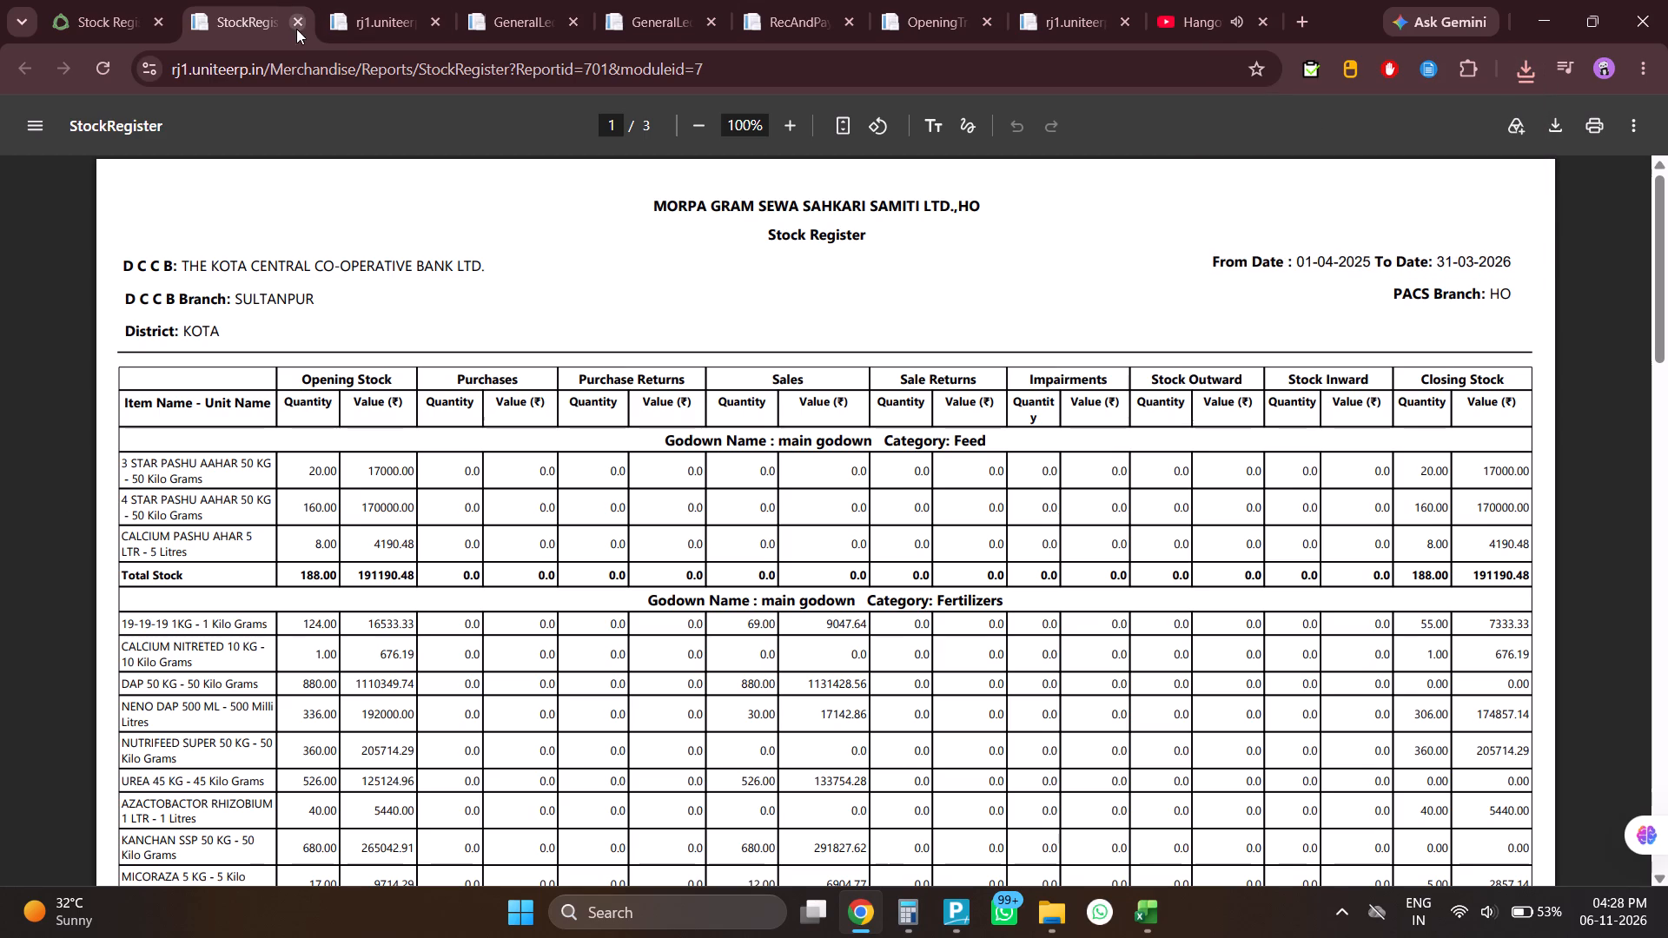
left_click(301, 20)
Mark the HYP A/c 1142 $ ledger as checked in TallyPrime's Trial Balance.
left_click(417, 0)
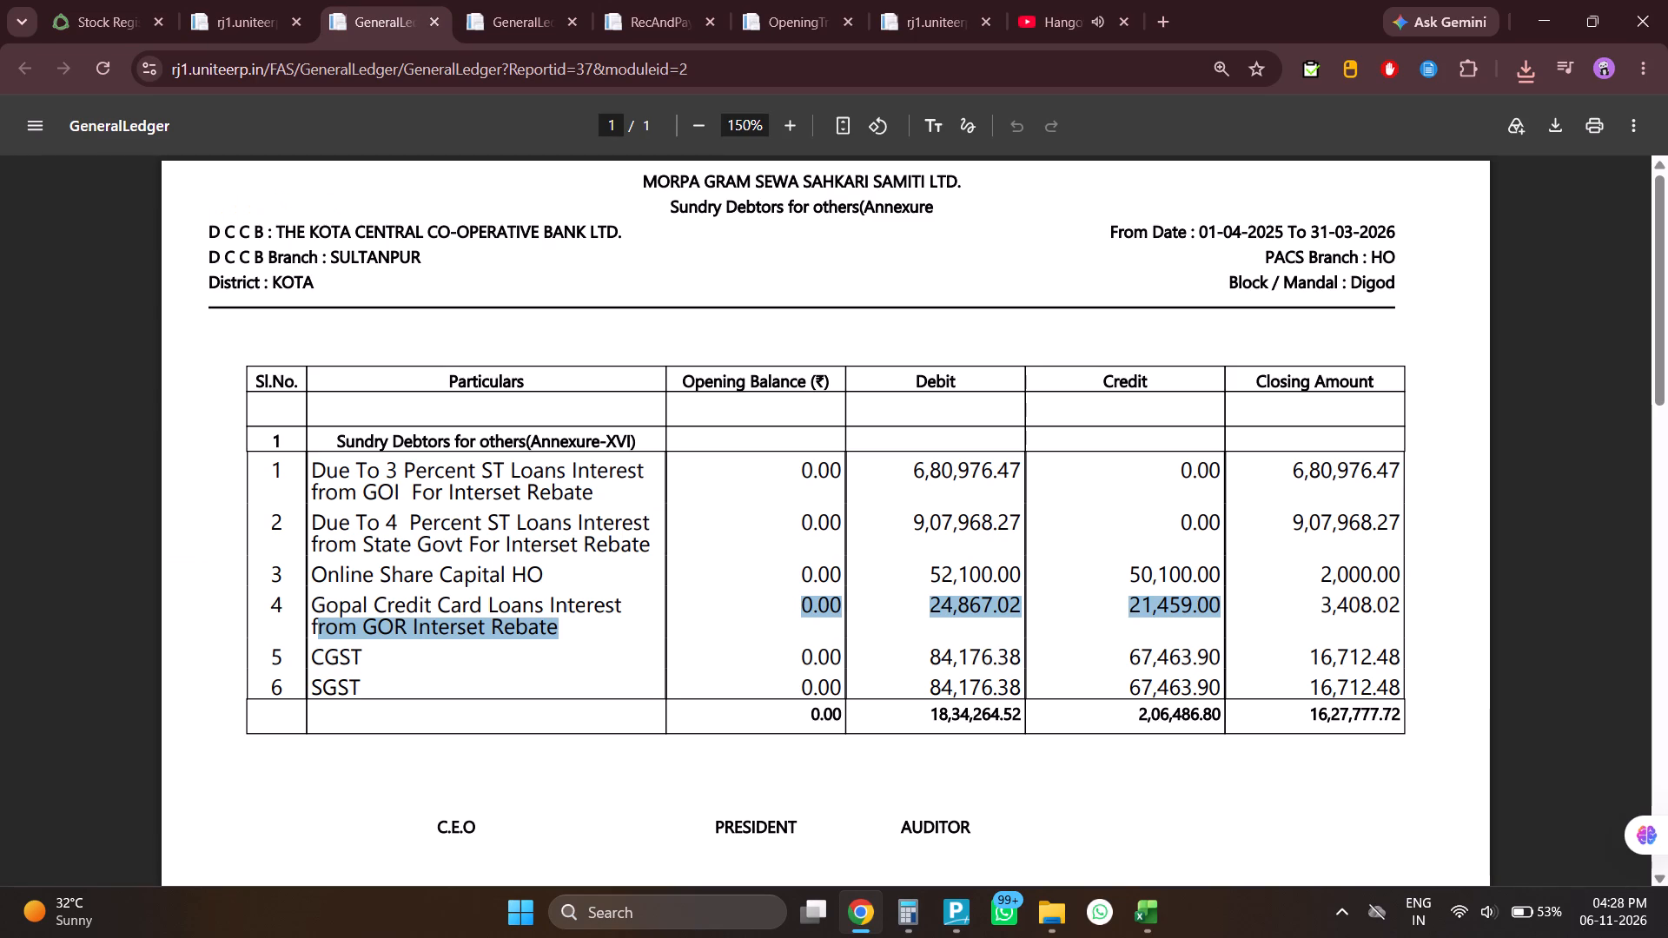
left_click(566, 0)
key("alt+Tab")
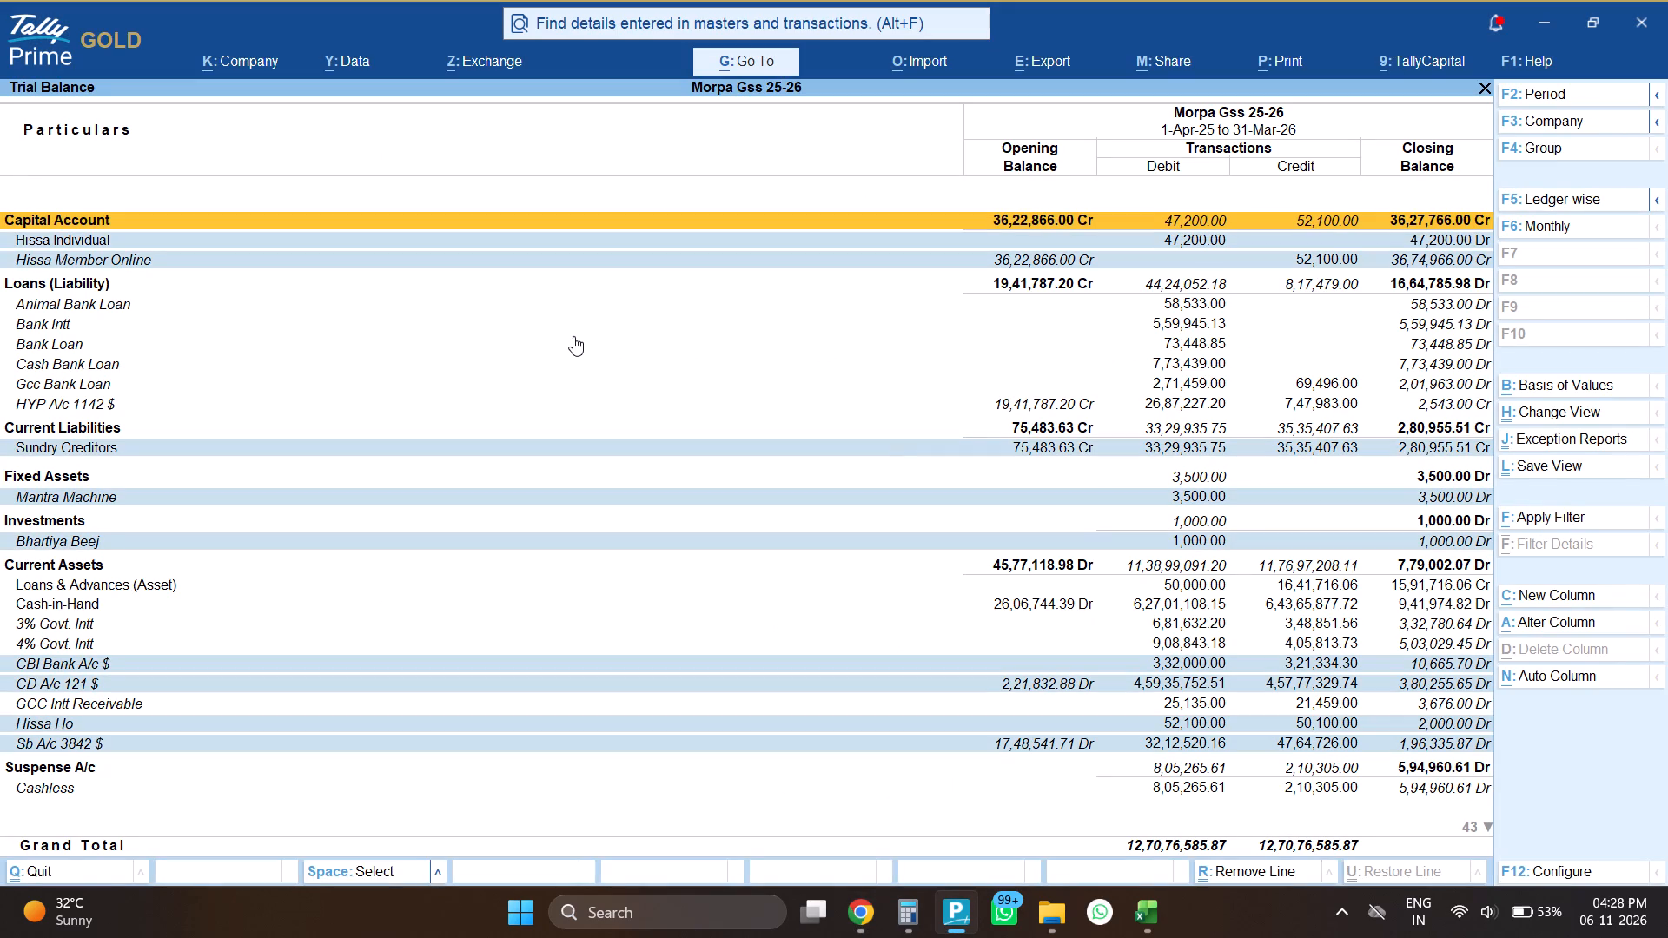
key("Down")
key("Down")
key("Down")
key("Down")
key("Down")
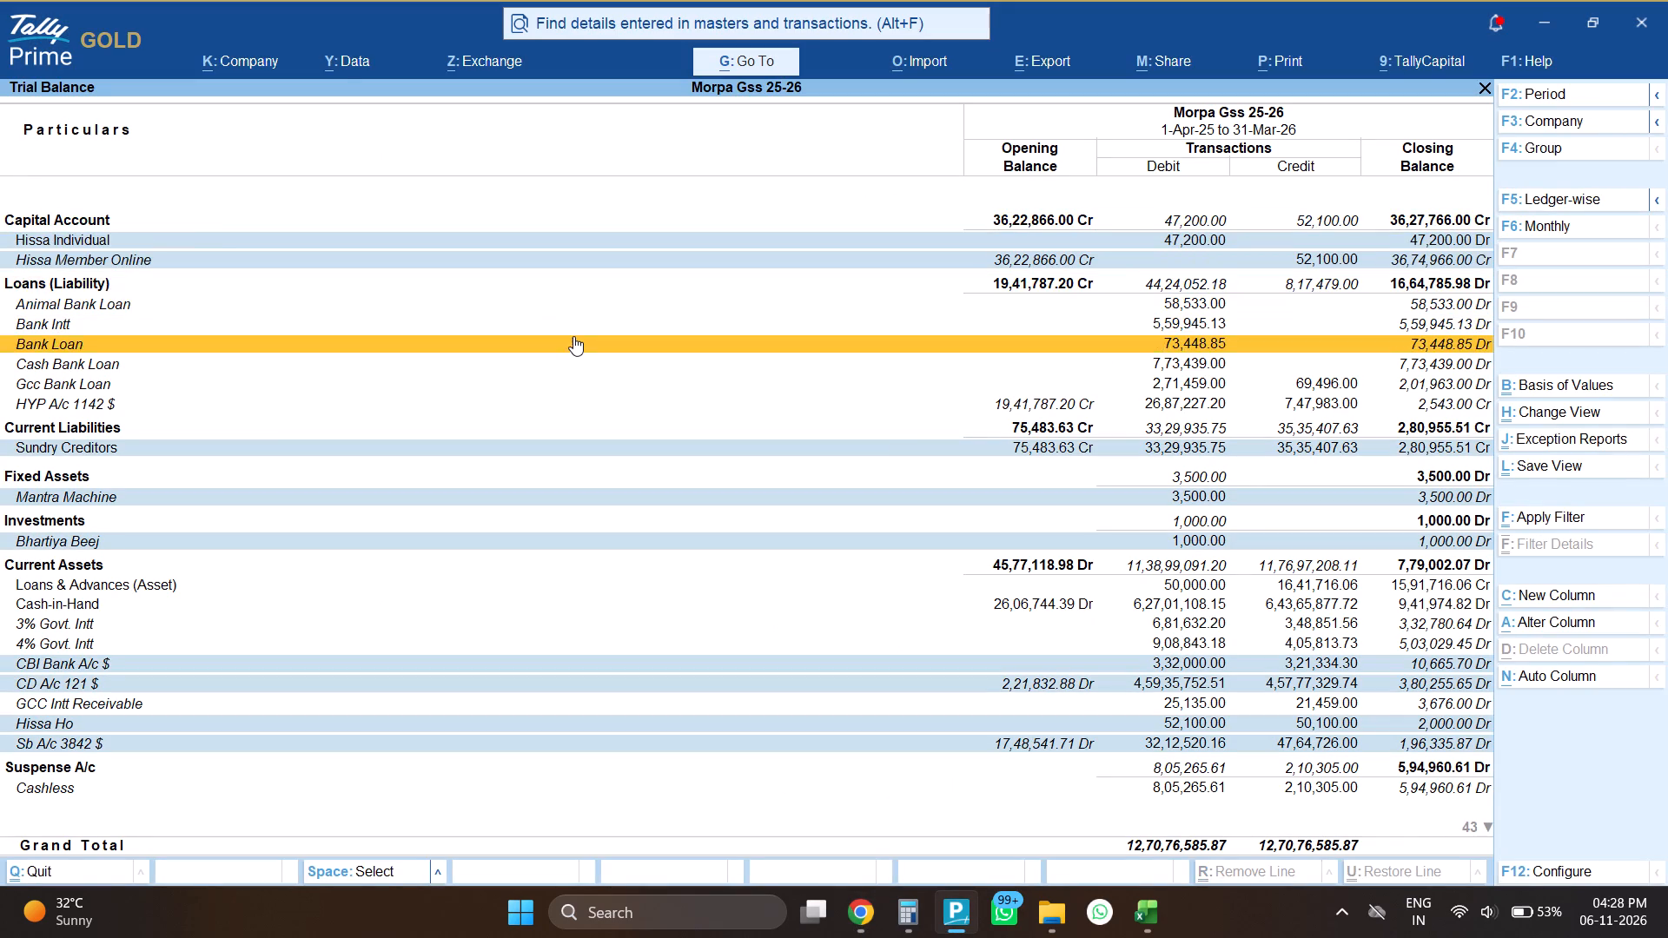
key("Down")
key("Down")
key("Down")
key("Down")
key("Down")
key("Down")
key("Down")
key("Up")
key("Up")
key("Up")
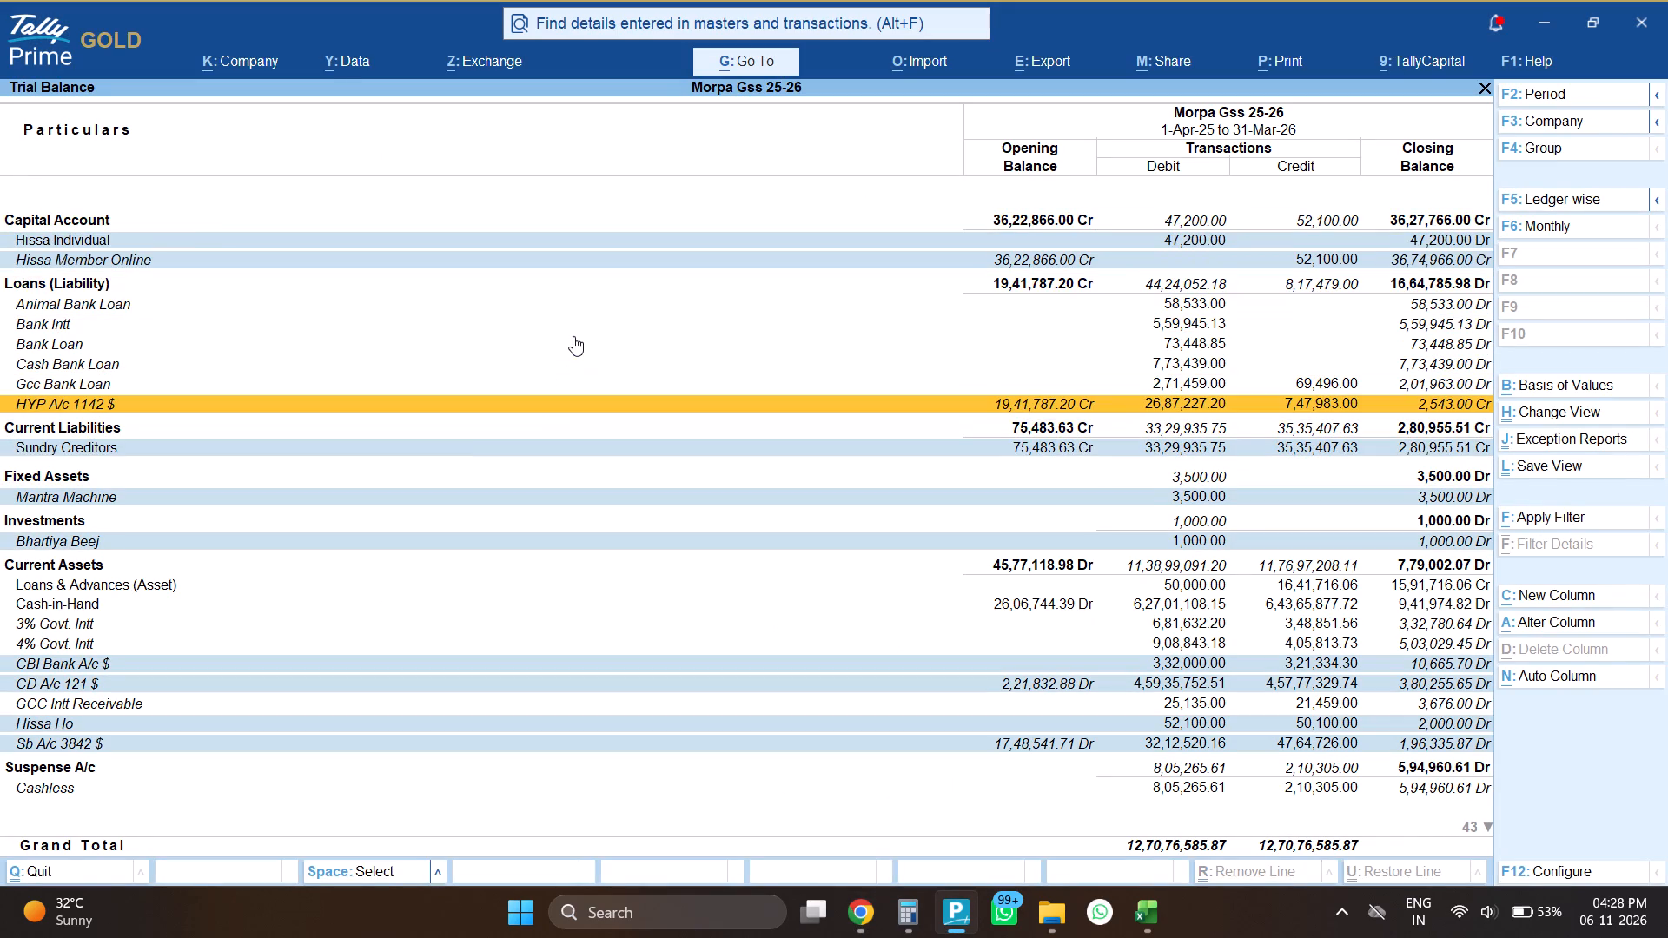
key("space")
Compare GCC Intt Receivable in TallyPrime's Trial Balance with the ERP's Sundry Debtors for others General Ledger.
key("Down")
key("Down")
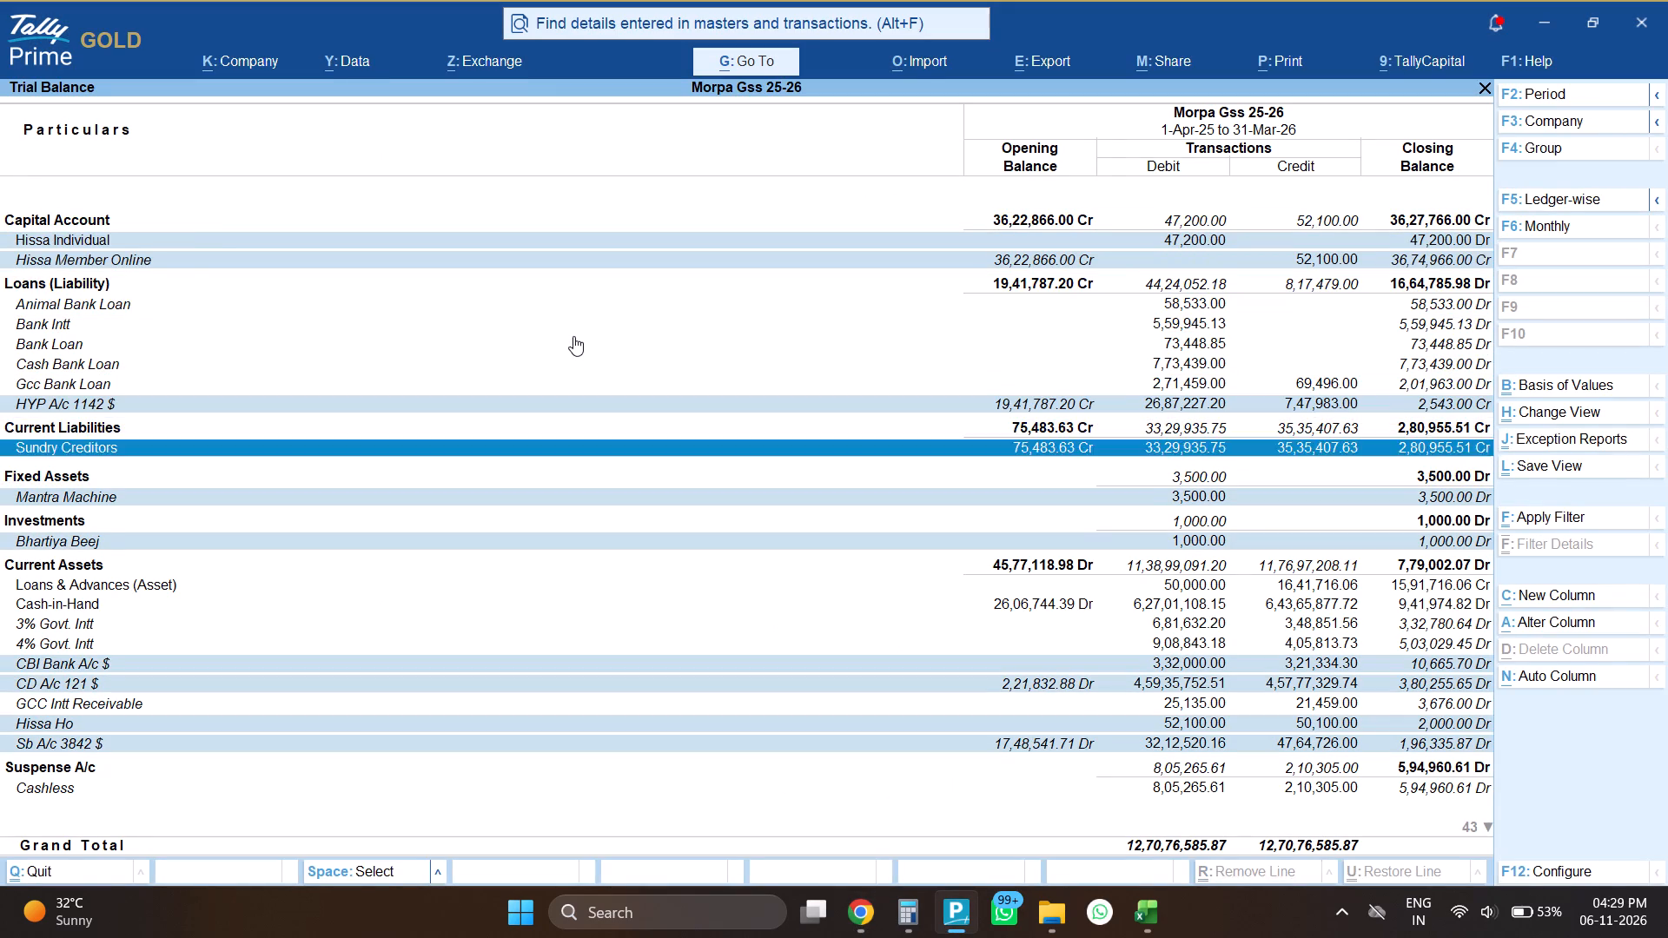
key("Down")
key("Down")
key("Down")
key("Down")
key("Down")
key("Down")
key("Down")
key("Down")
key("Down")
key("Down")
key("Down")
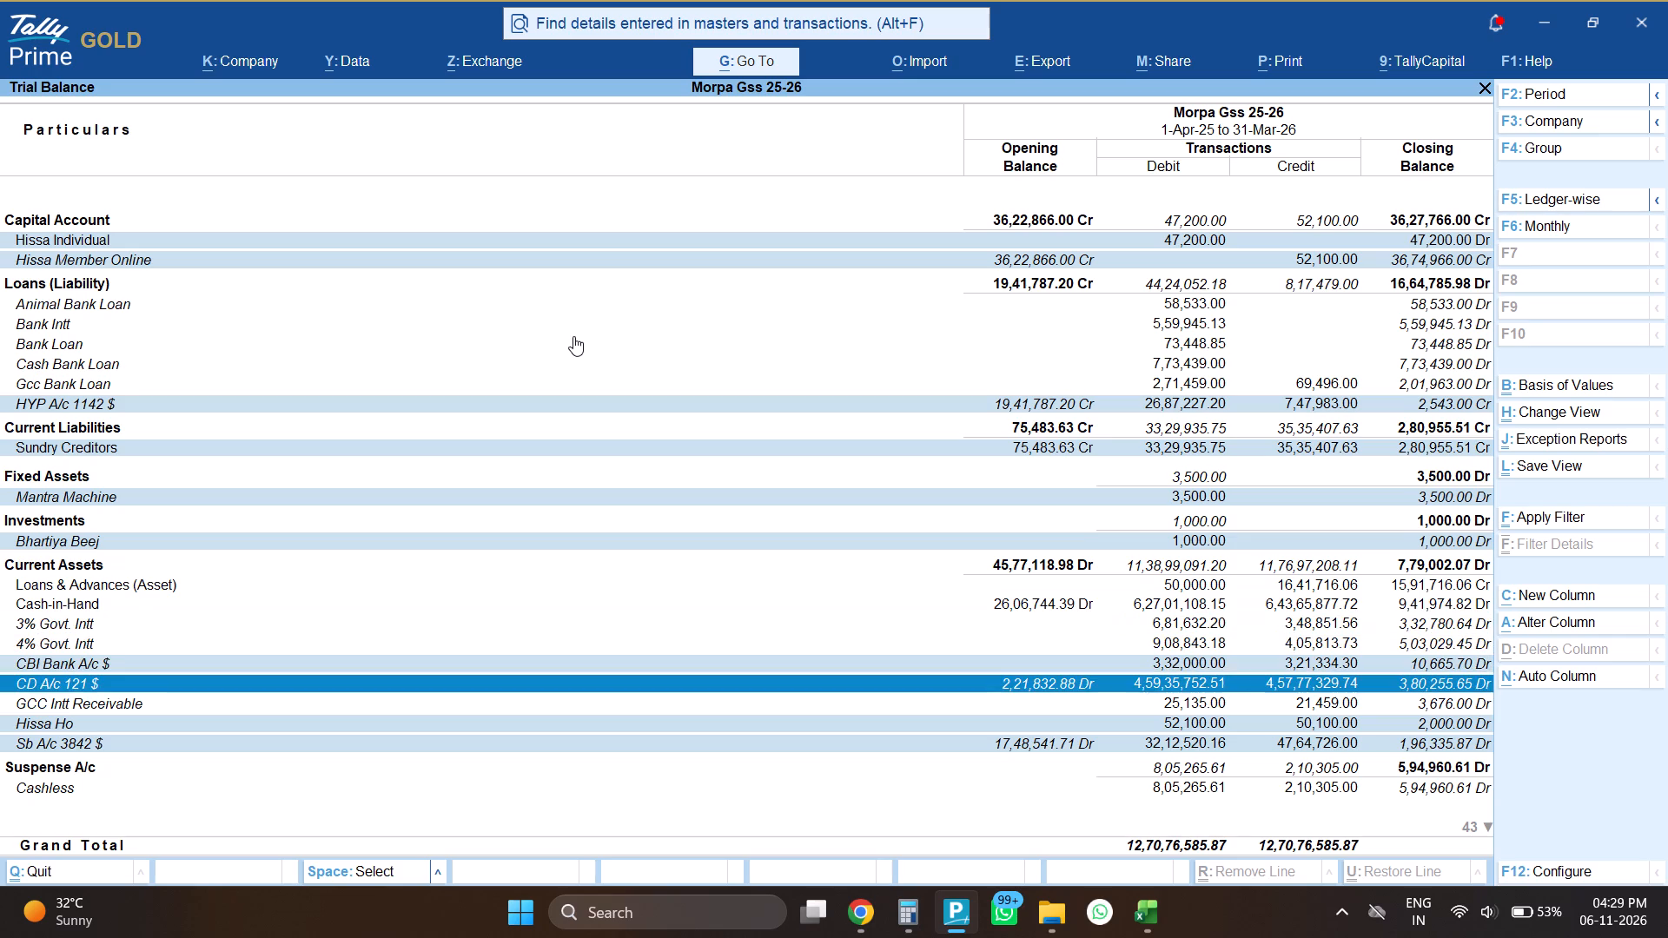
key("Down")
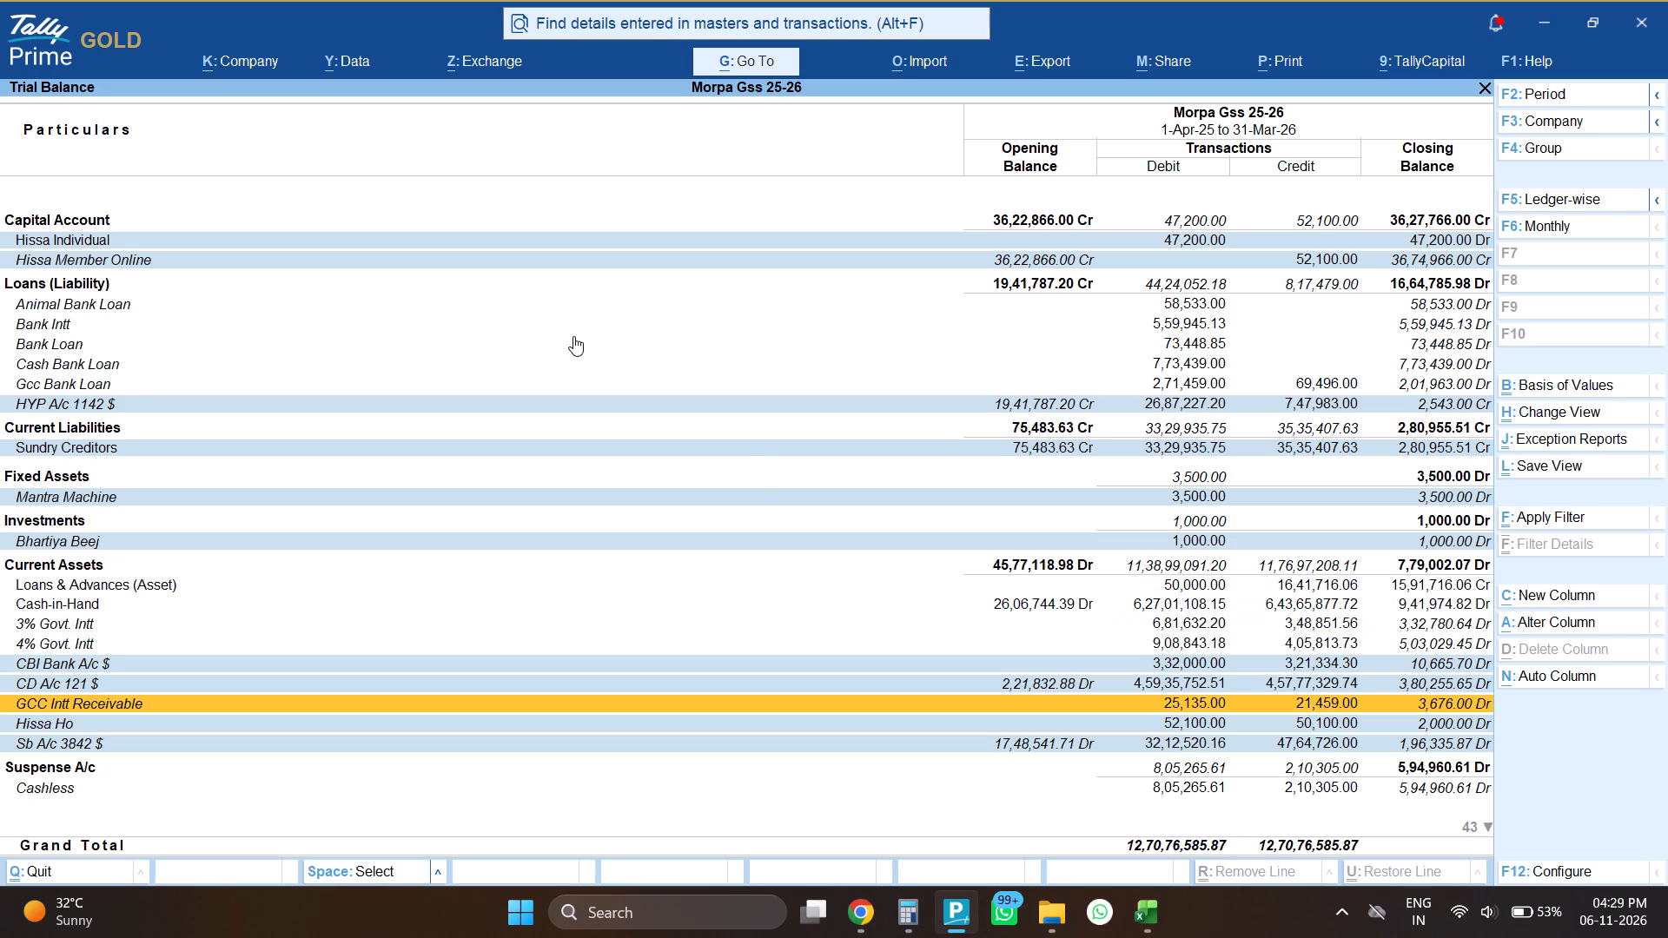
key("alt+Tab")
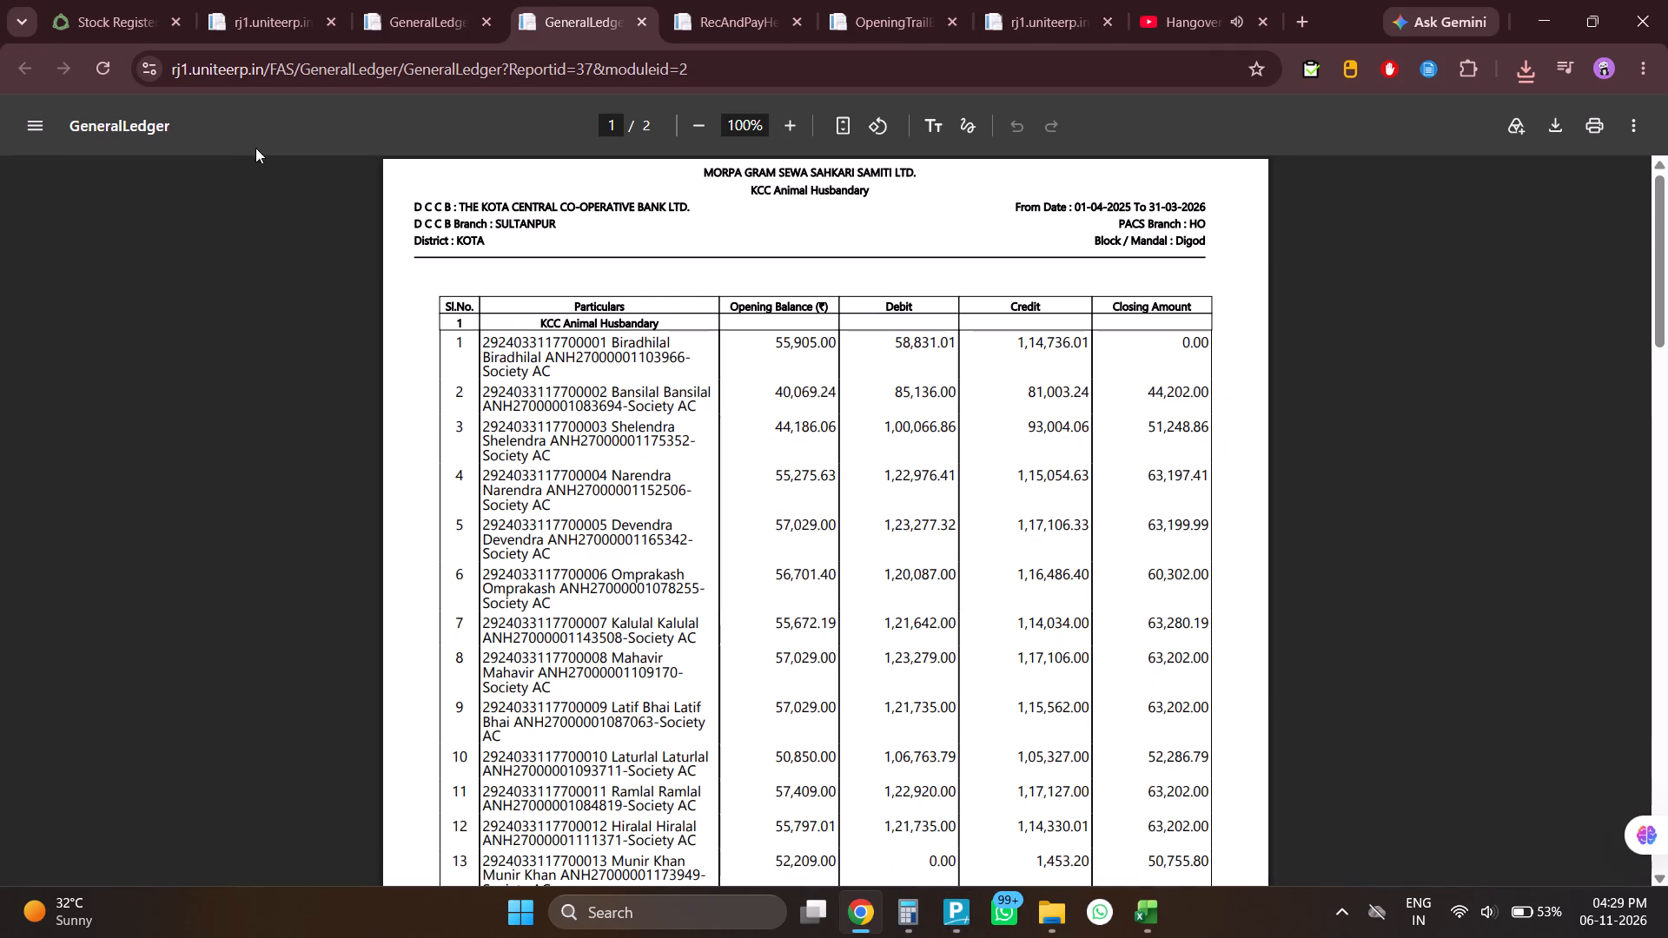
left_click(445, 0)
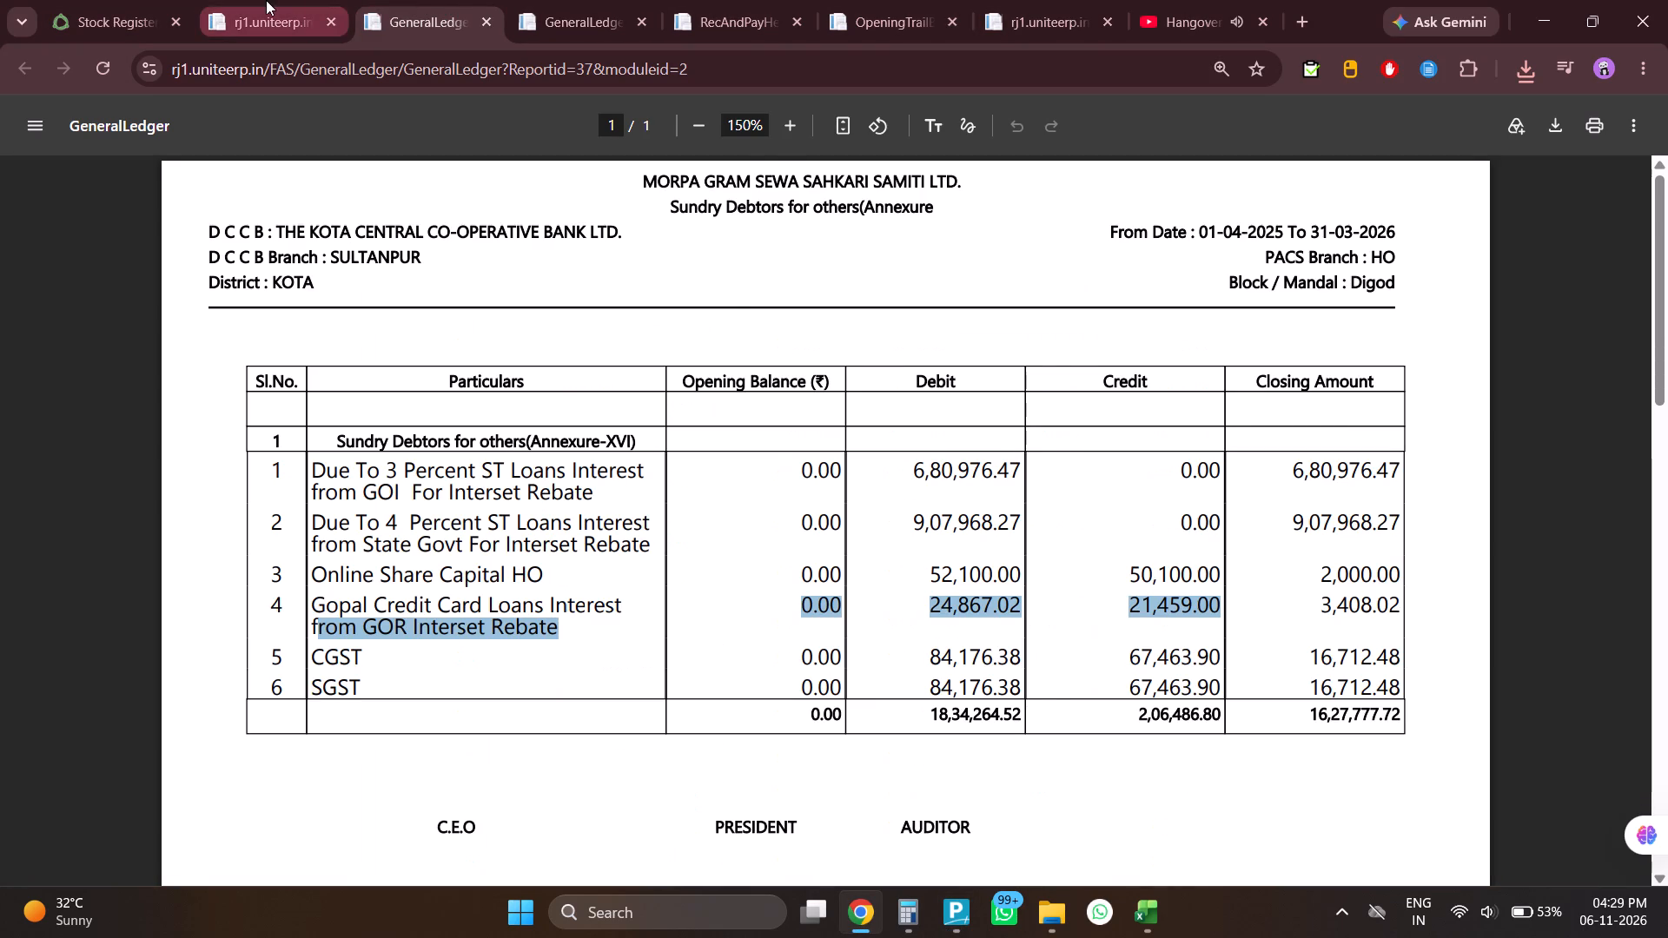
Review all entries and totals in the Other Receivables General Ledger at 150% zoom, and close the report.
left_click(266, 0)
triple_click(775, 134)
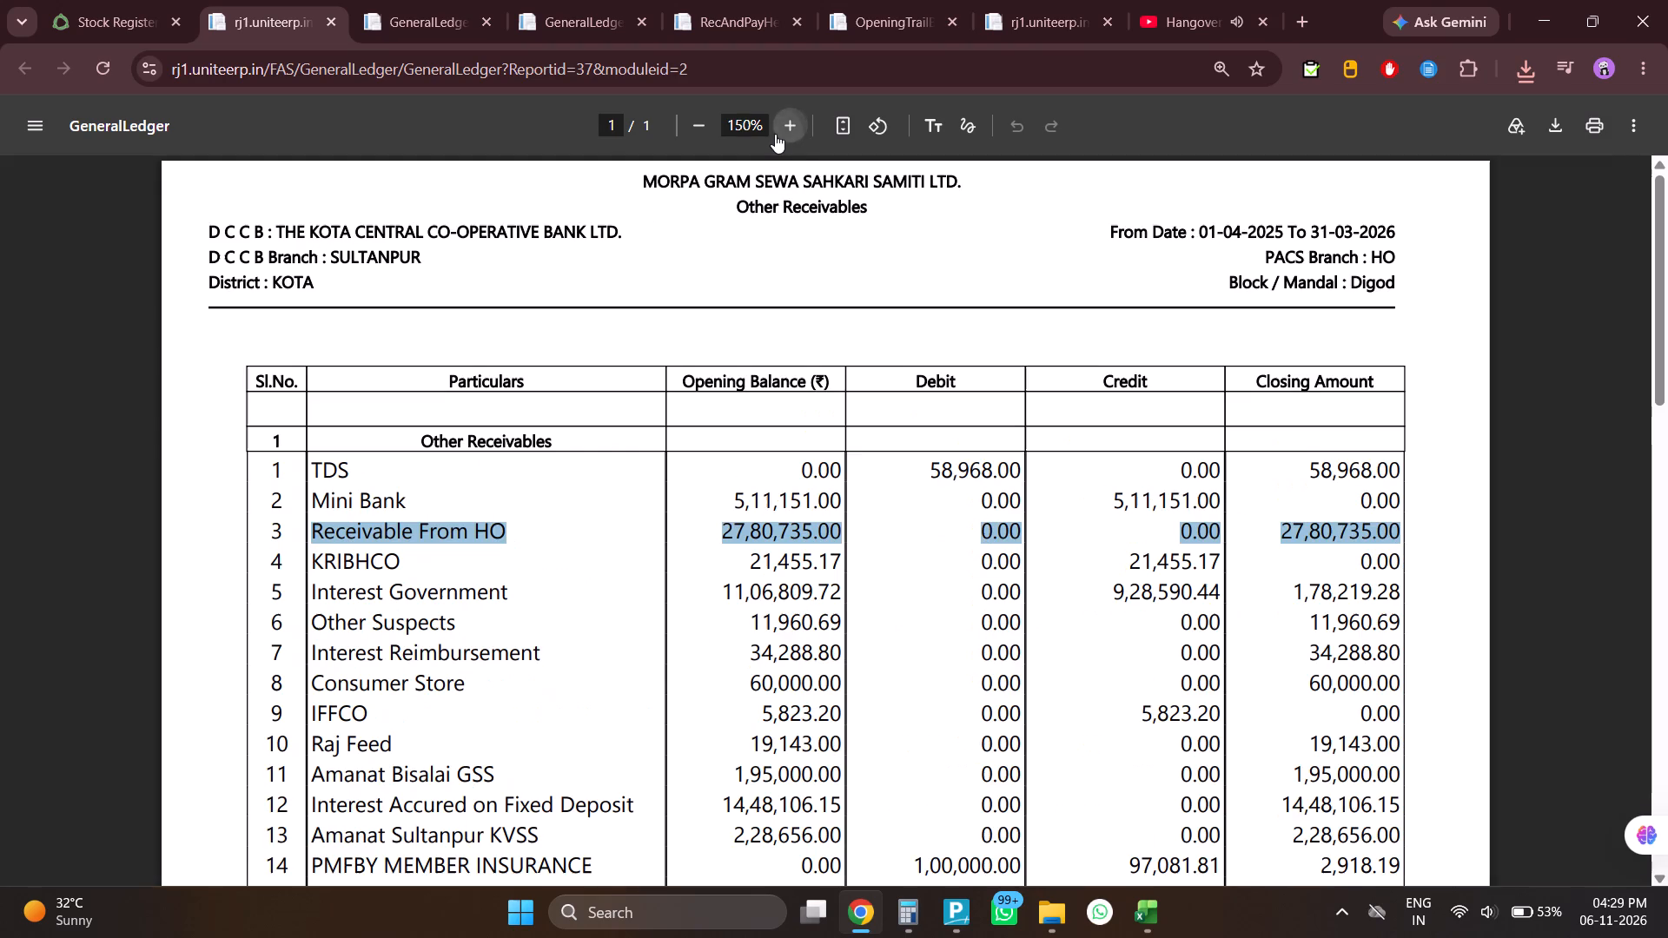
scroll(854, 481, "down", 1)
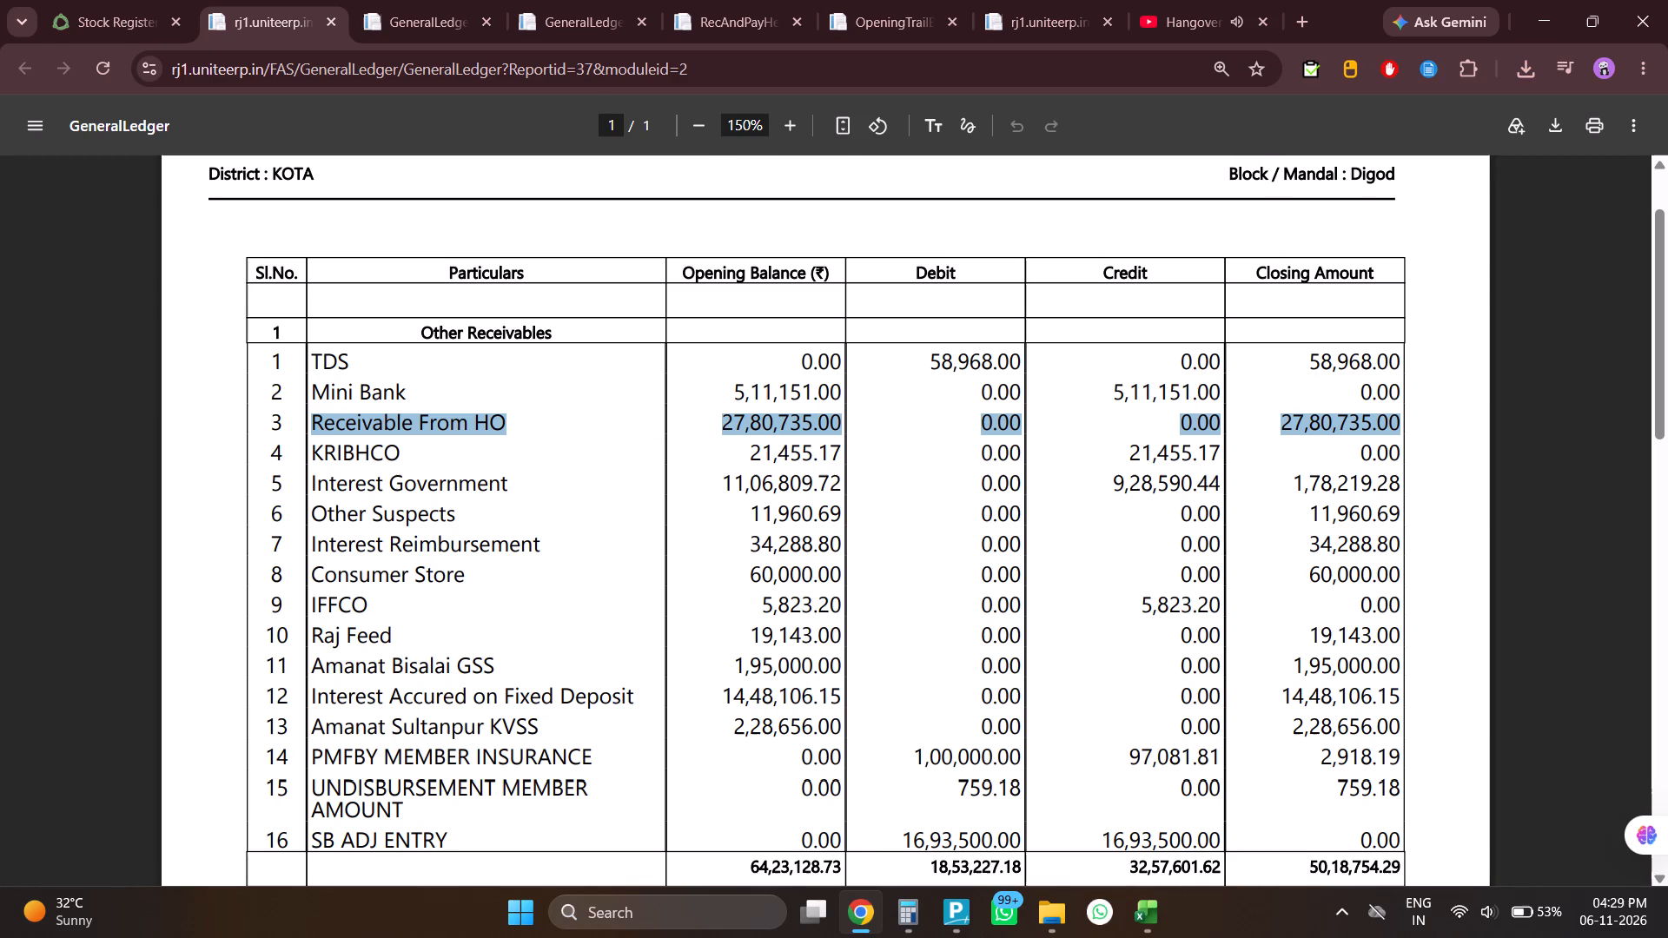
scroll(1069, 680, "down", 1)
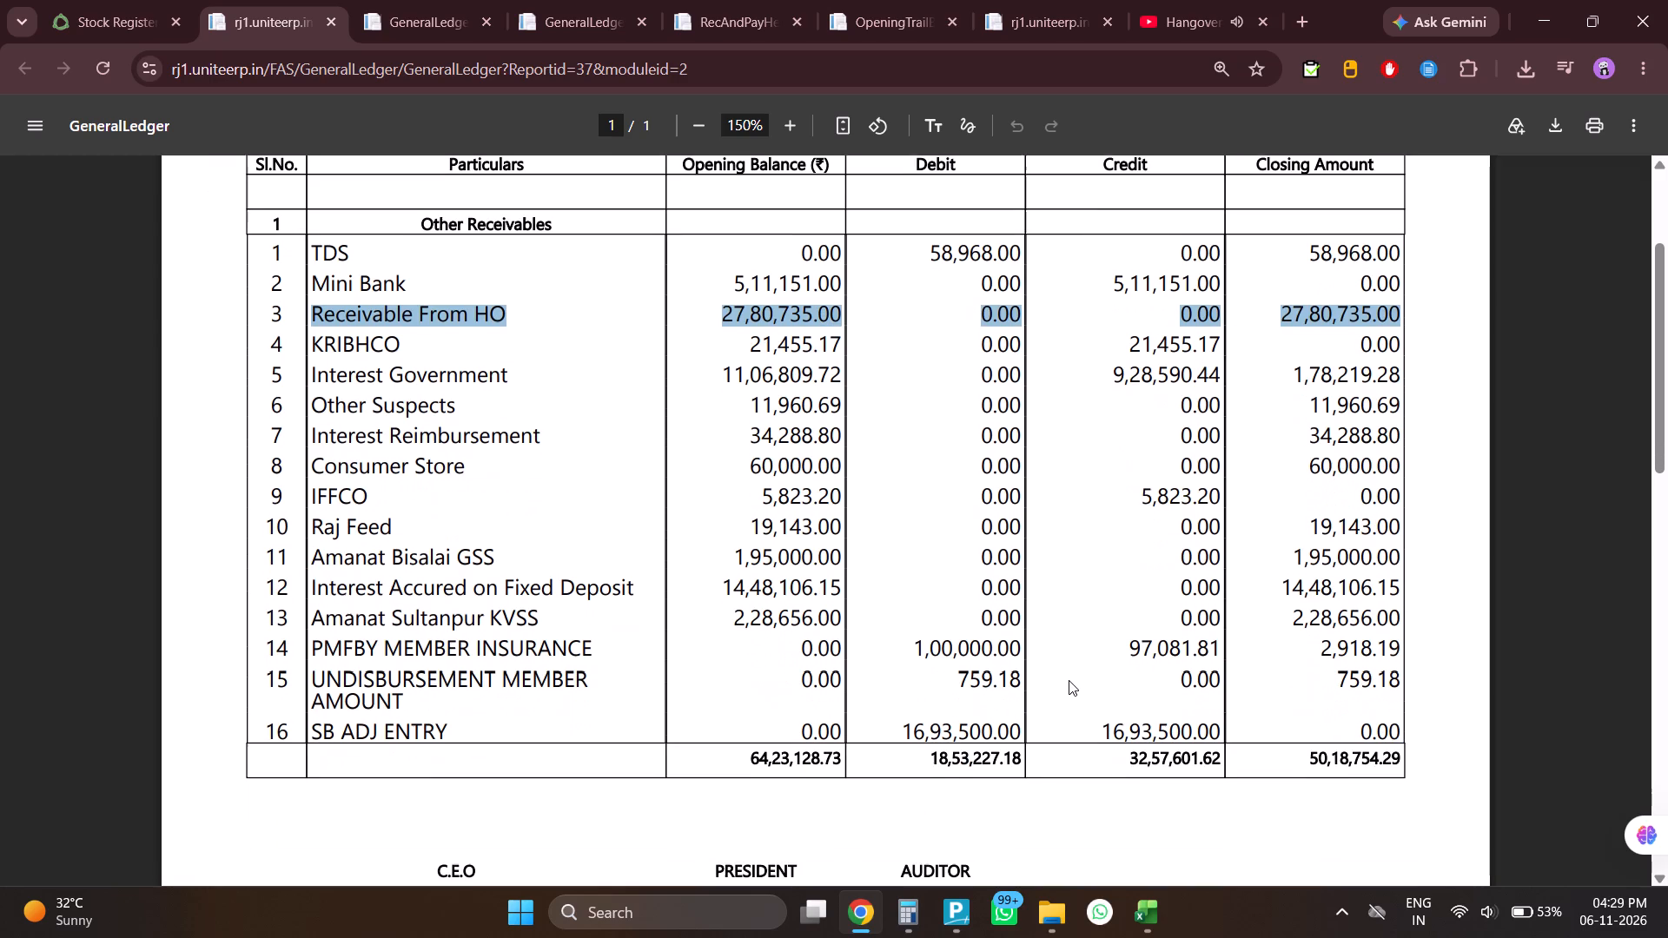
scroll(1071, 677, "up", 2)
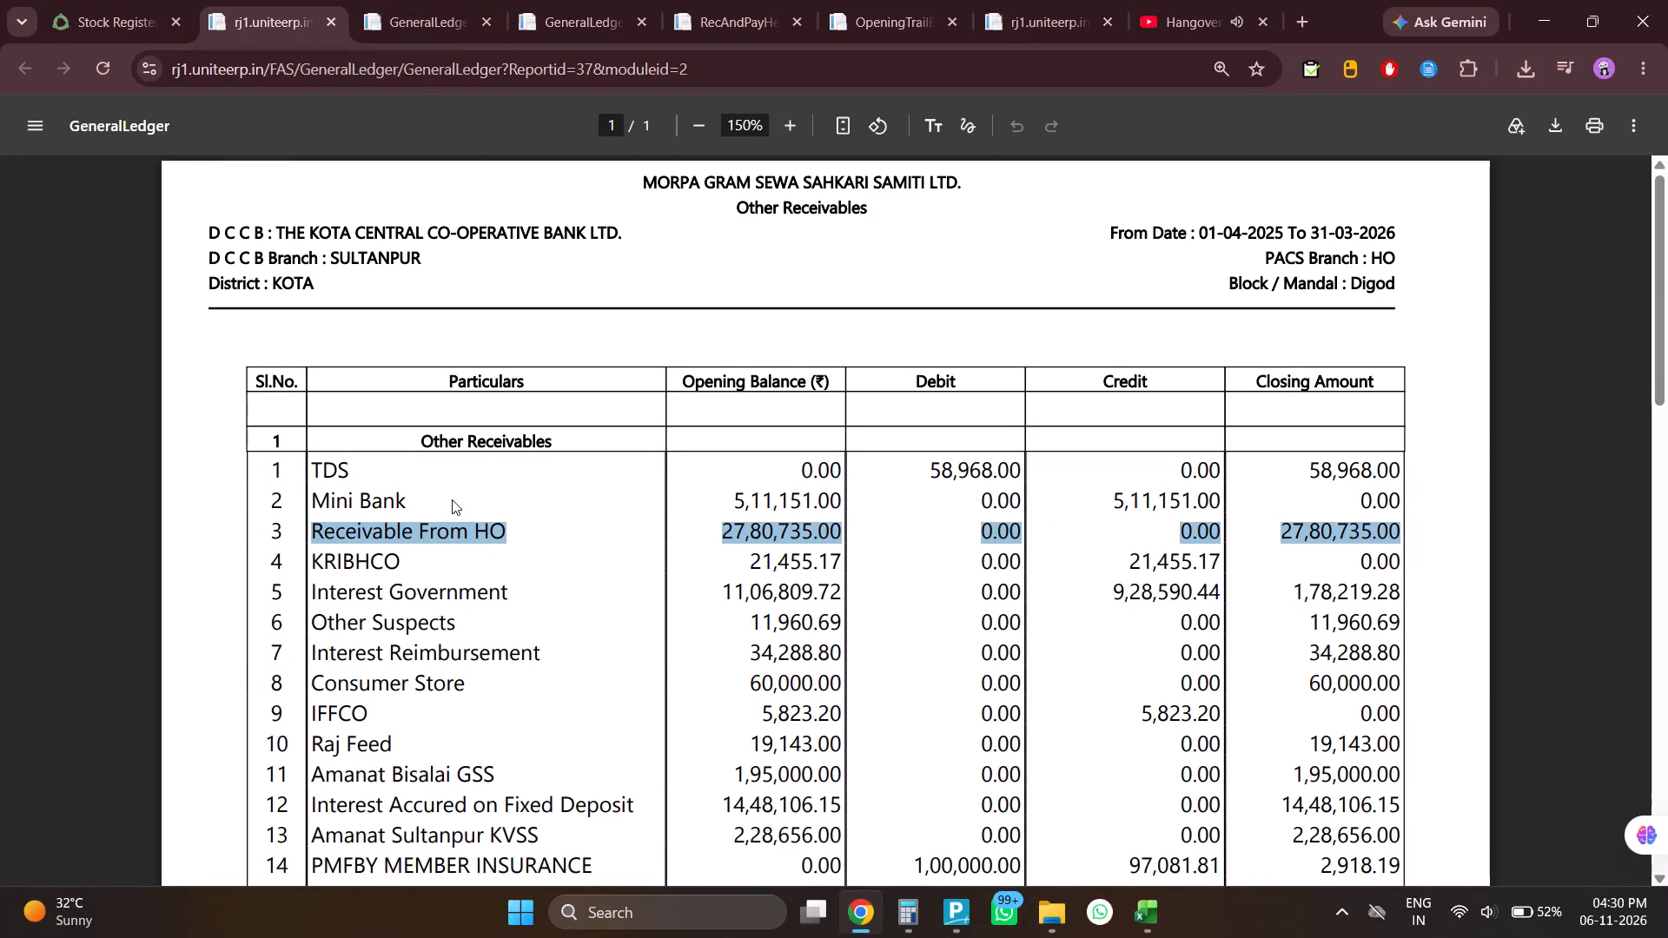
scroll(447, 552, "down", 2)
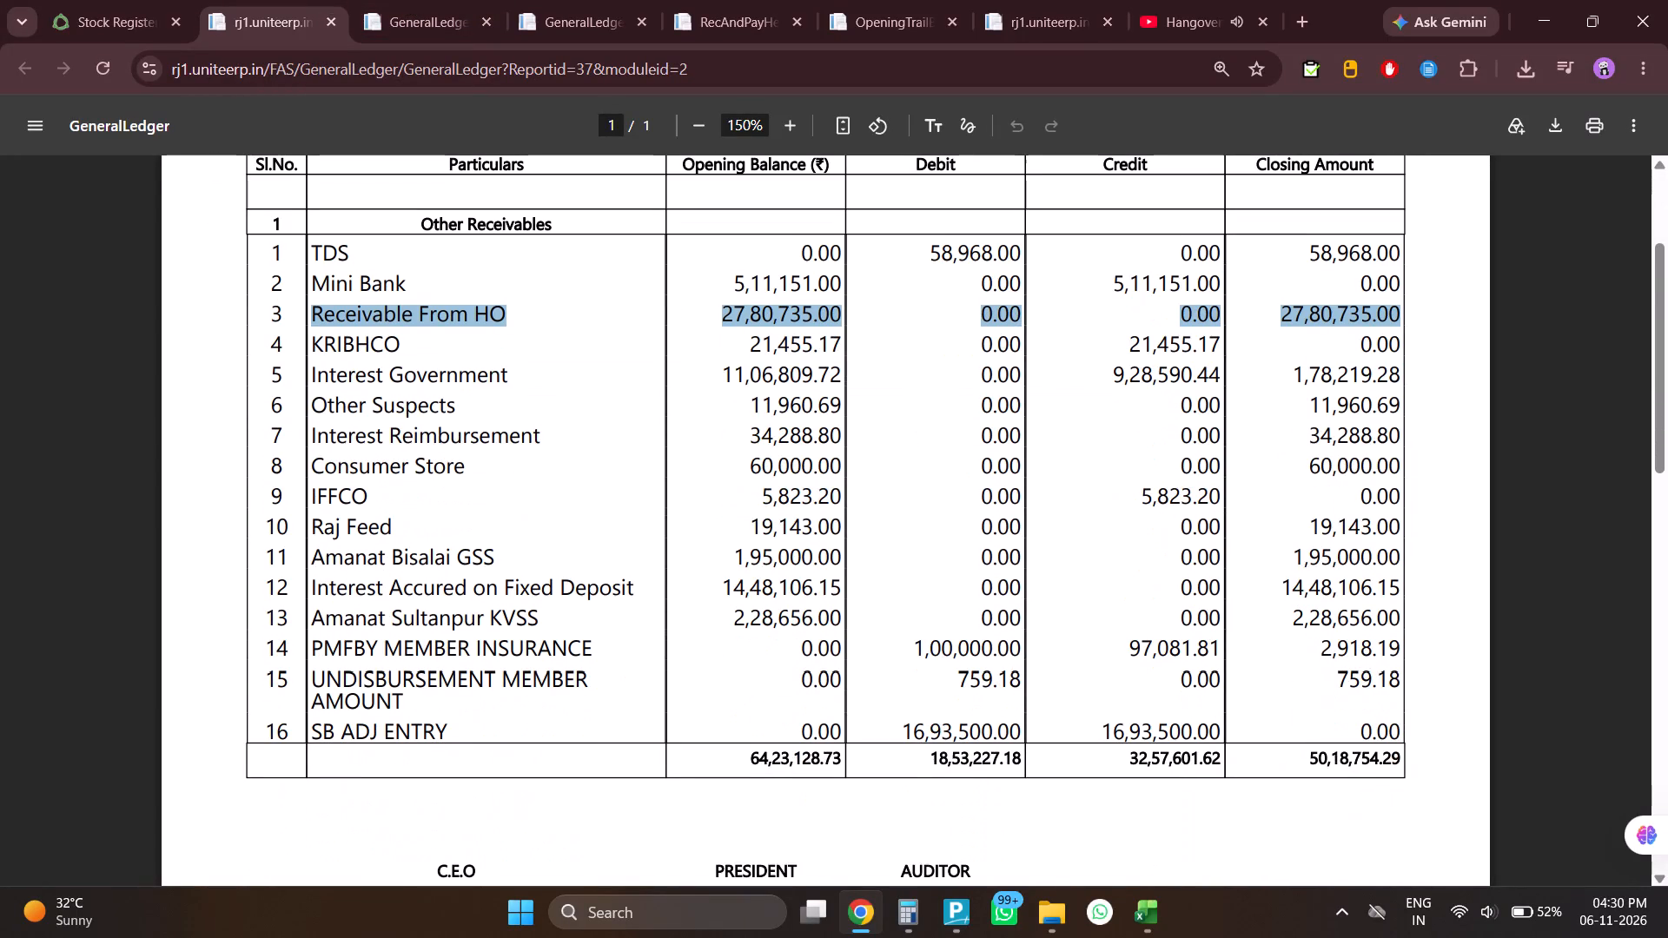
scroll(982, 454, "down", 2)
scroll(982, 454, "up", 5)
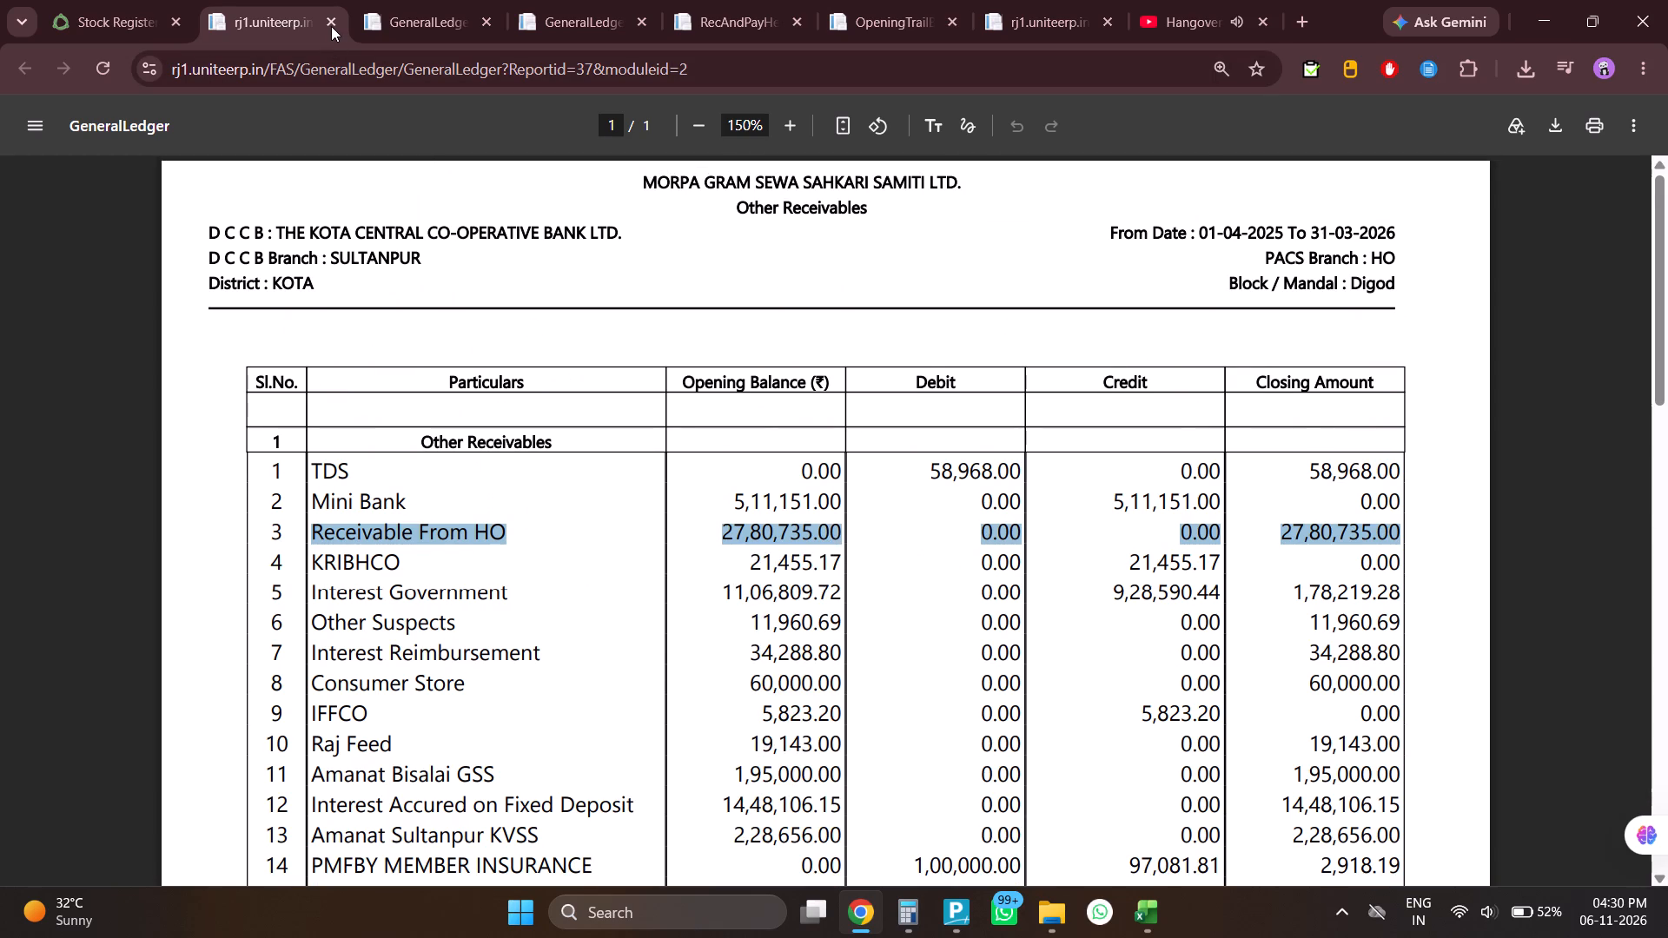
left_click(331, 26)
Copy the 3 percent ST loans interest closing amount, 6,80,976.47, from the Sundry Debtors ledger into cell C35 of the BRS workbook.
triple_click(783, 120)
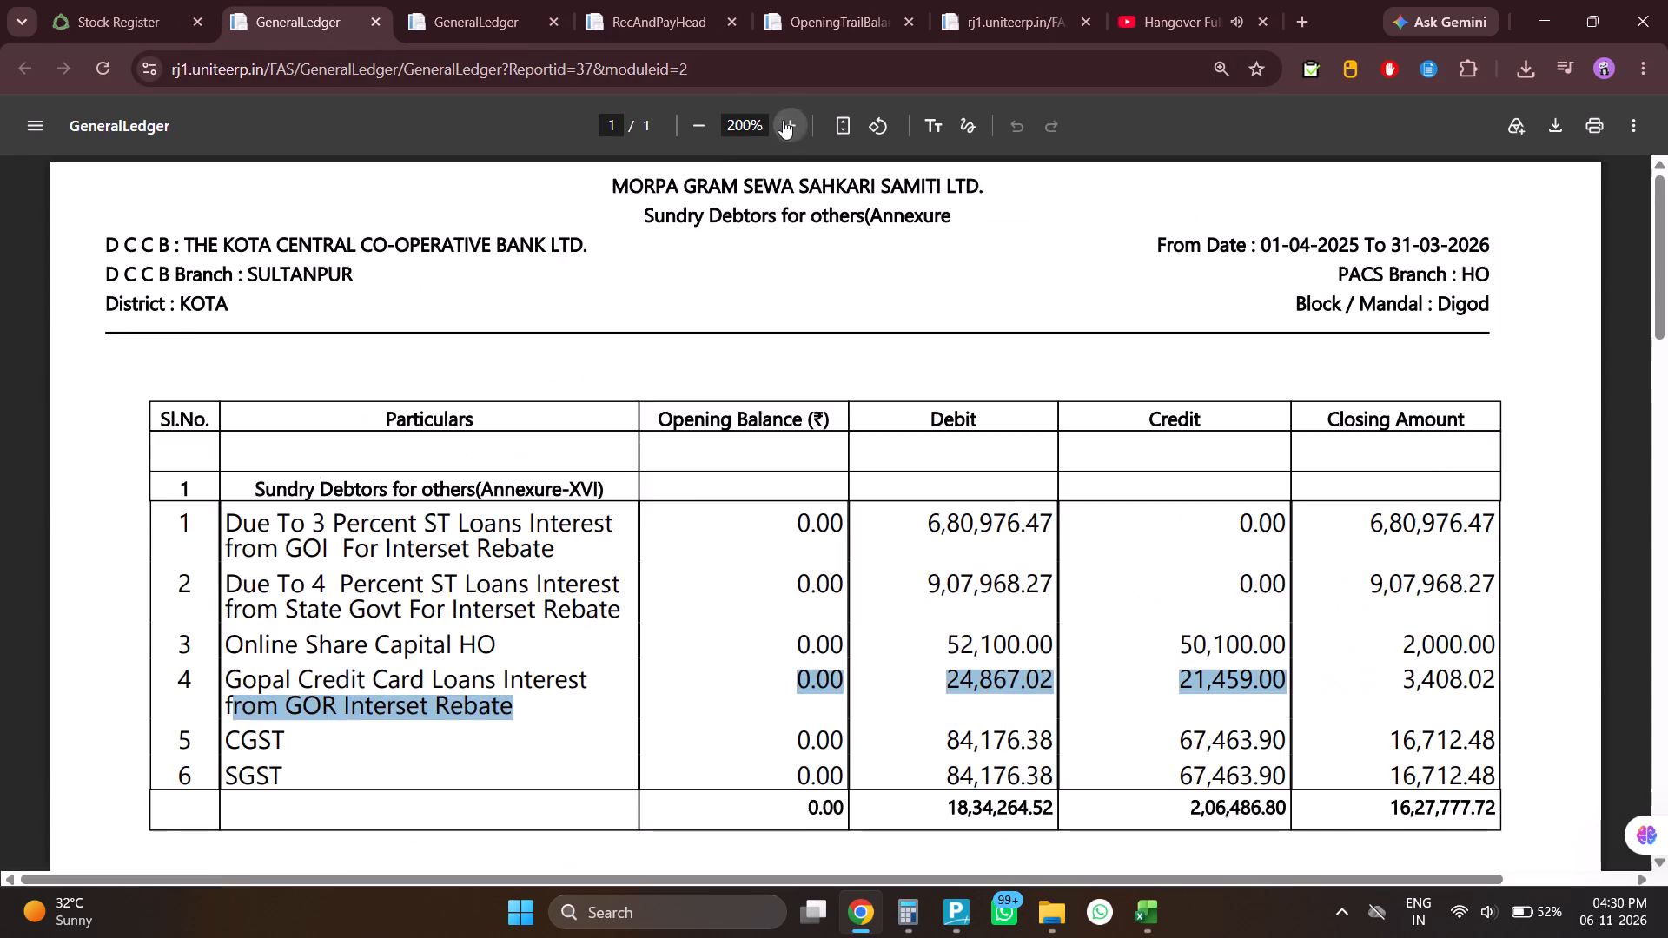
left_click(706, 123)
left_click(706, 123)
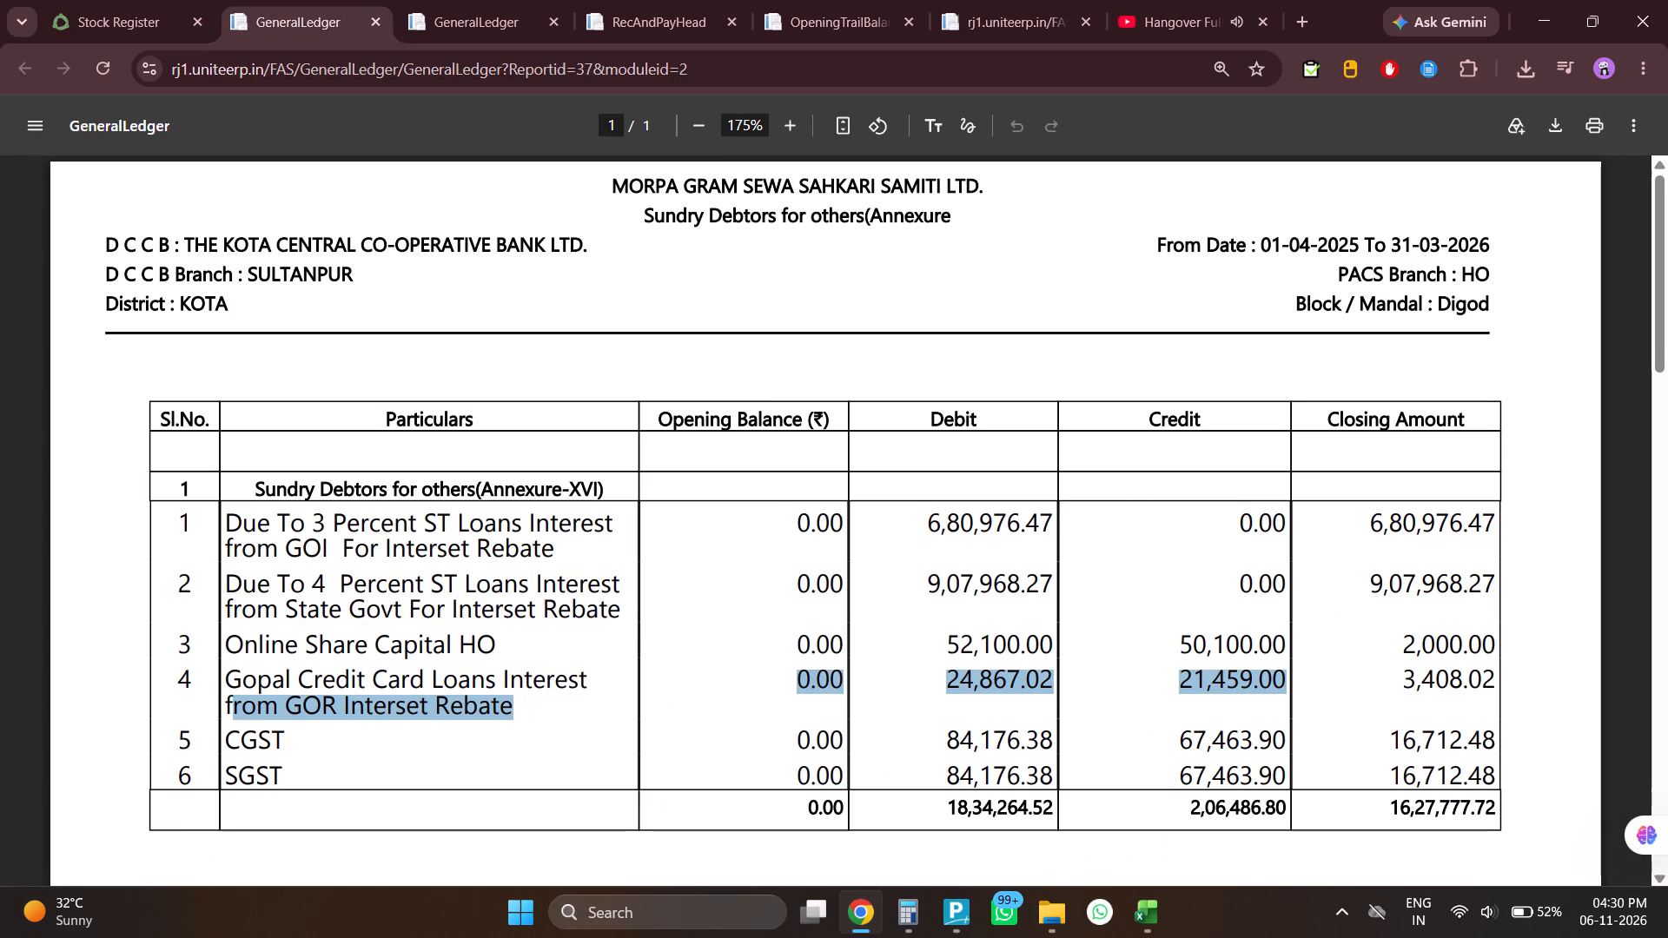
left_click_drag(1361, 521, 1533, 523)
key("ctrl+c")
key("ctrl+c")
key("alt+Tab")
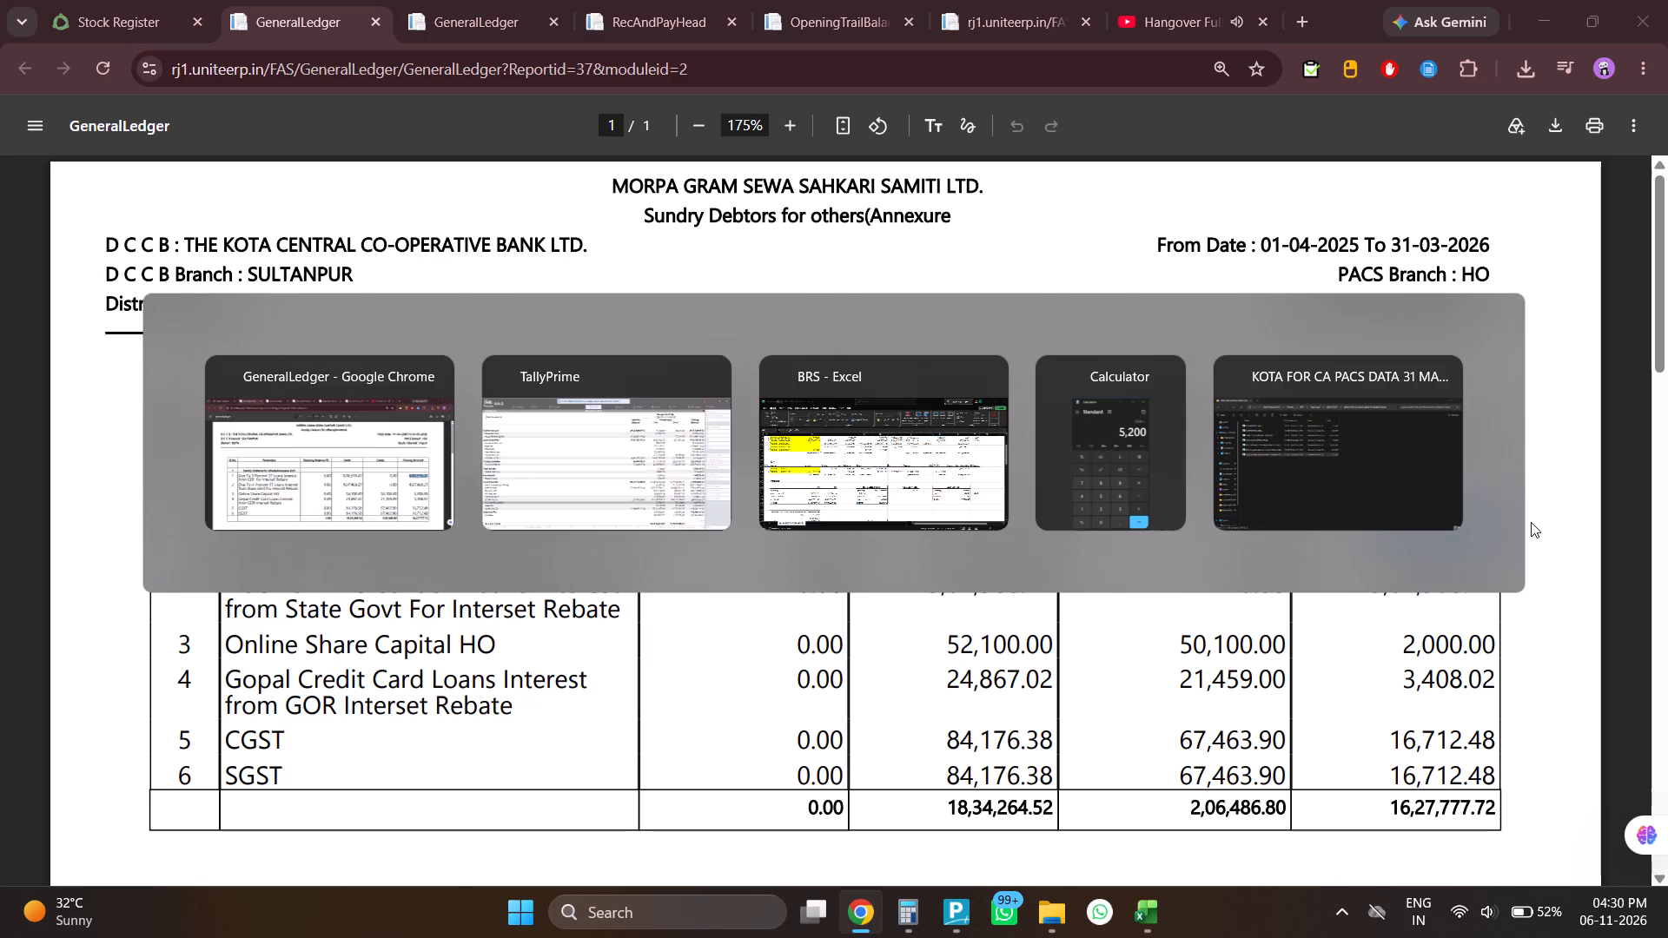
key("alt+Tab")
scroll(574, 597, "down", 2)
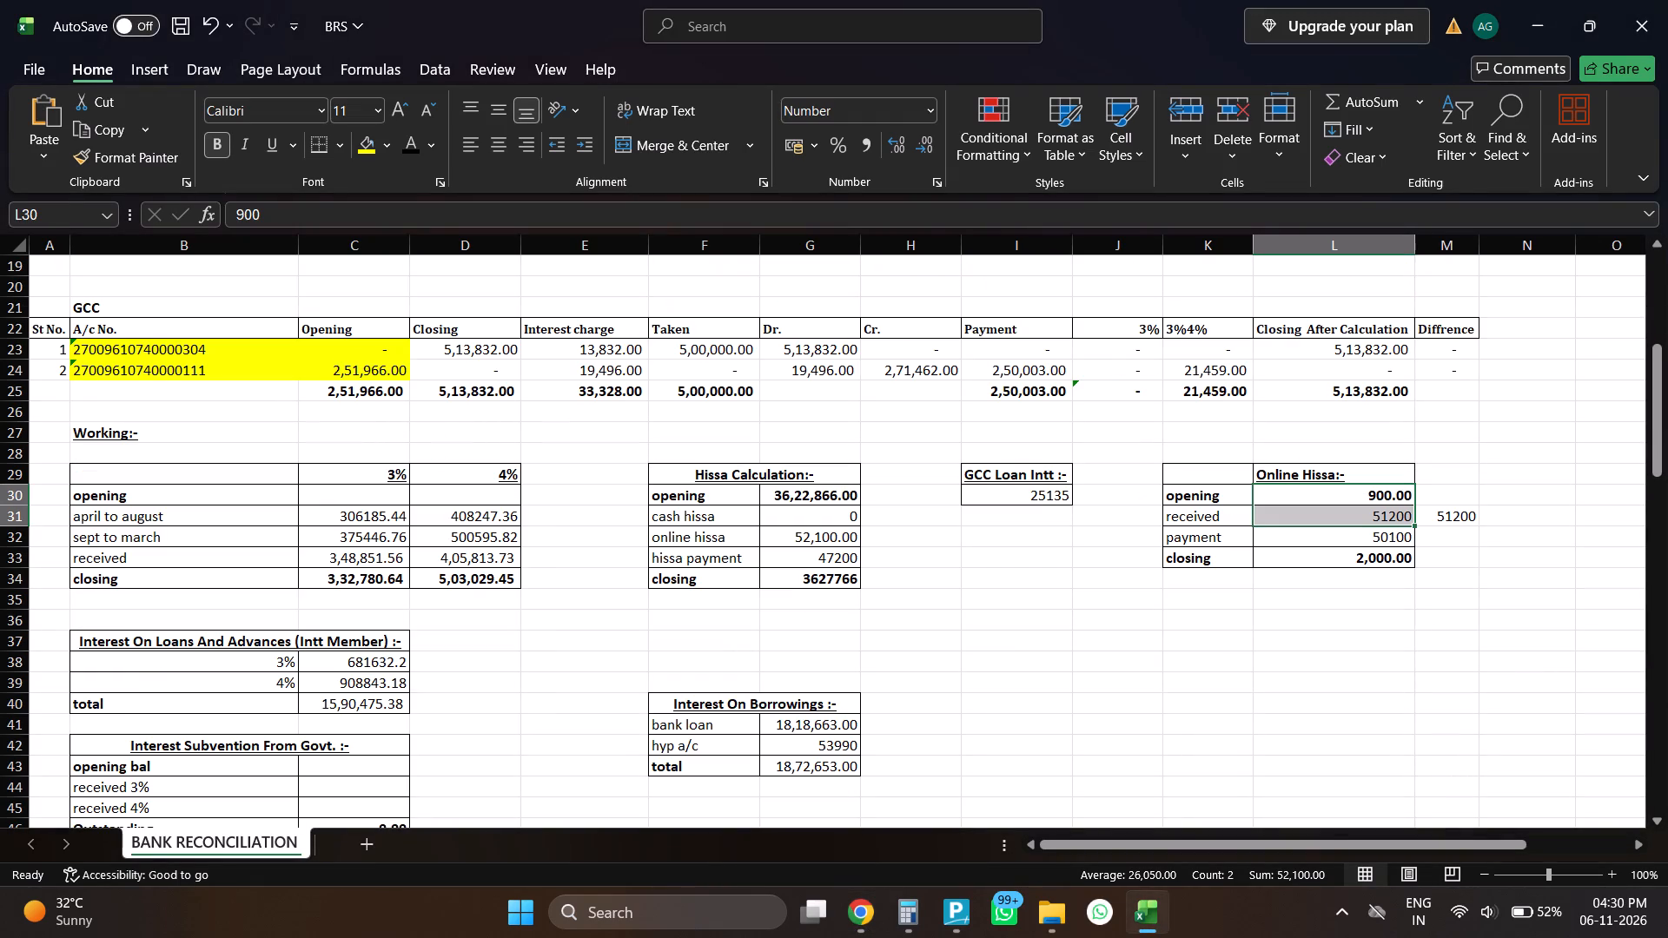
left_click(313, 605)
key("ctrl+v")
Copy the 4 percent ST loans interest closing amount, 9,07,968.27, from the Sundry Debtors ledger into cell D35 of the BRS workbook.
key("alt+Tab")
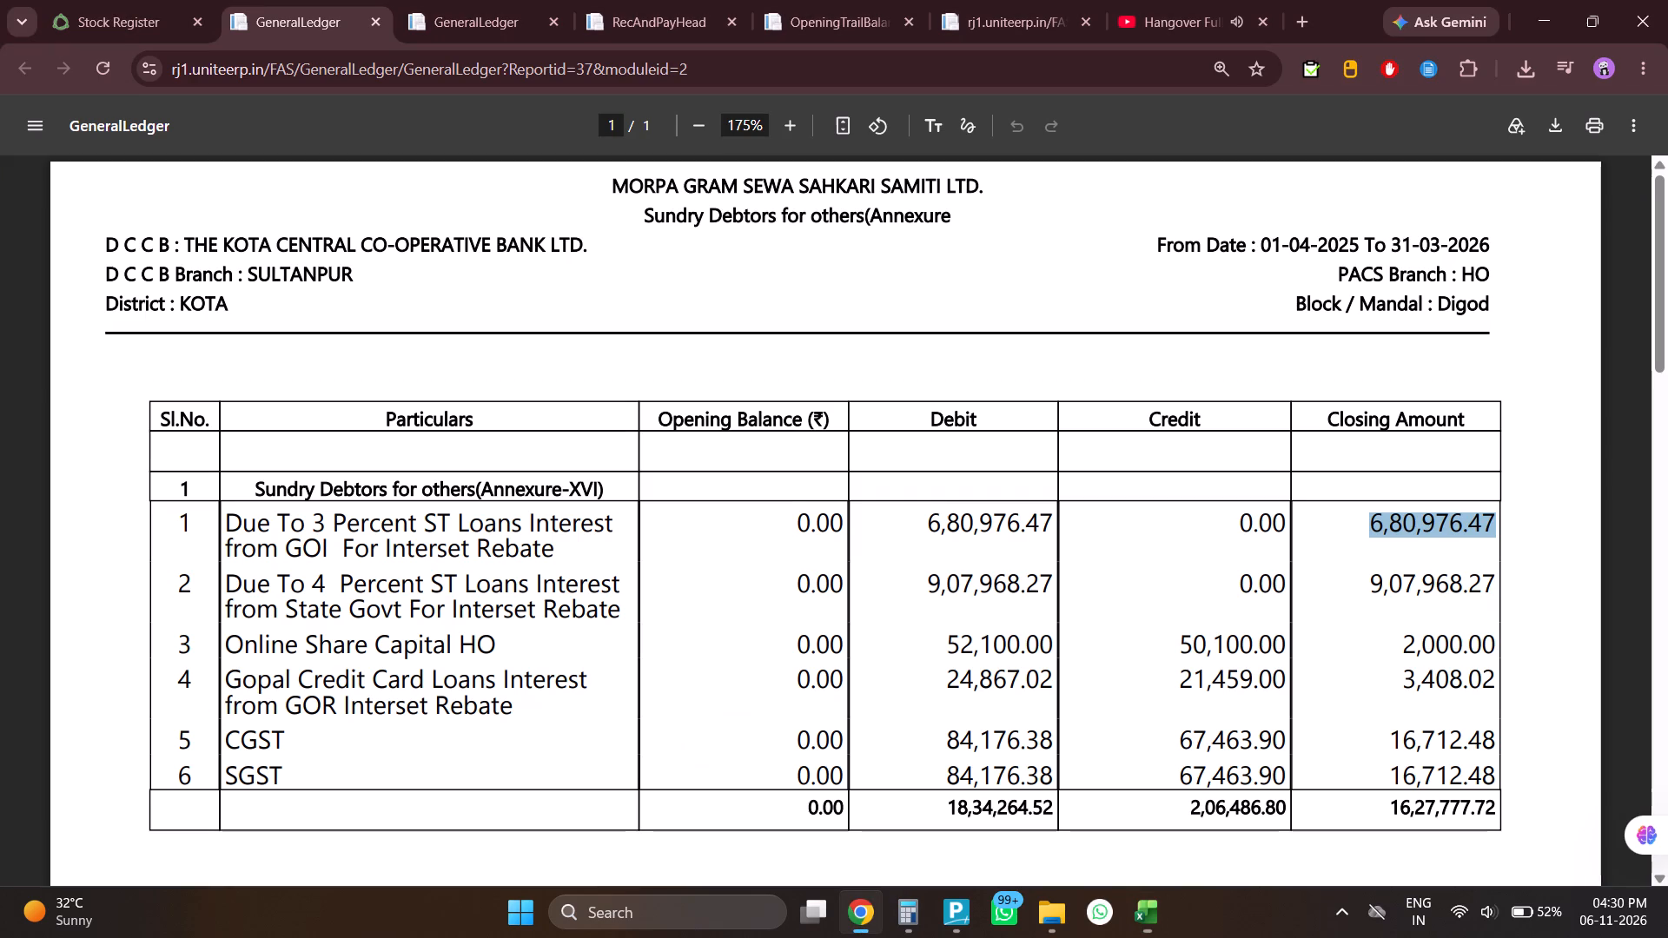
left_click_drag(1362, 578, 1516, 584)
key("ctrl+c")
key("alt+Tab")
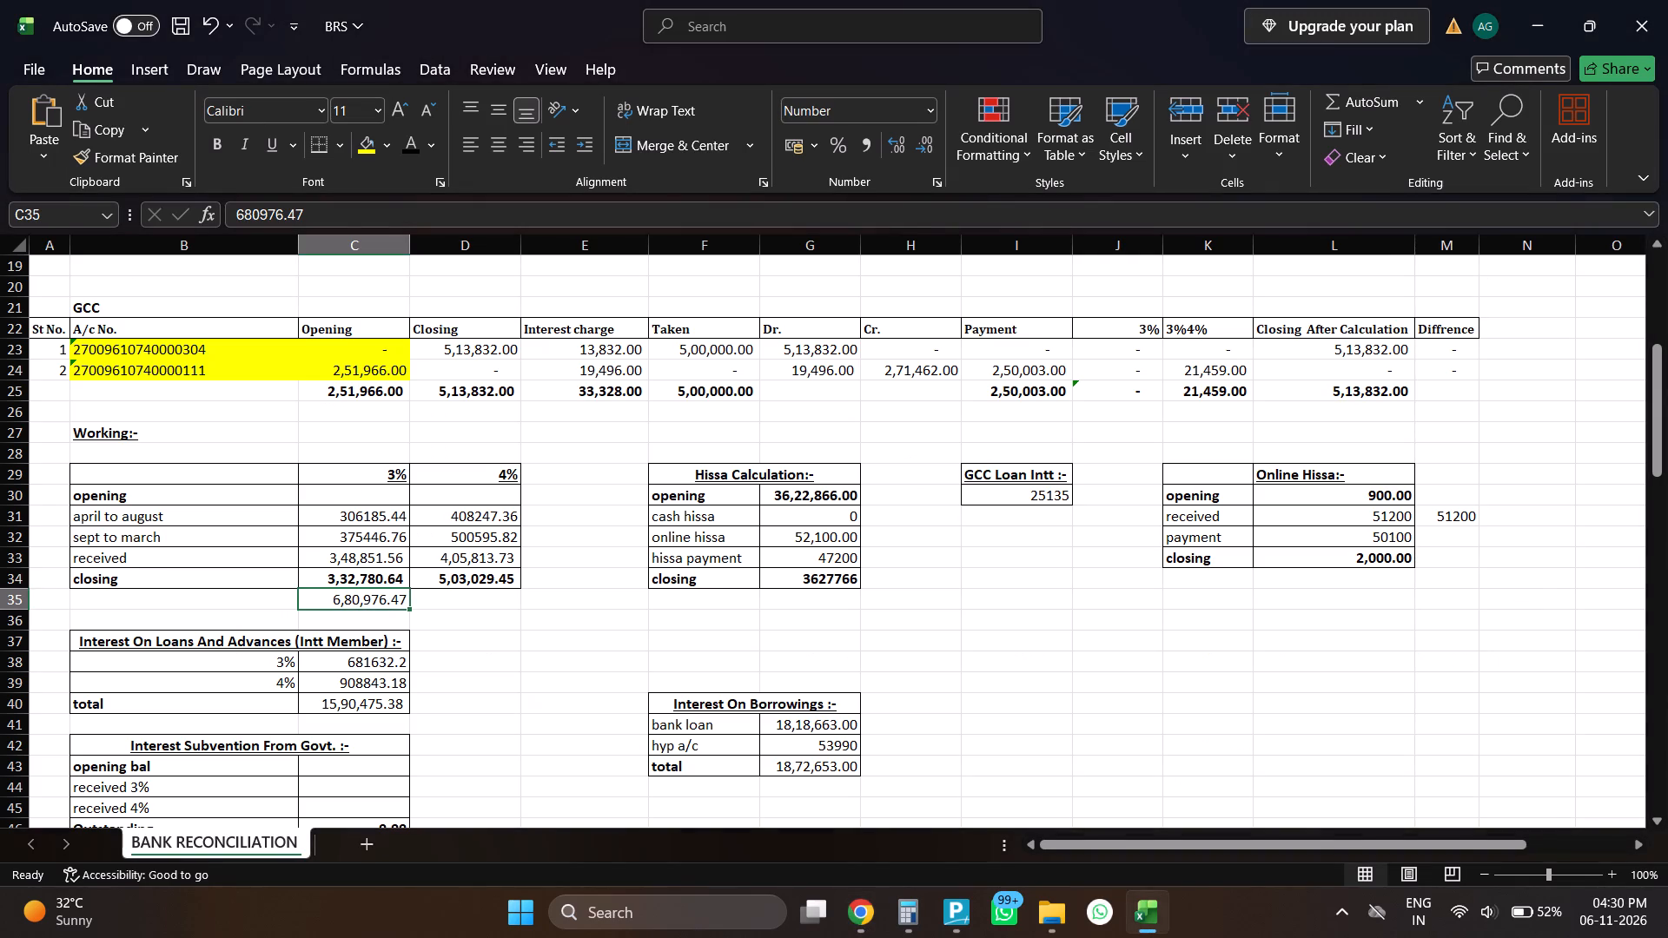
key("Right")
key("ctrl+v")
Check the Gopal Credit Card loans interest closing amount in the Sundry Debtors ledger against the BRS workbook.
key("alt+Tab")
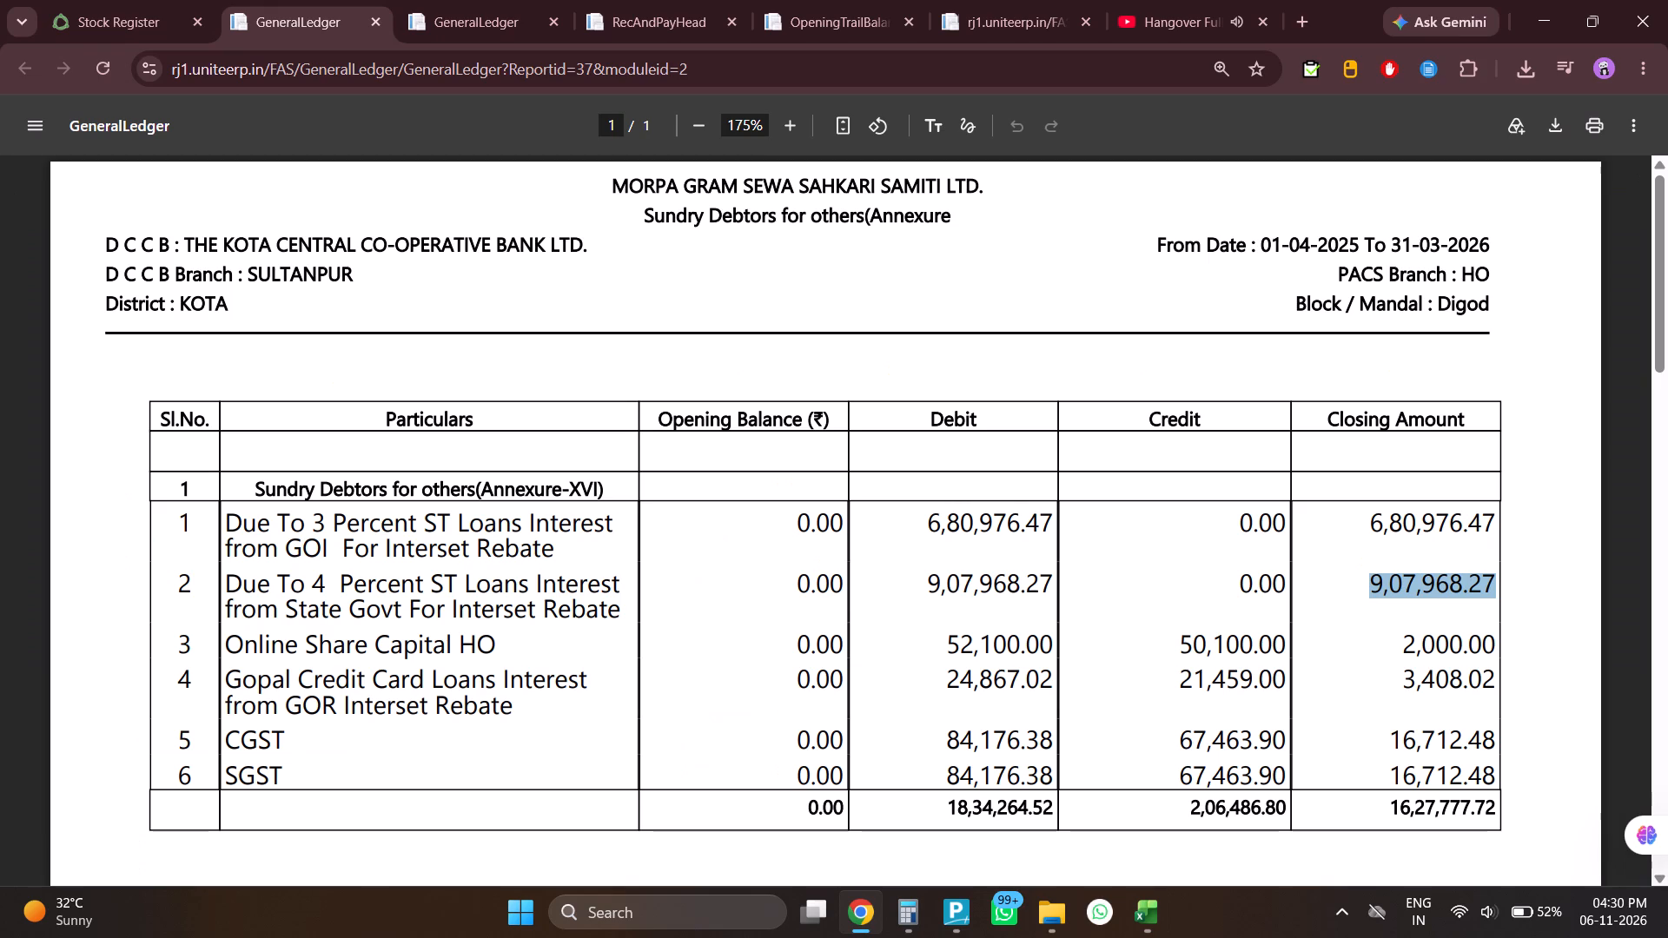
left_click_drag(1401, 684, 1492, 684)
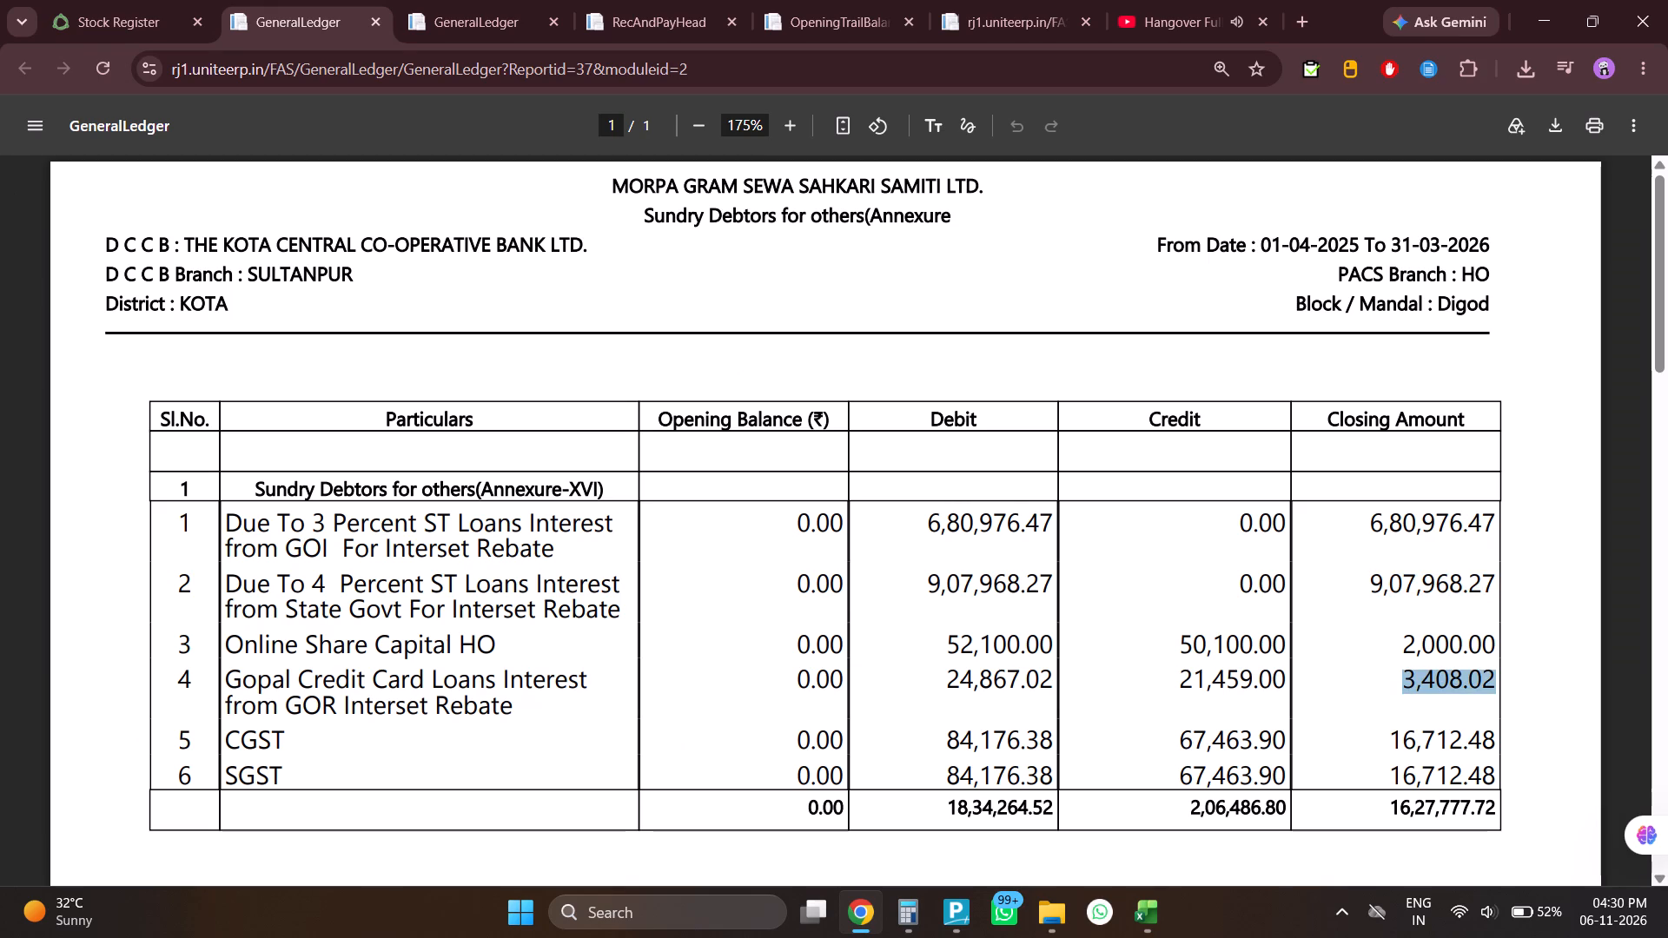
left_click_drag(1492, 684, 1503, 684)
key("alt+Tab")
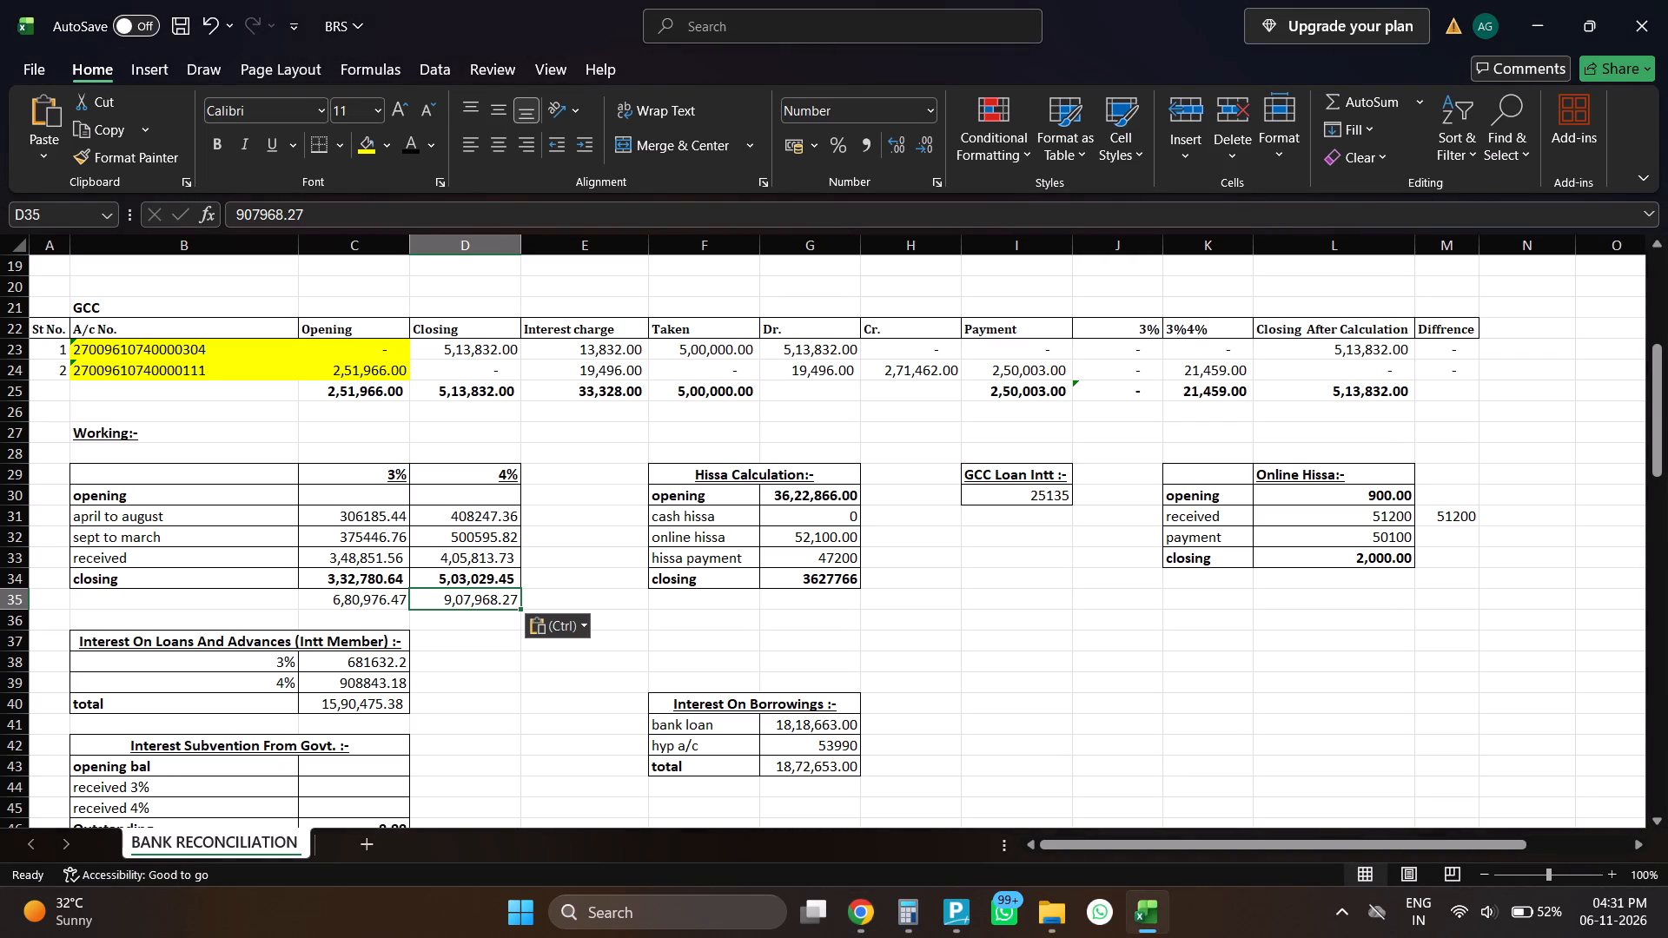
key("alt+Tab")
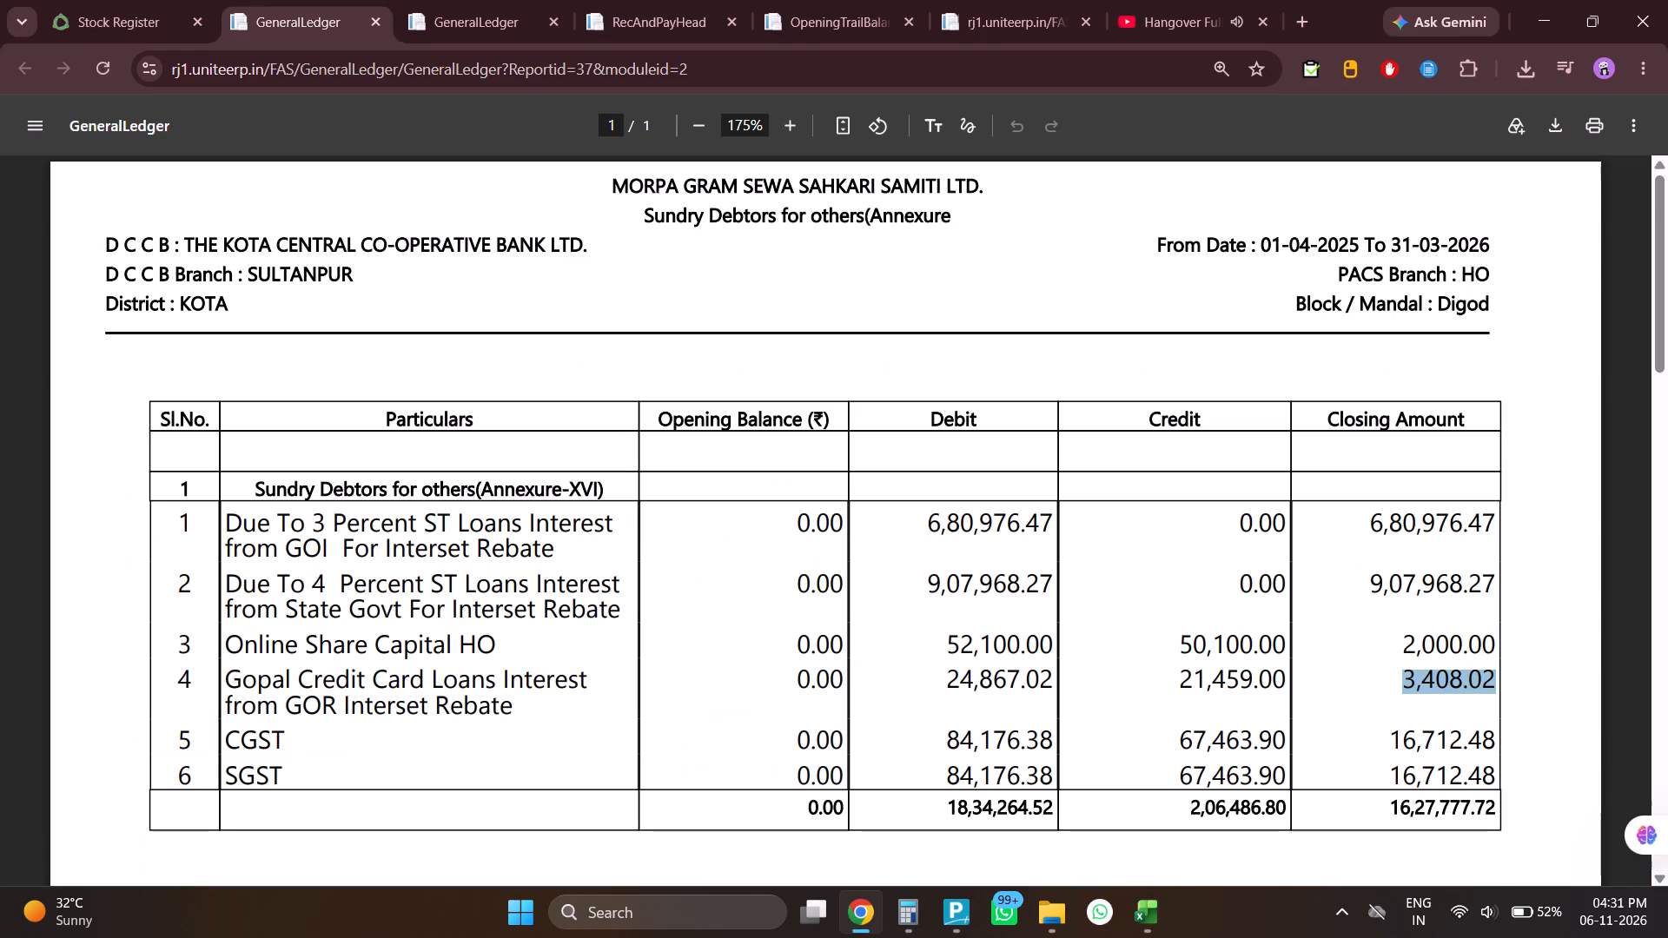
Generate the FAS Profit And Loss-Before Dayend report in the ERP as a PDF for 31-03-2026, HO branch.
left_click(463, 0)
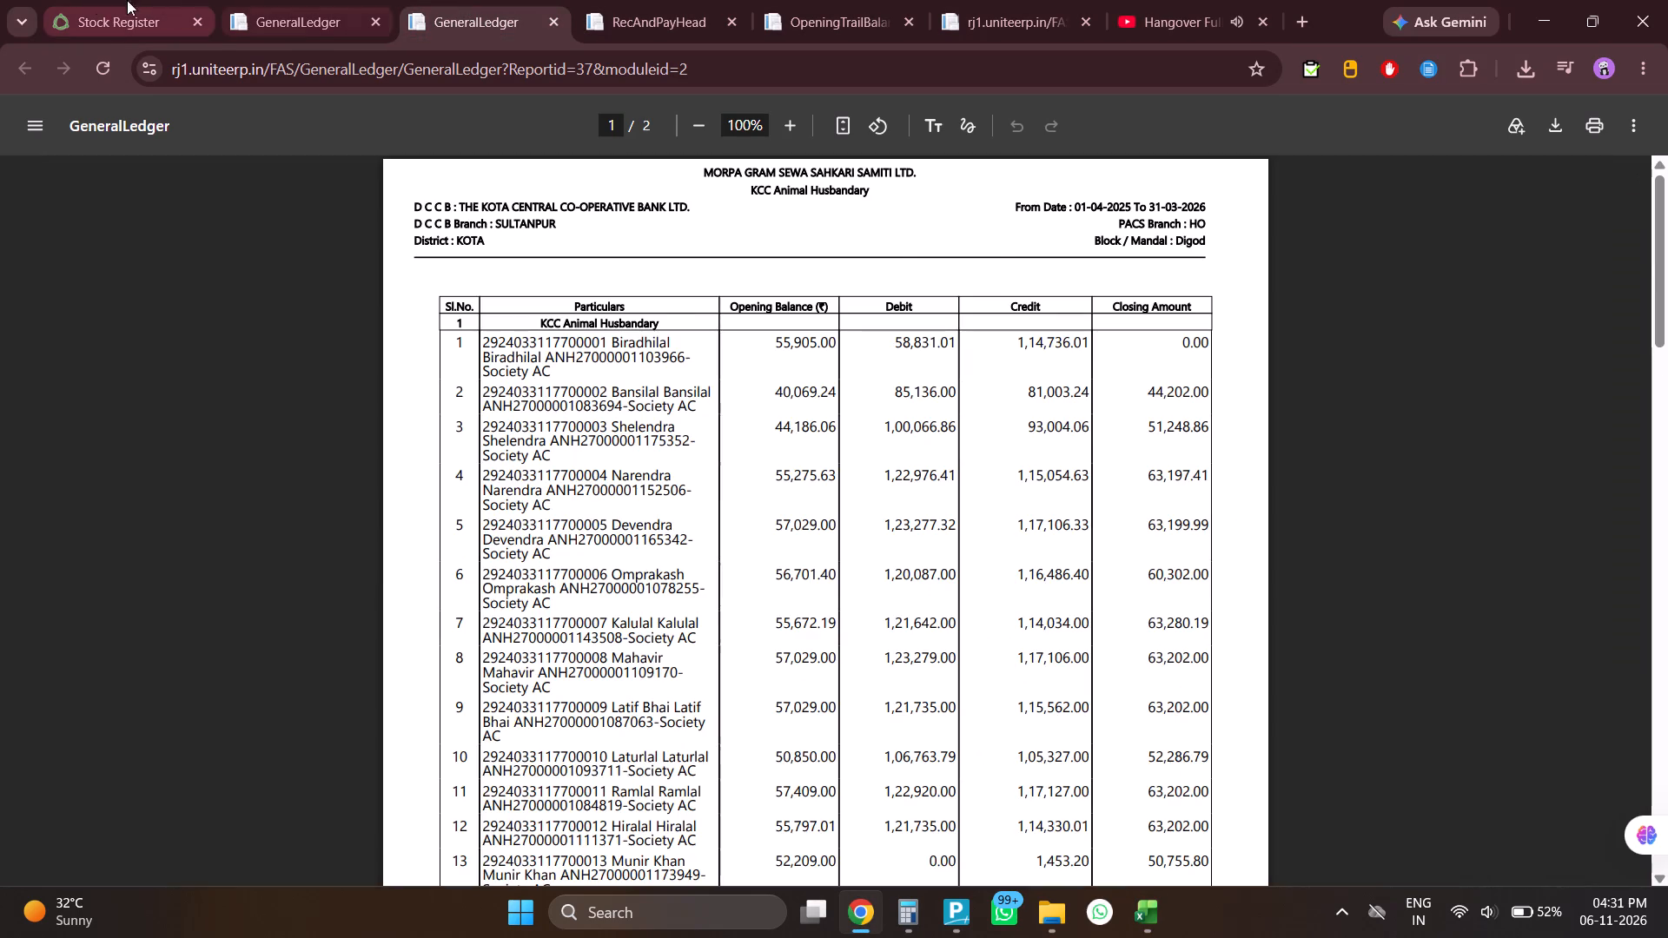
left_click(96, 0)
left_click(189, 170)
left_click(140, 134)
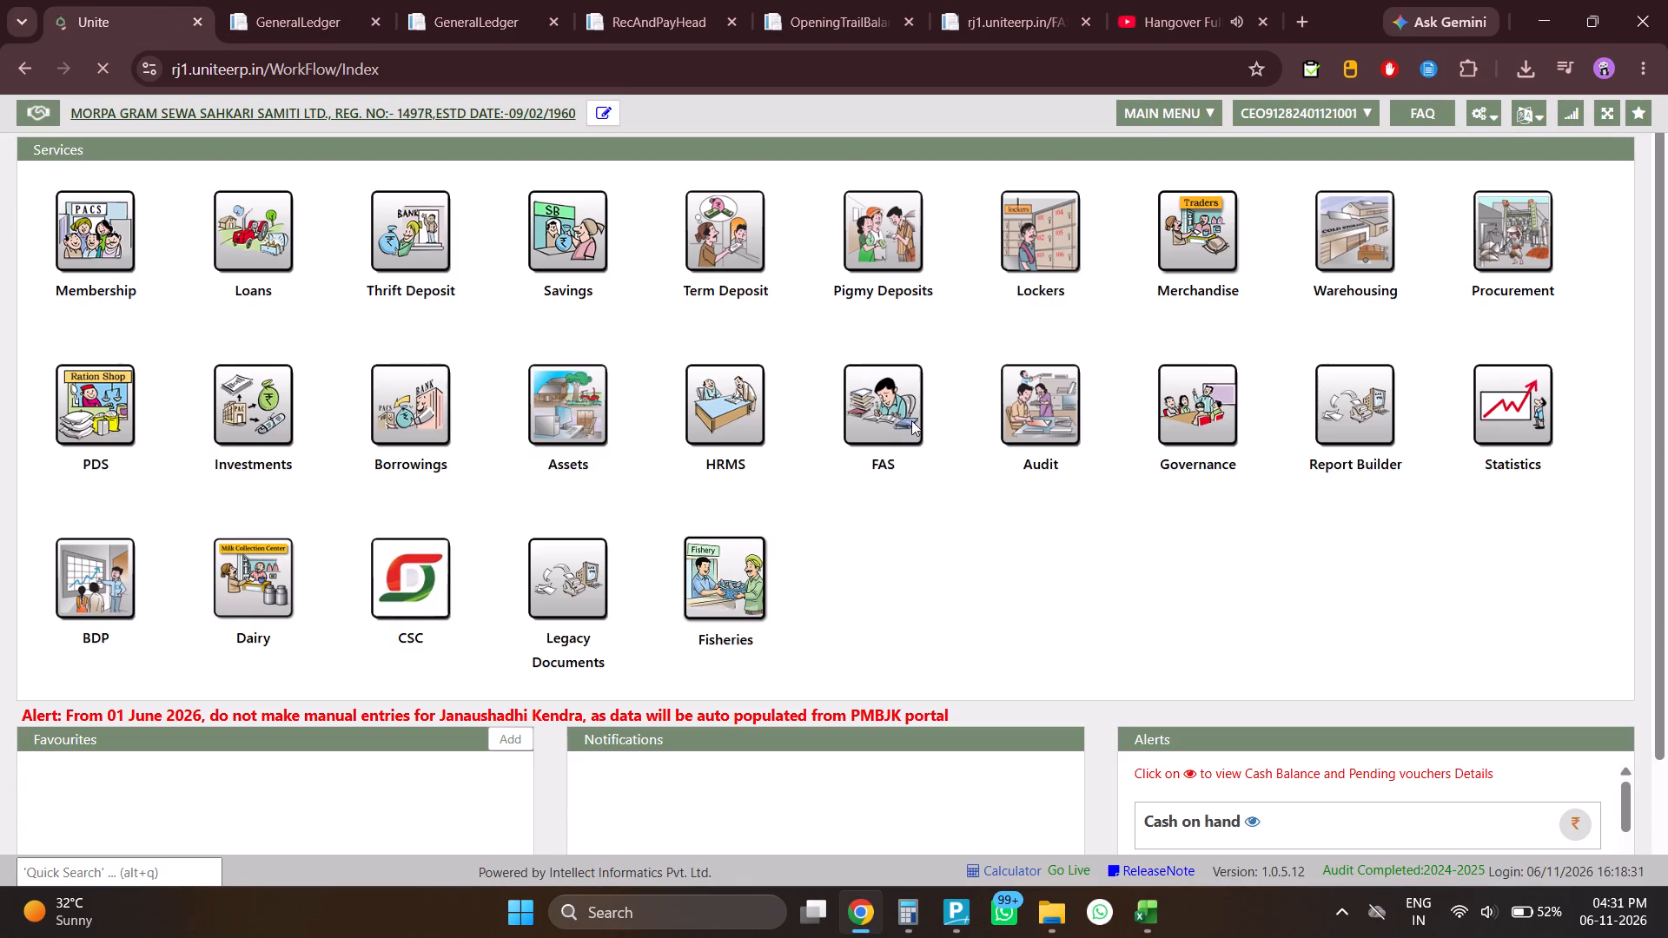
left_click(908, 419)
left_click(1583, 197)
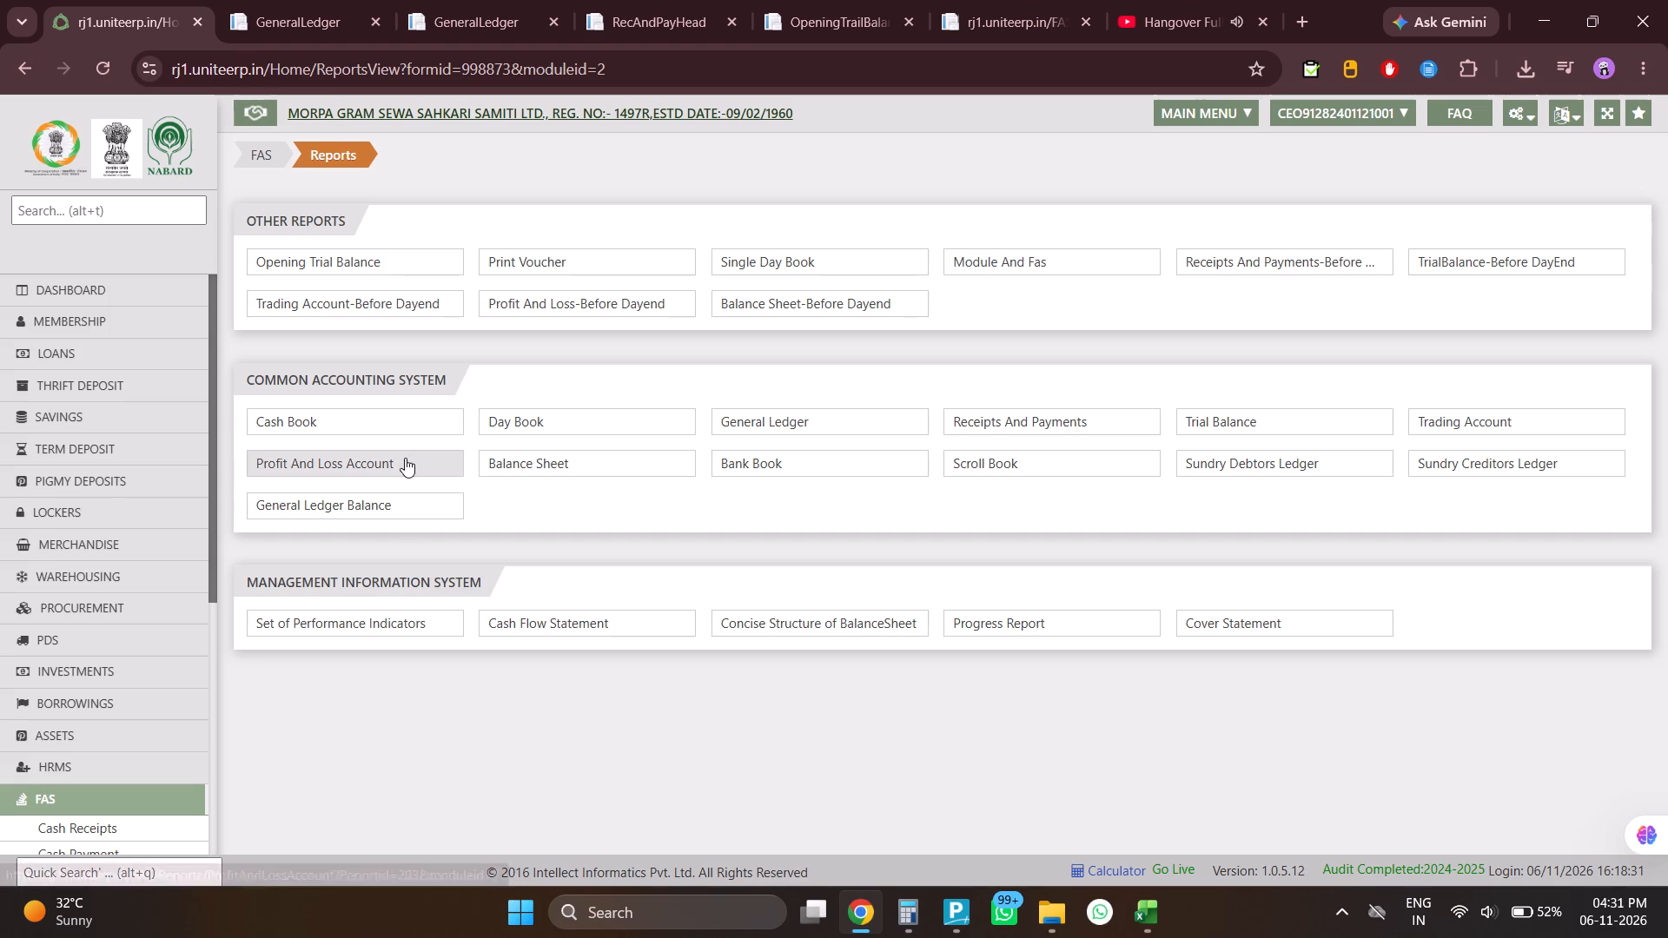
left_click(405, 458)
left_click(323, 163)
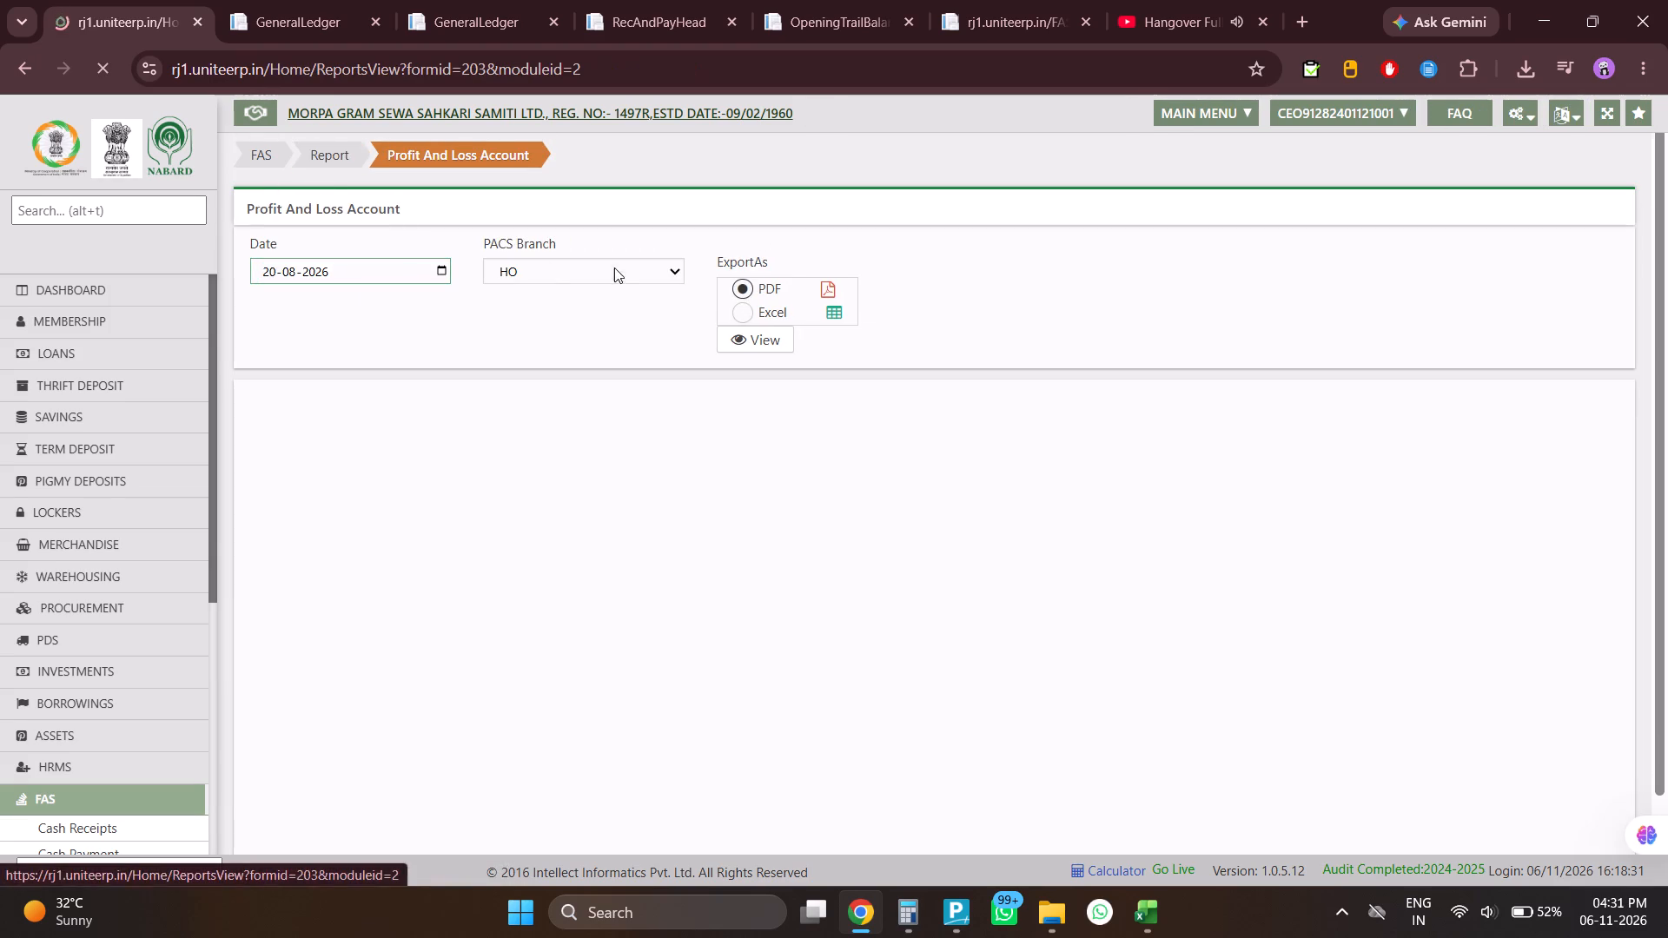
left_click(580, 256)
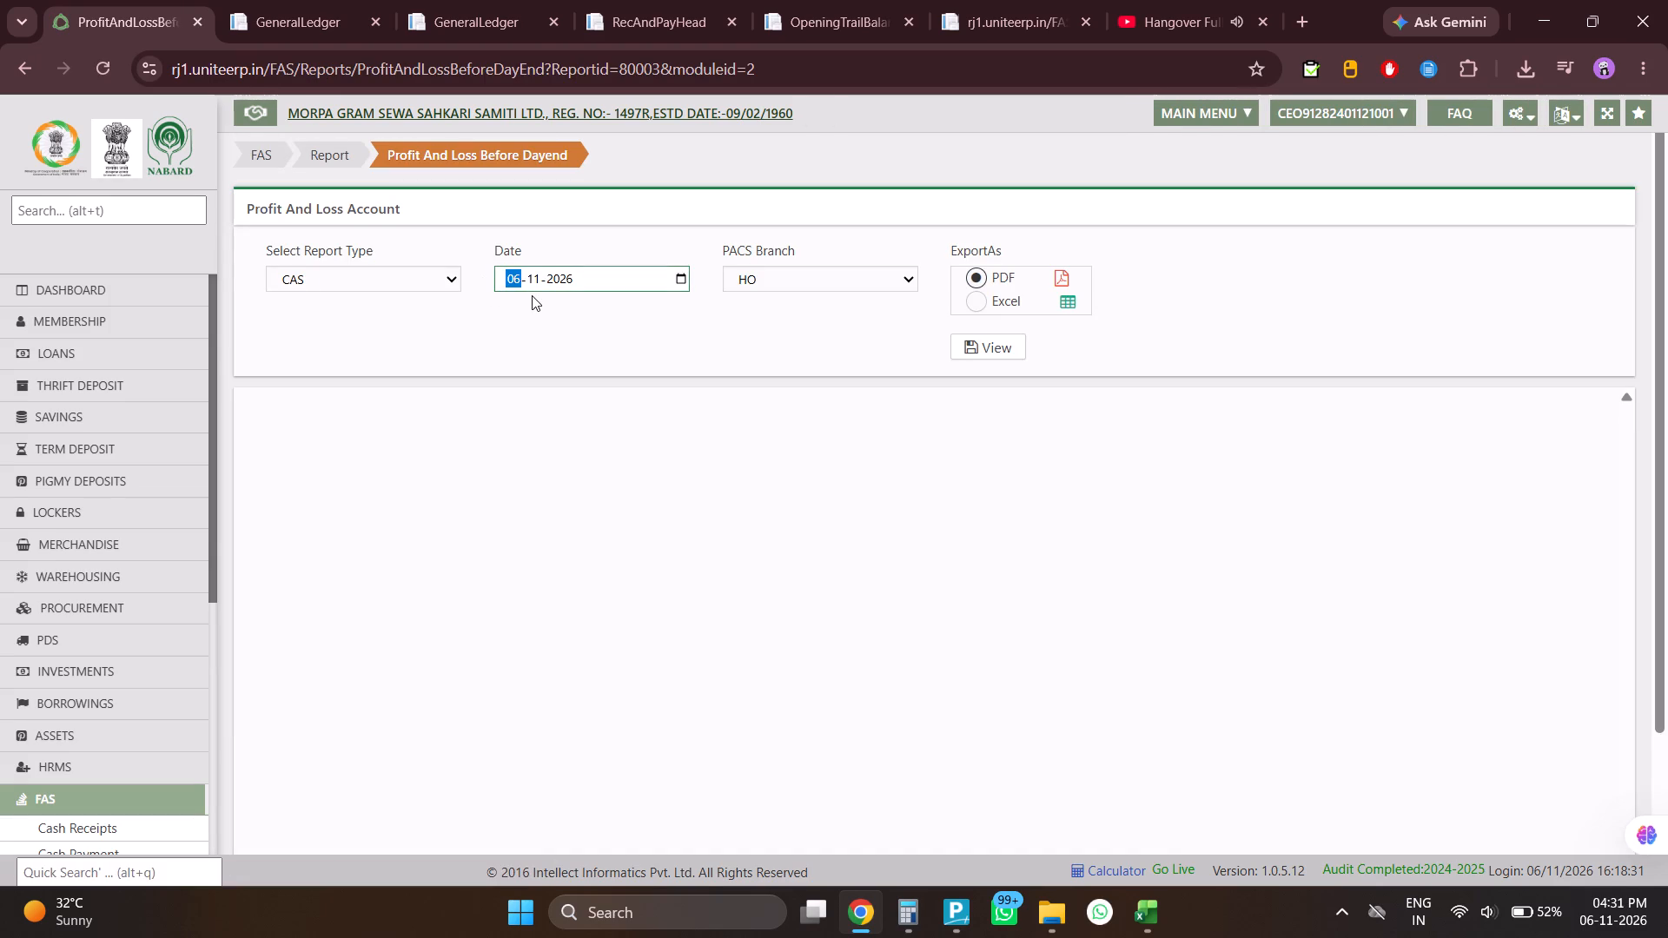
type("313")
left_click(983, 352)
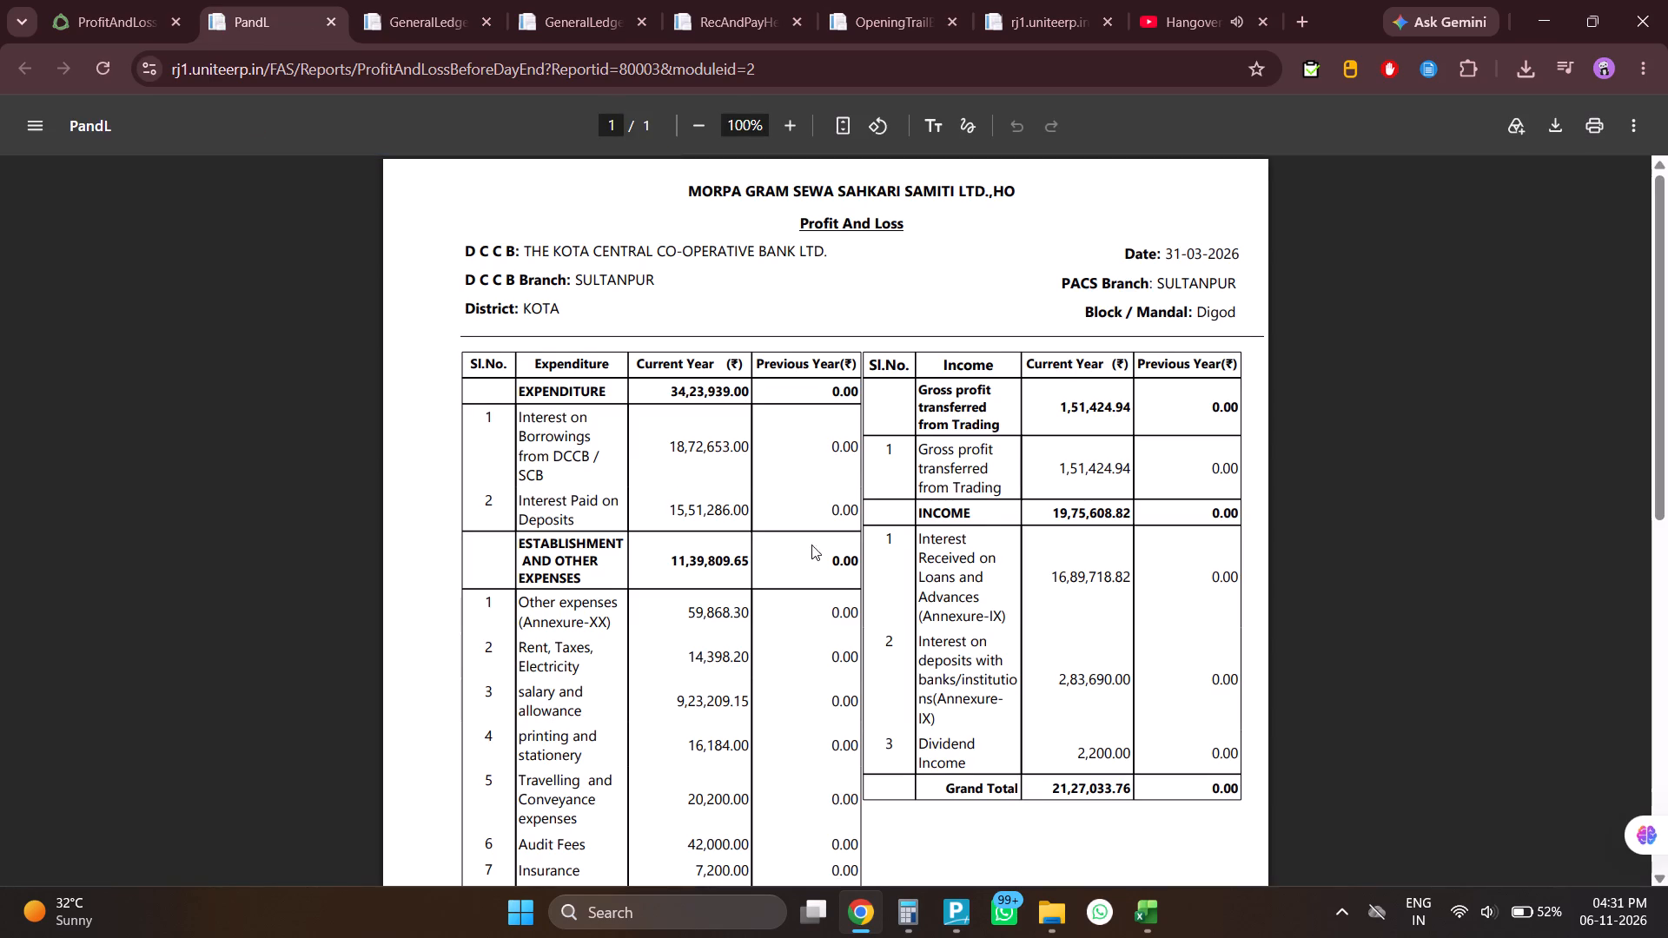
Compare Interest on Borrowings in the Profit and Loss report with the Interest On Borrowings total in the BRS workbook.
scroll(820, 542, "down", 7)
scroll(820, 542, "up", 6)
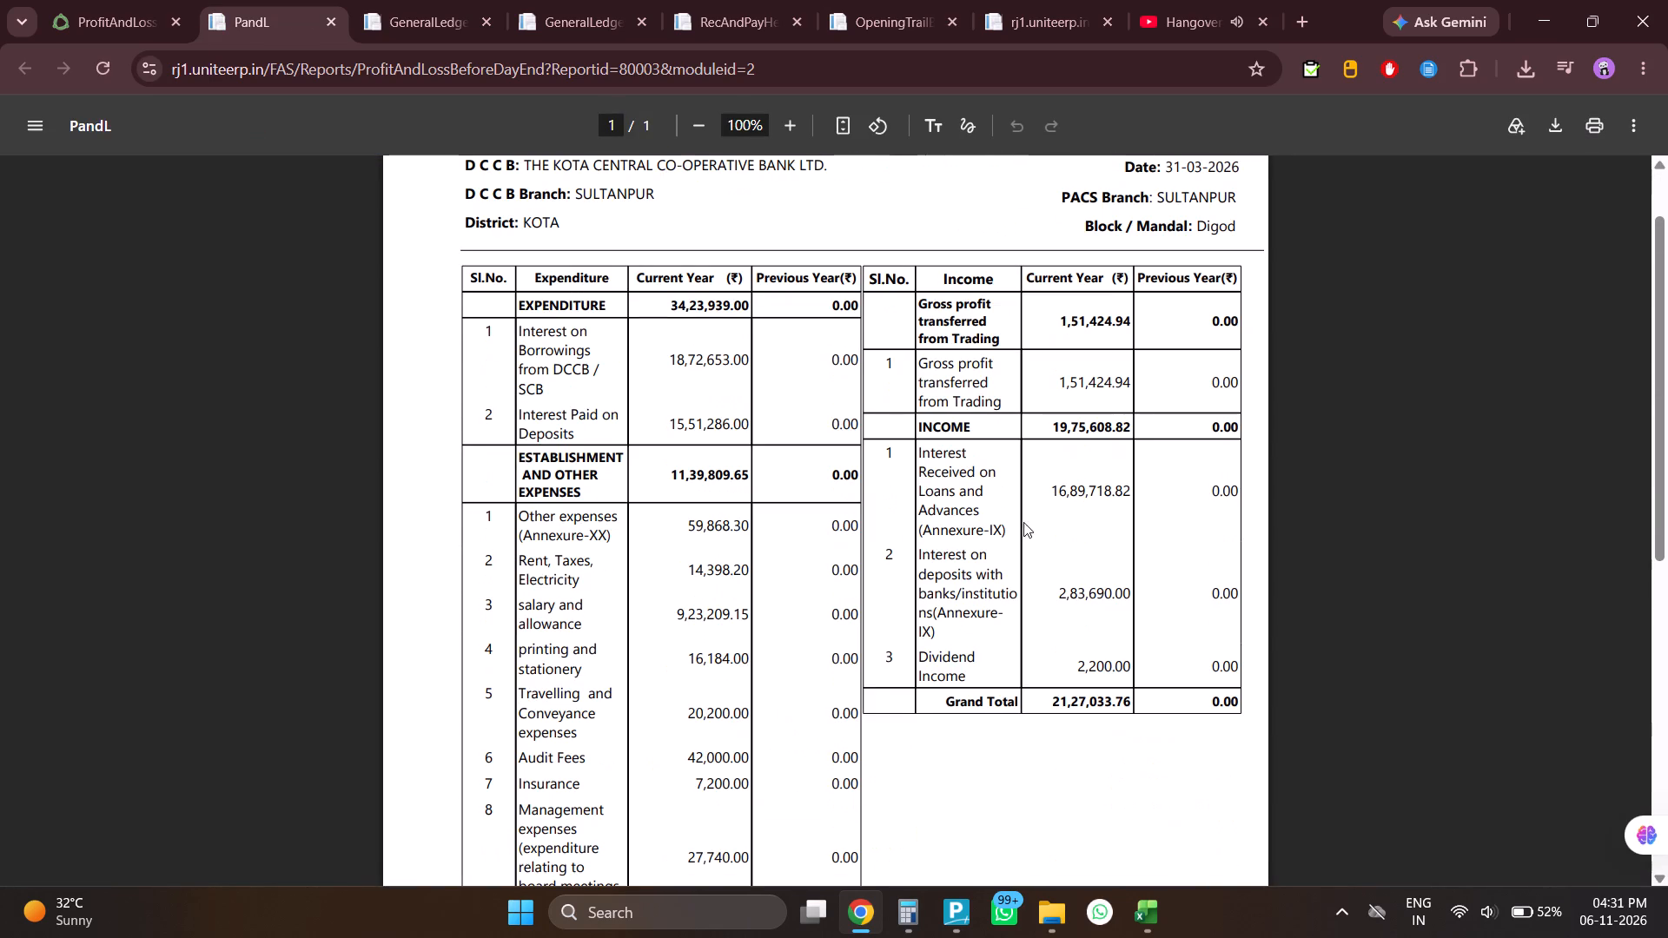
key("alt+Tab")
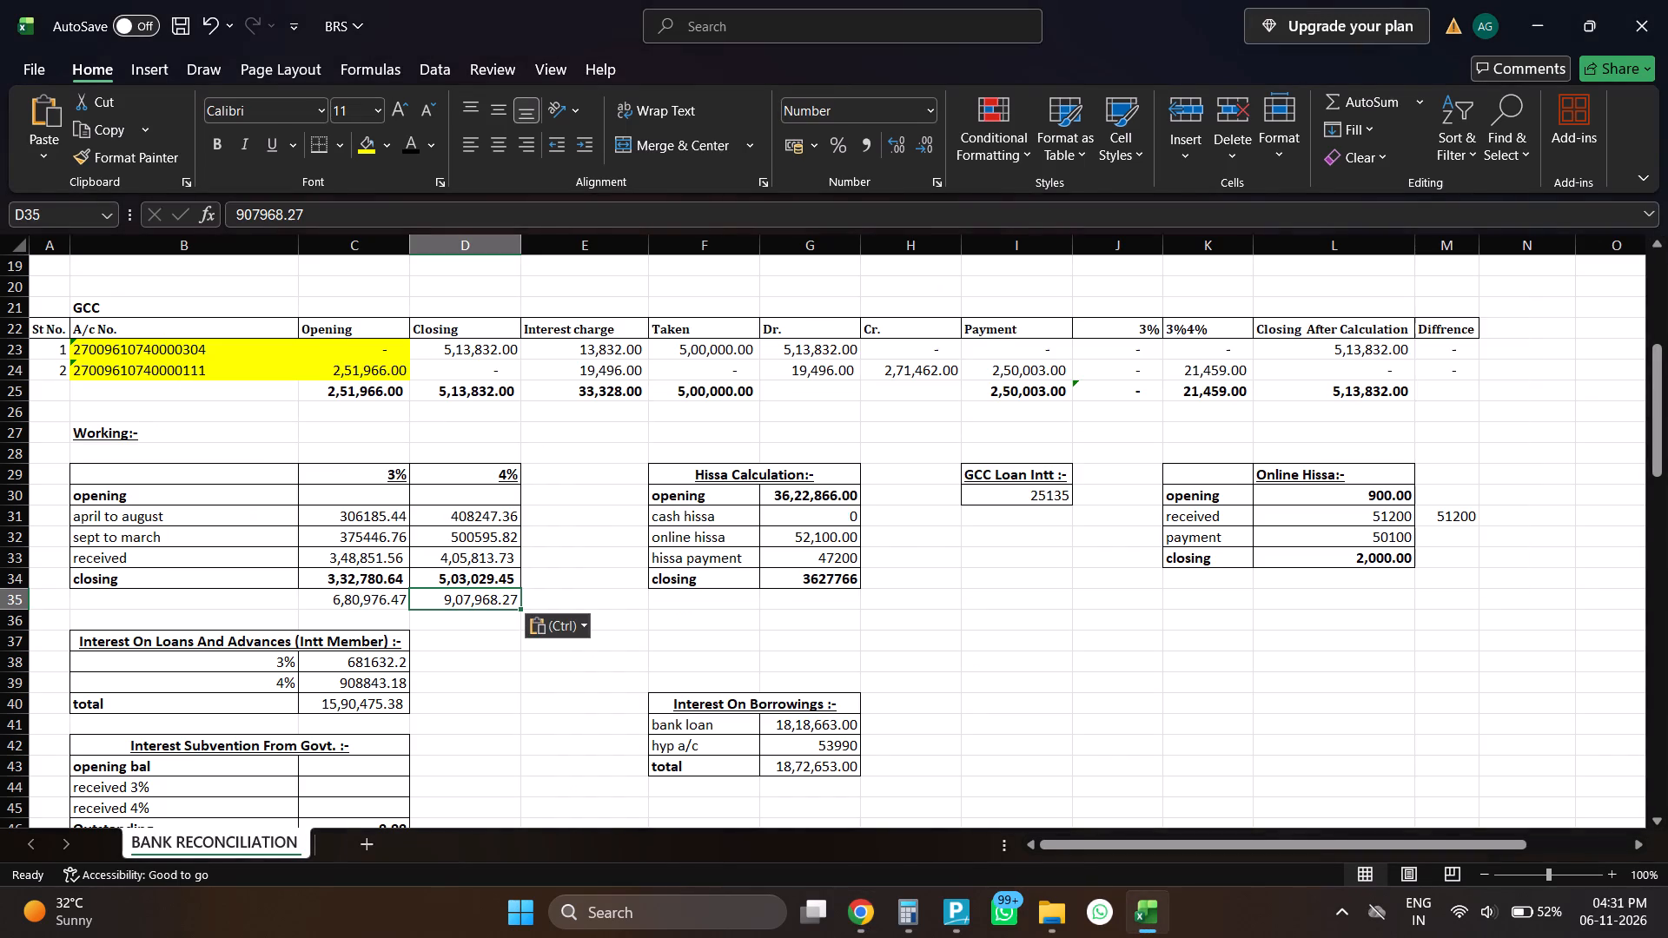
left_click(837, 774)
key("alt+Tab")
key("alt+Tab")
key("alt+Tab")
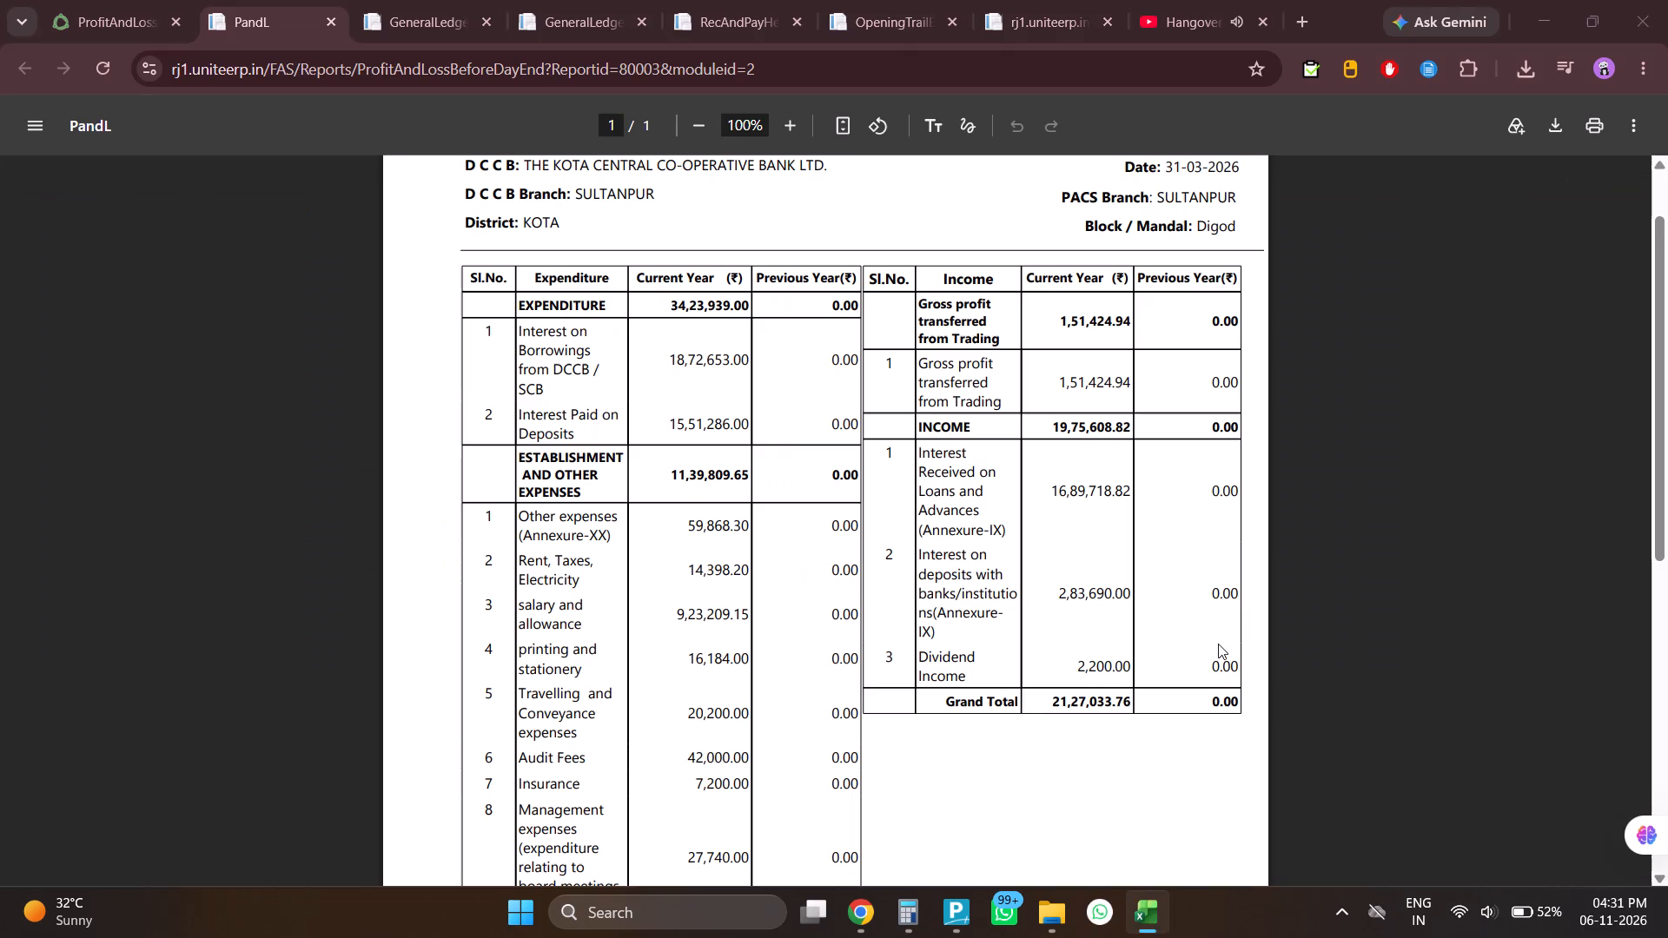
Compare Interest Received on Loans and Advances in the Profit and Loss report with the Interest On Loans And Advances total in the BRS workbook.
key("alt+Tab")
left_click(394, 706)
key("alt+Tab")
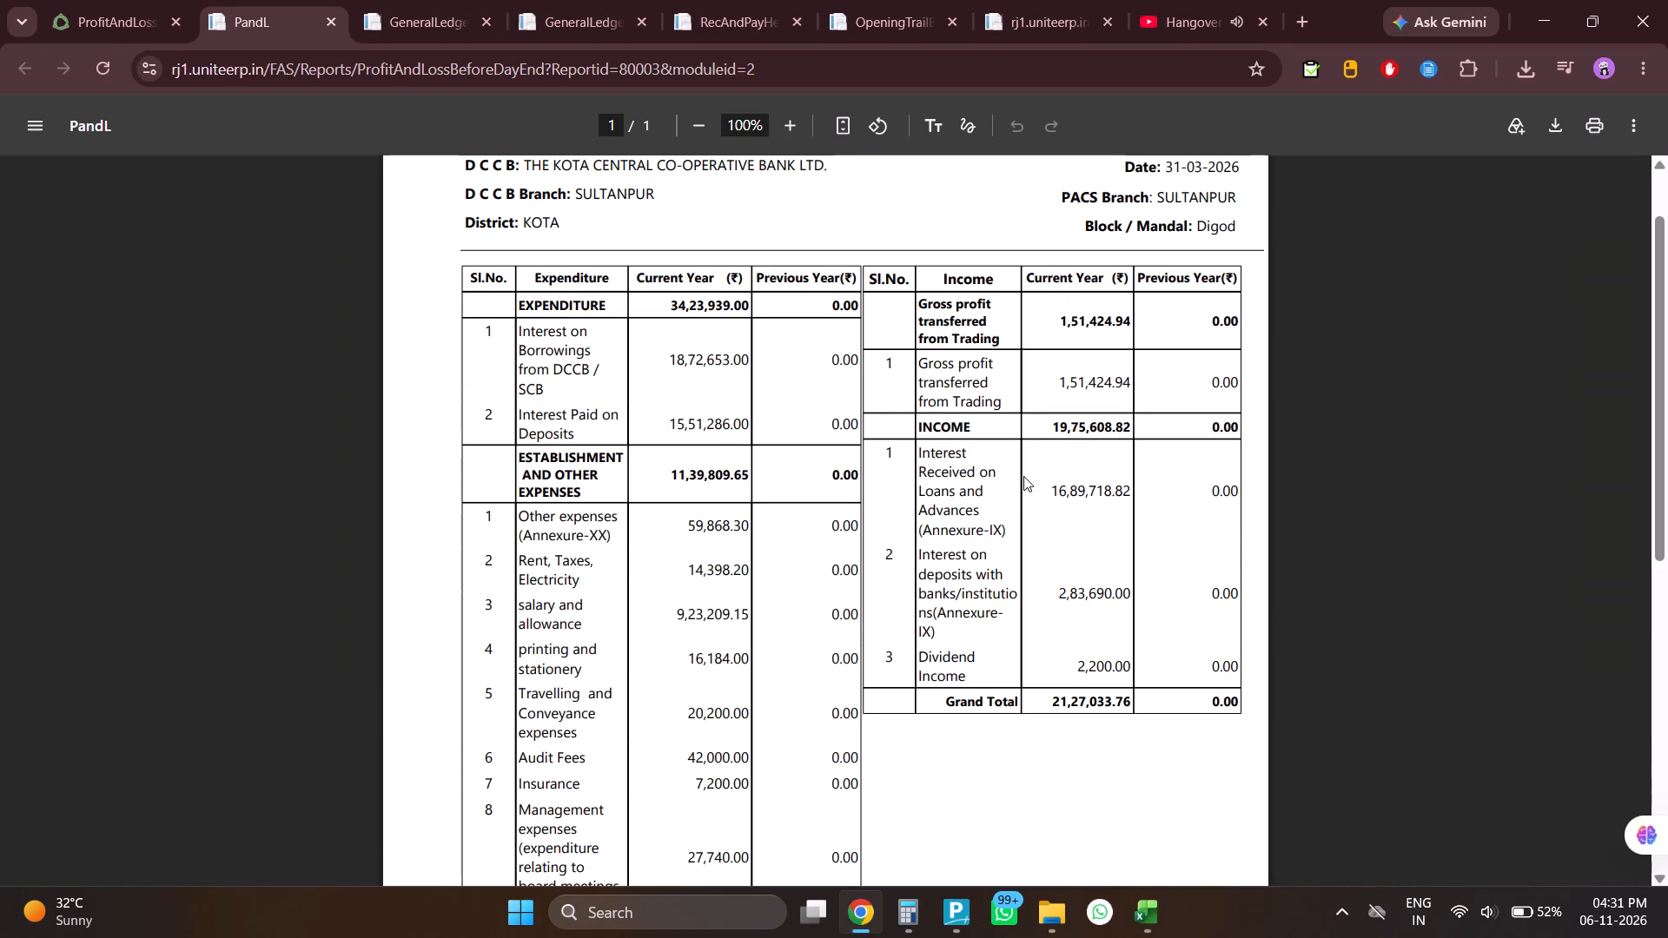
left_click_drag(1048, 486, 1162, 491)
key("alt+Tab")
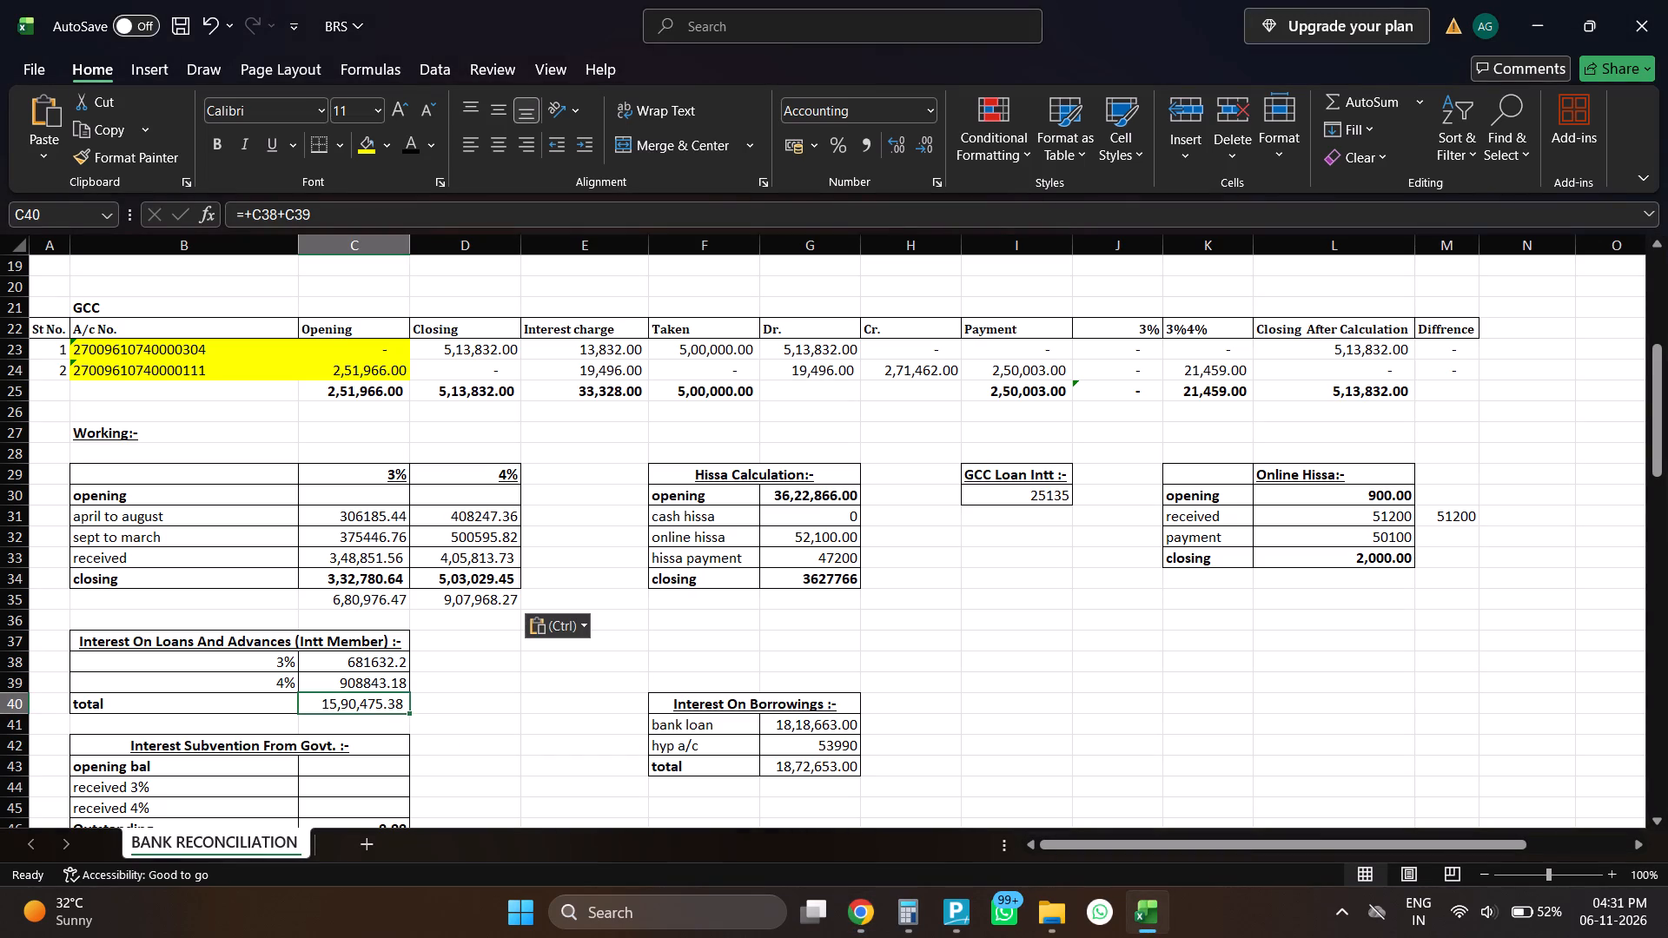
key("alt+Tab")
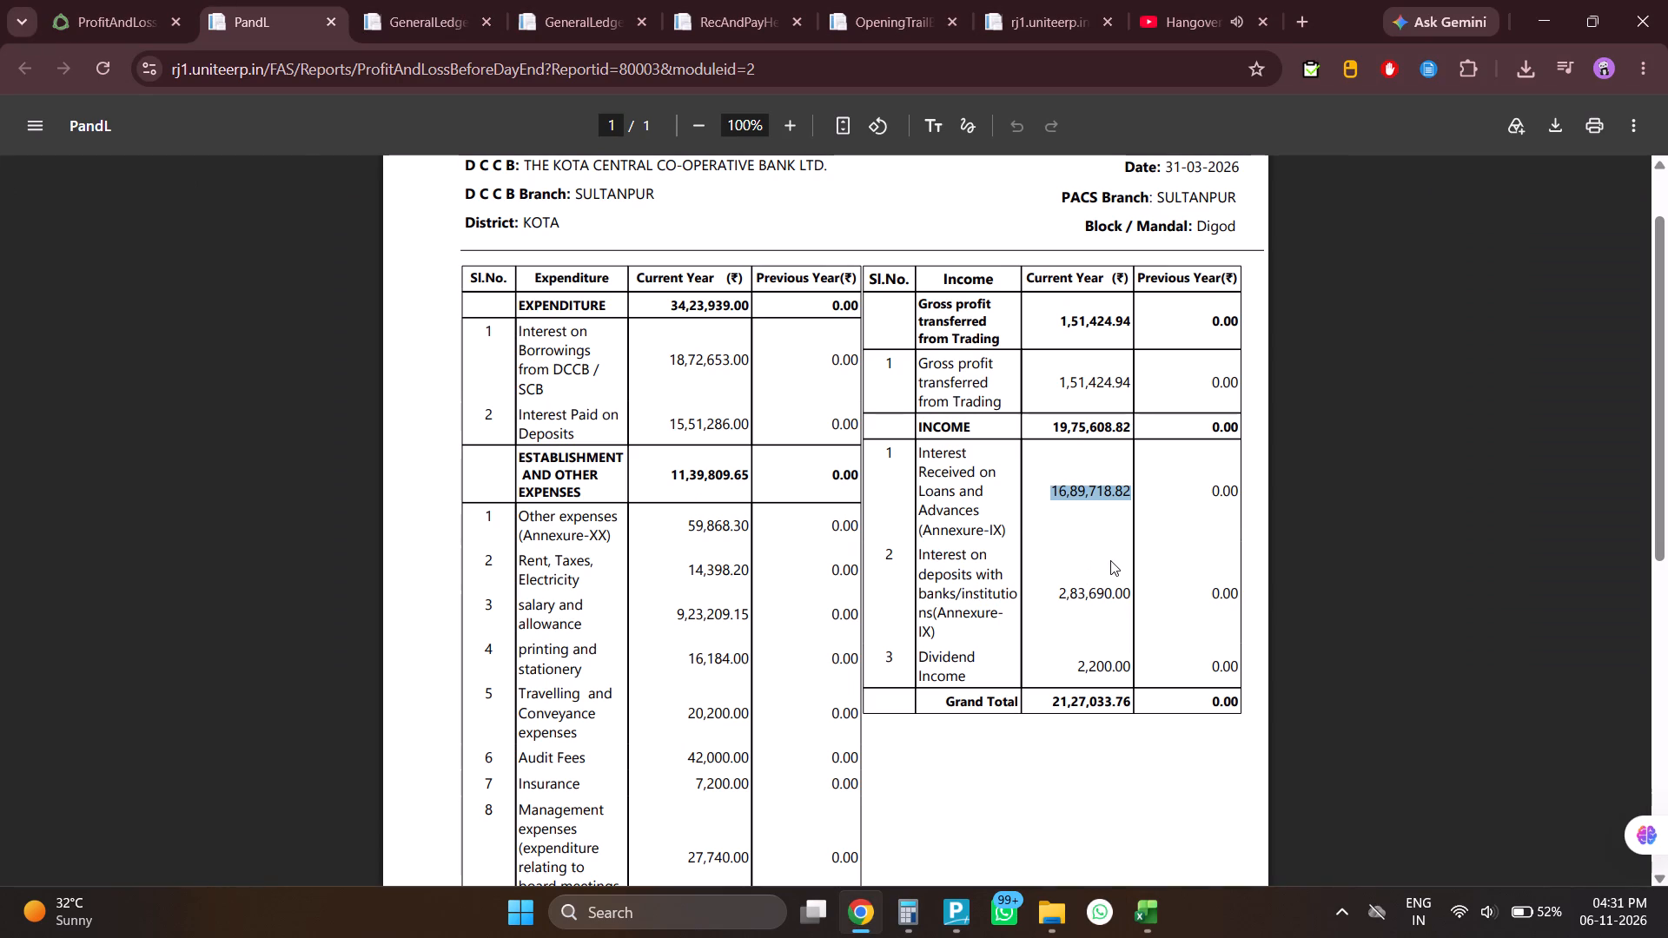
key("alt+Tab")
key("alt+Tab")
key("alt+Tab")
key("alt+Tab")
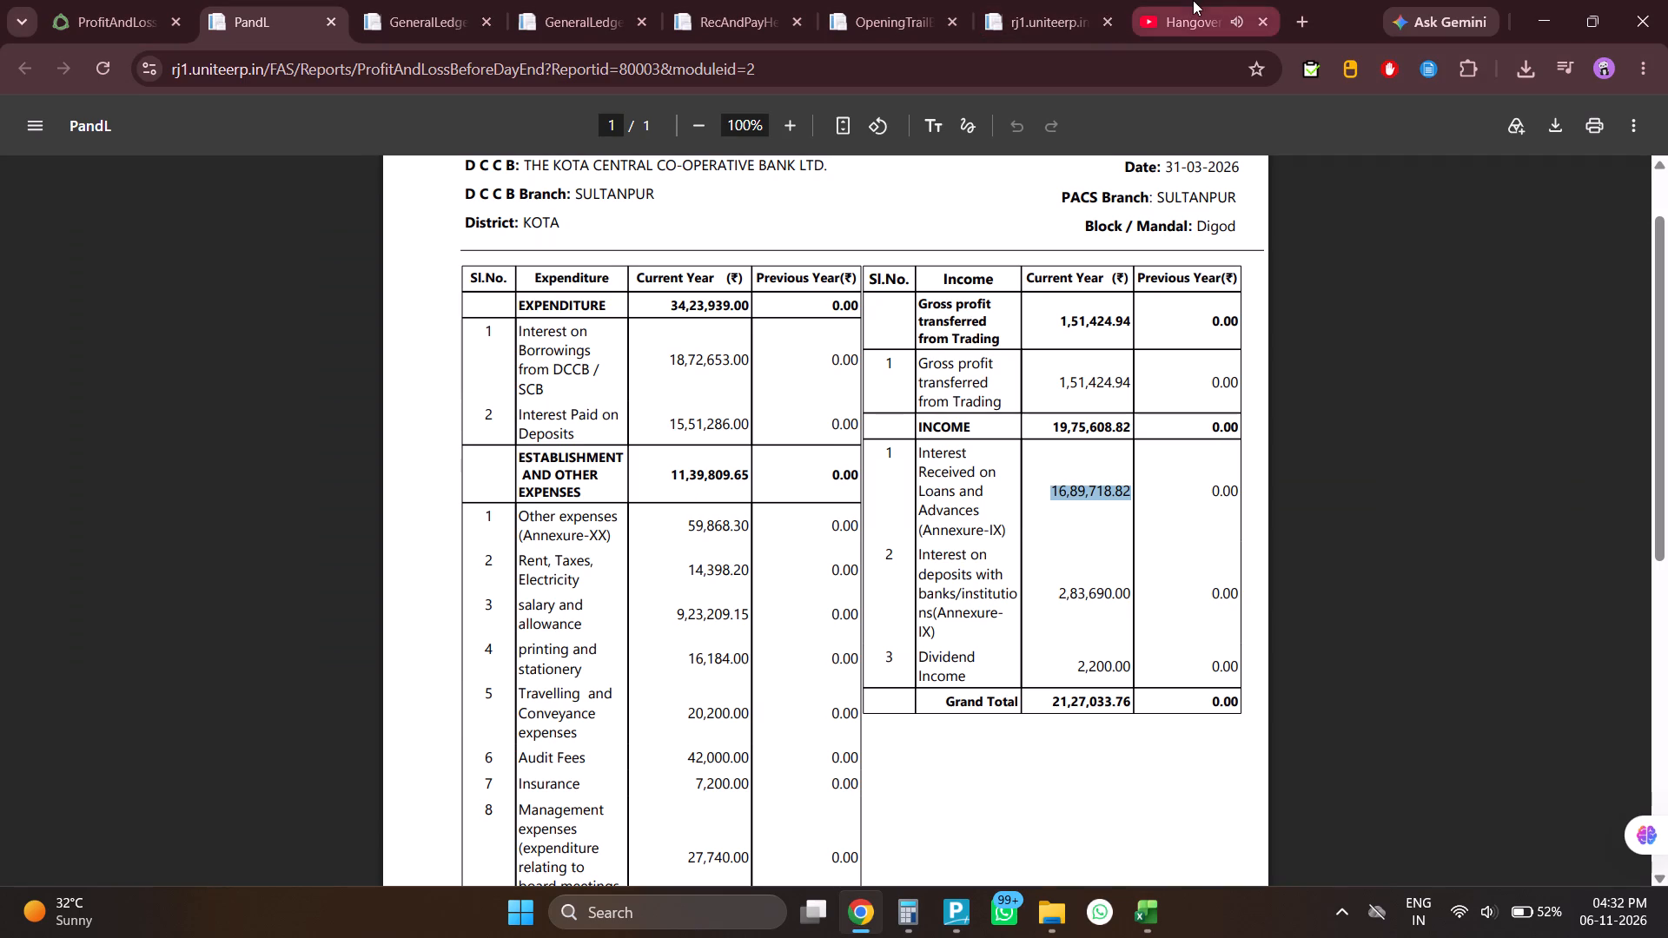
Review the Establishment and Other Expenses items and the grand totals in the Profit and Loss report.
scroll(774, 647, "down", 6)
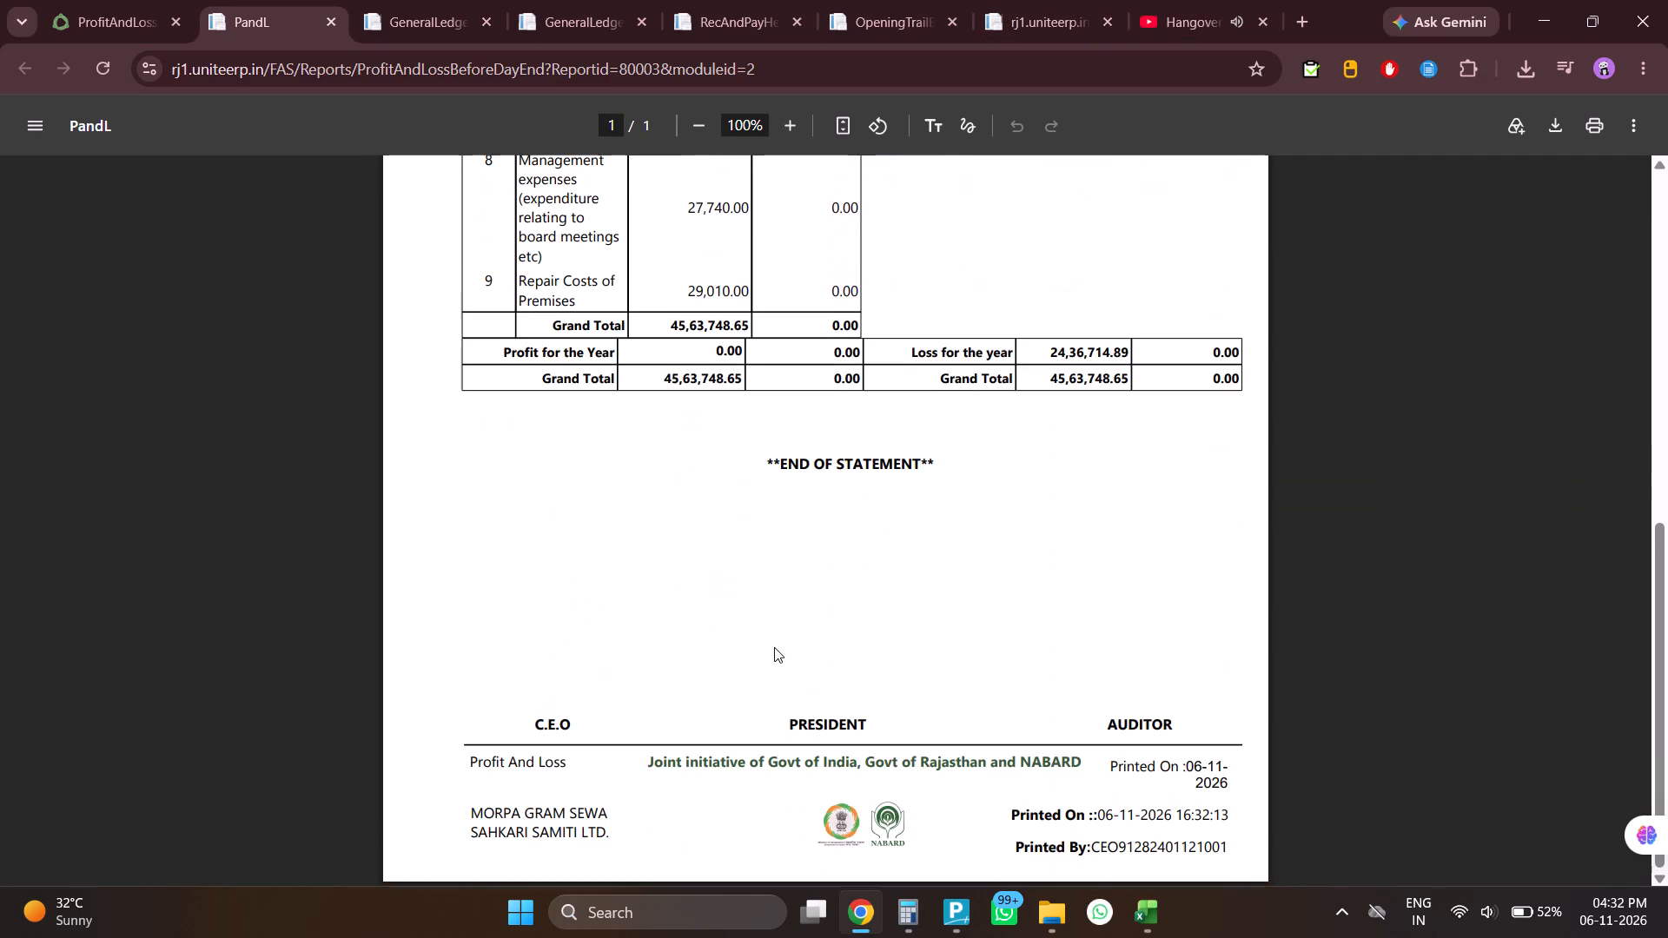
scroll(774, 647, "up", 4)
left_click_drag(680, 444, 738, 733)
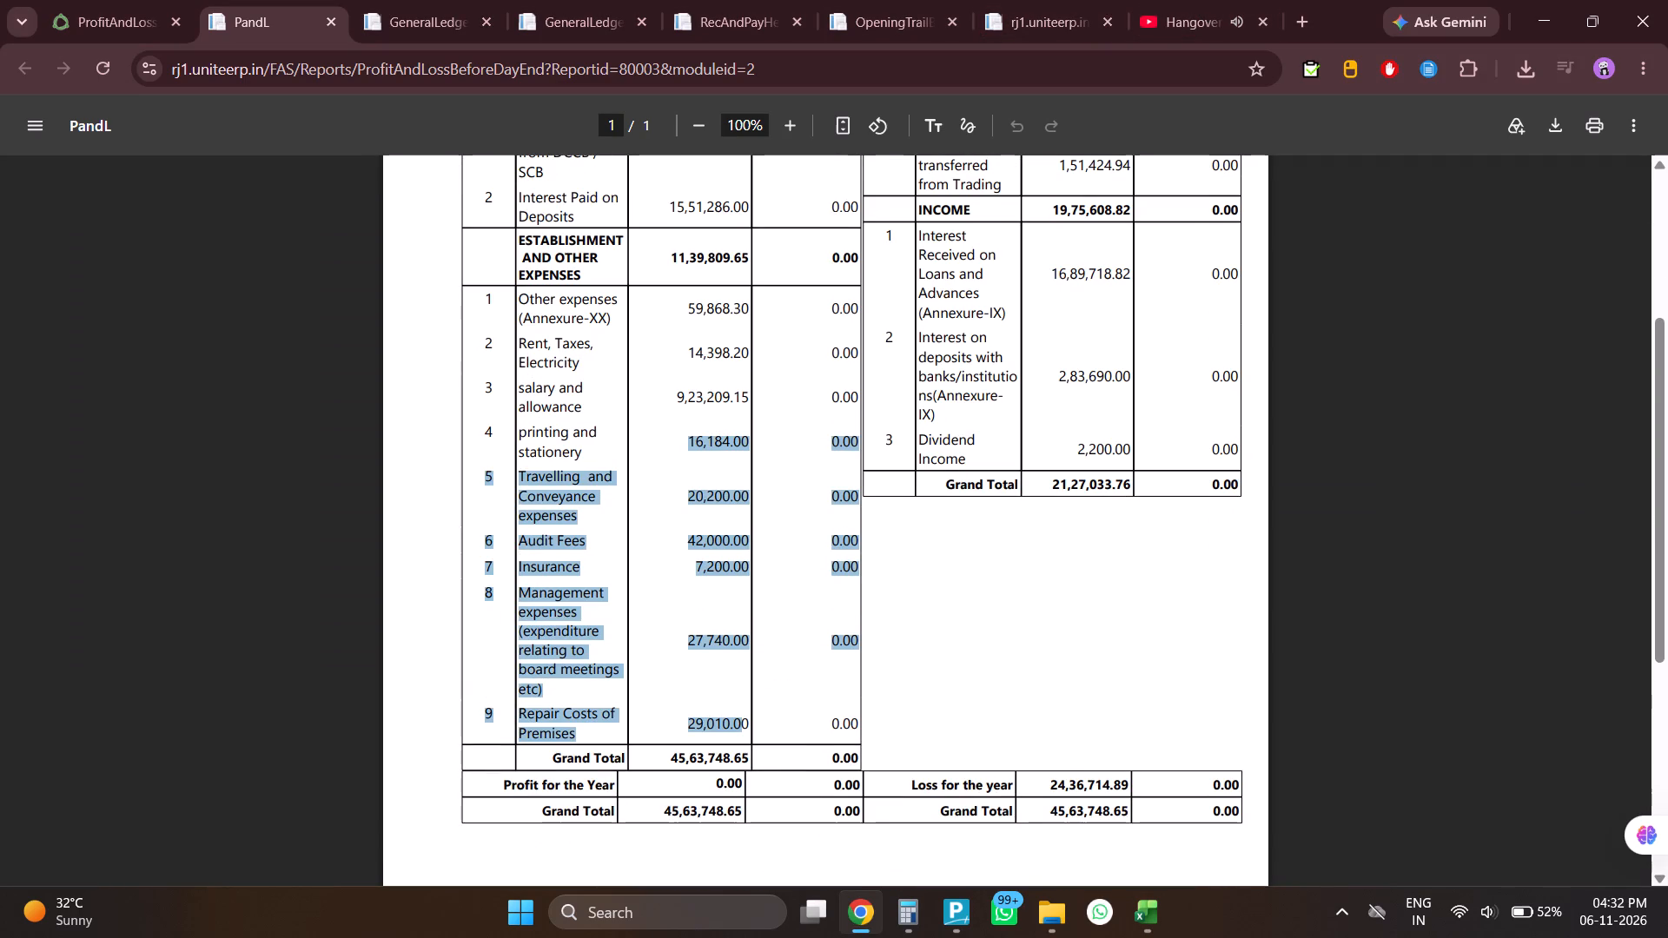
left_click_drag(538, 278, 609, 742)
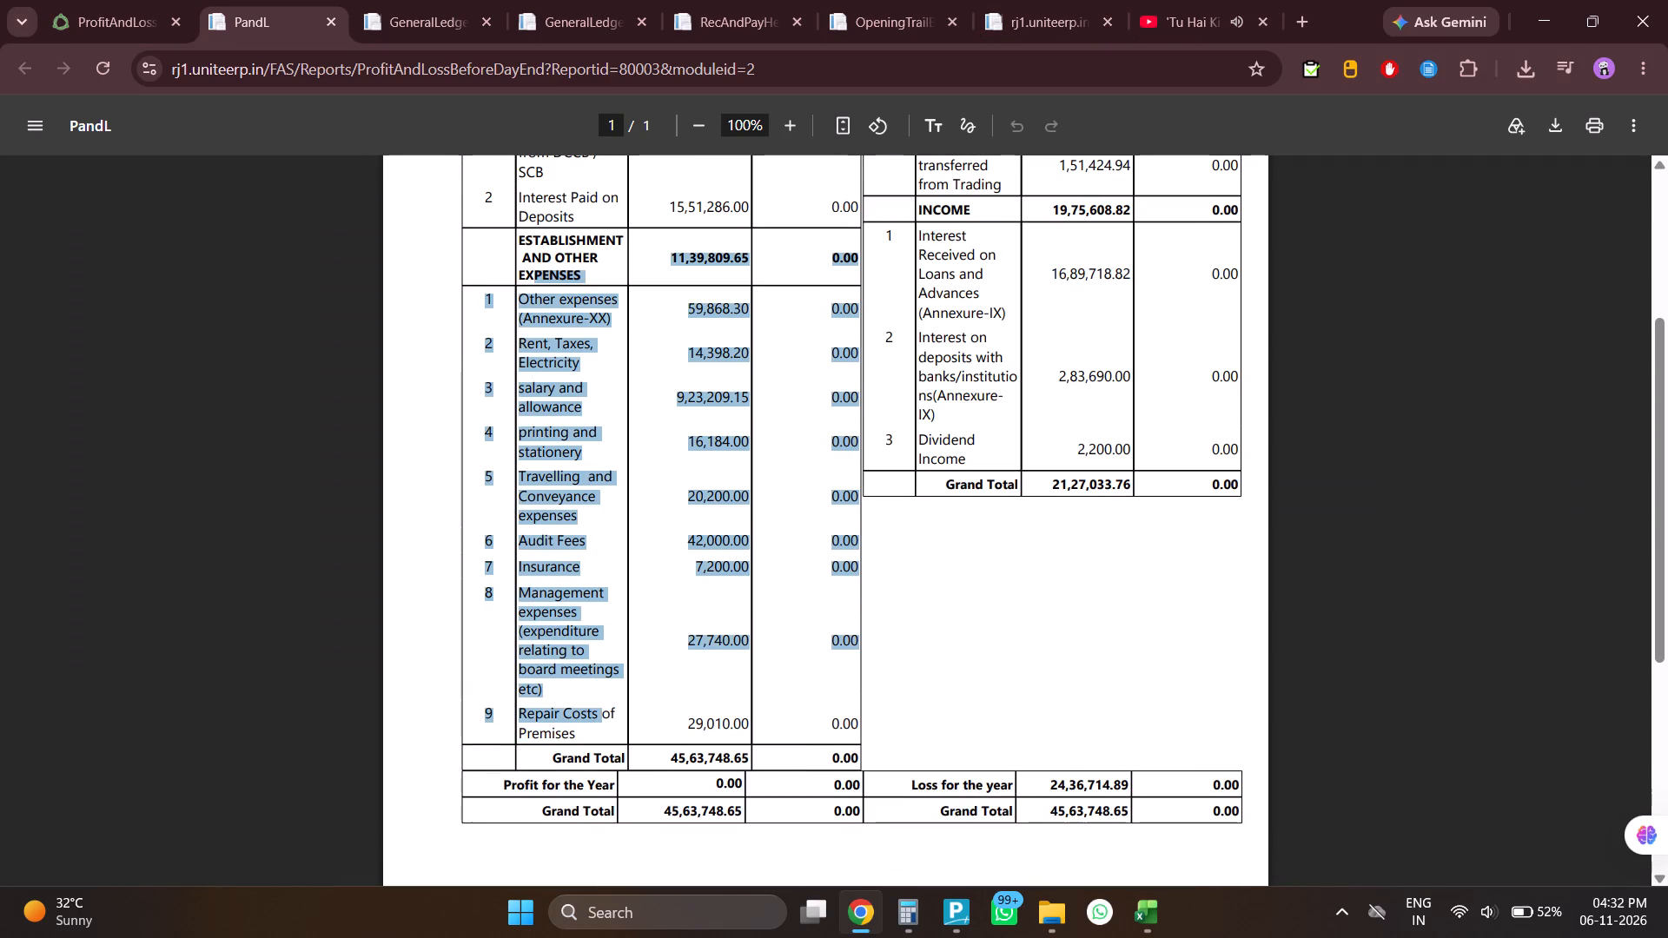
left_click_drag(609, 742, 950, 747)
key("alt+Tab")
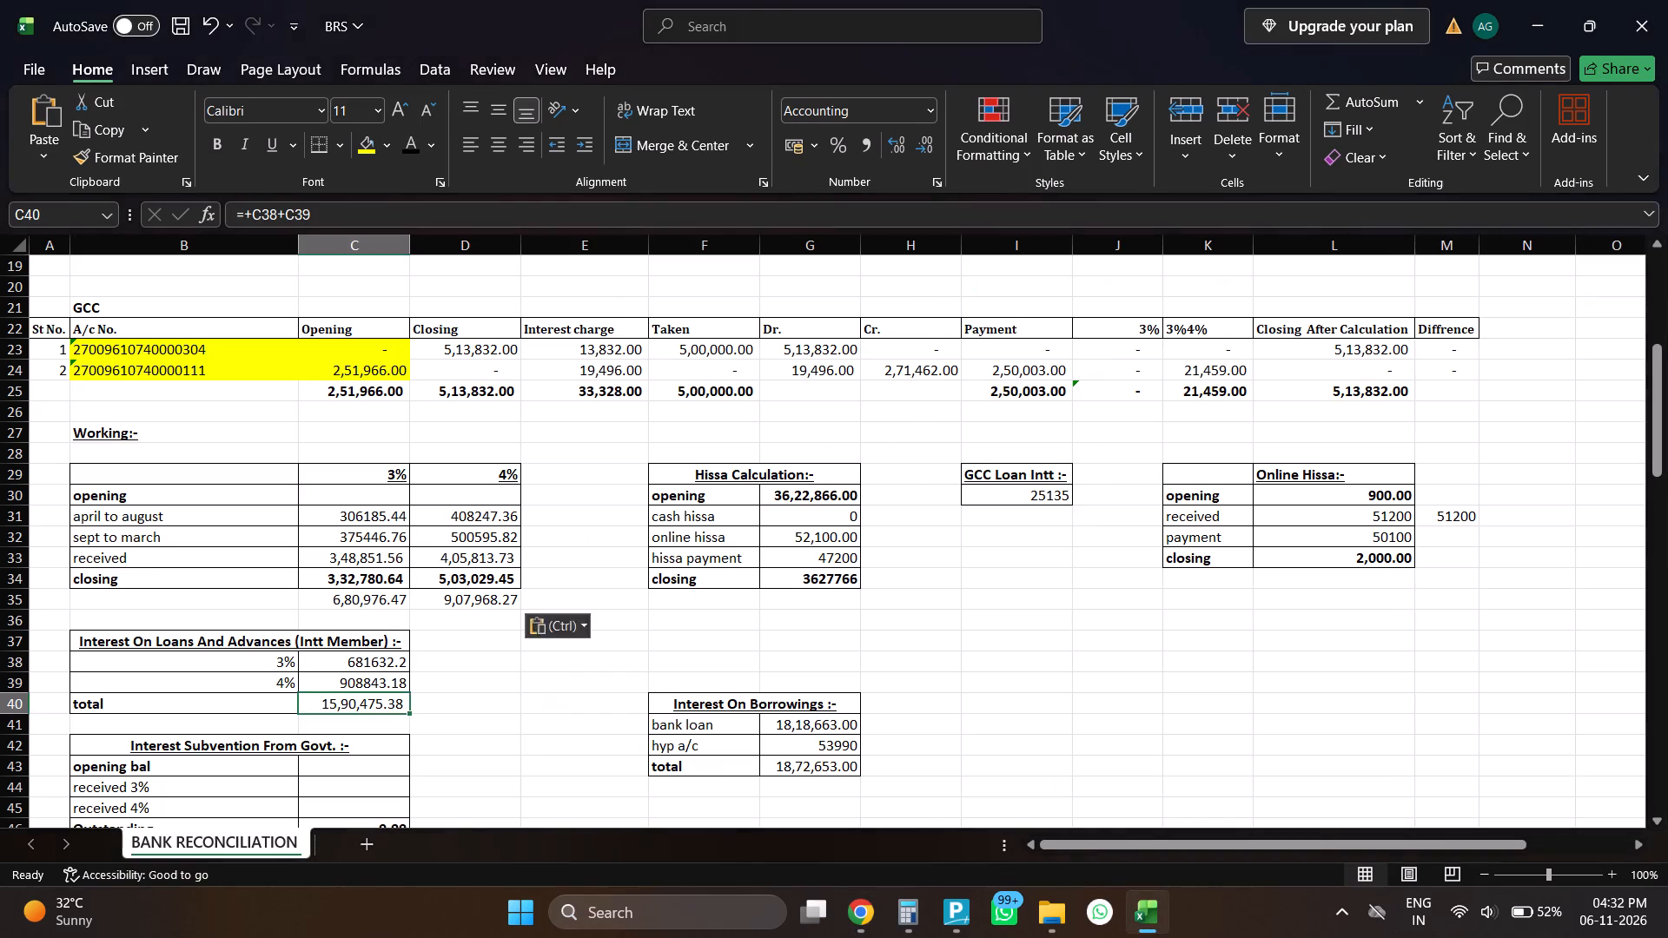
key("alt+Tab")
Play the song "Pyaar Manga Hai Tumhi Se" from the Ae Dil Hai Mushkil mix on YouTube.
left_click(1214, 0)
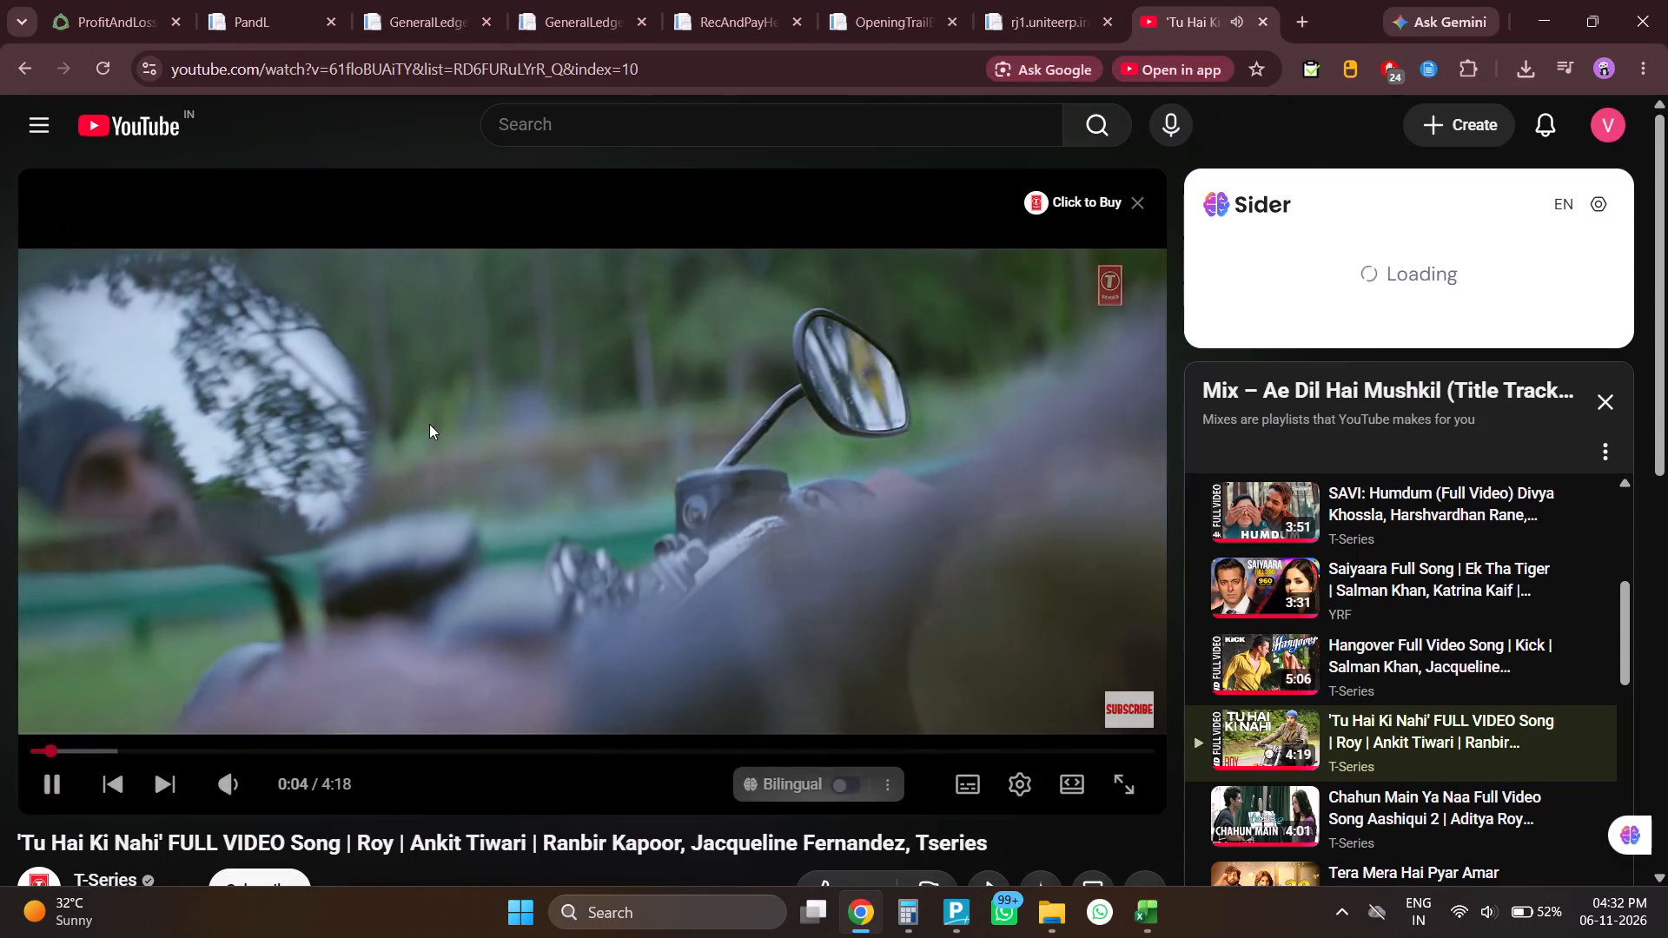
left_click(526, 437)
scroll(601, 475, "down", 4)
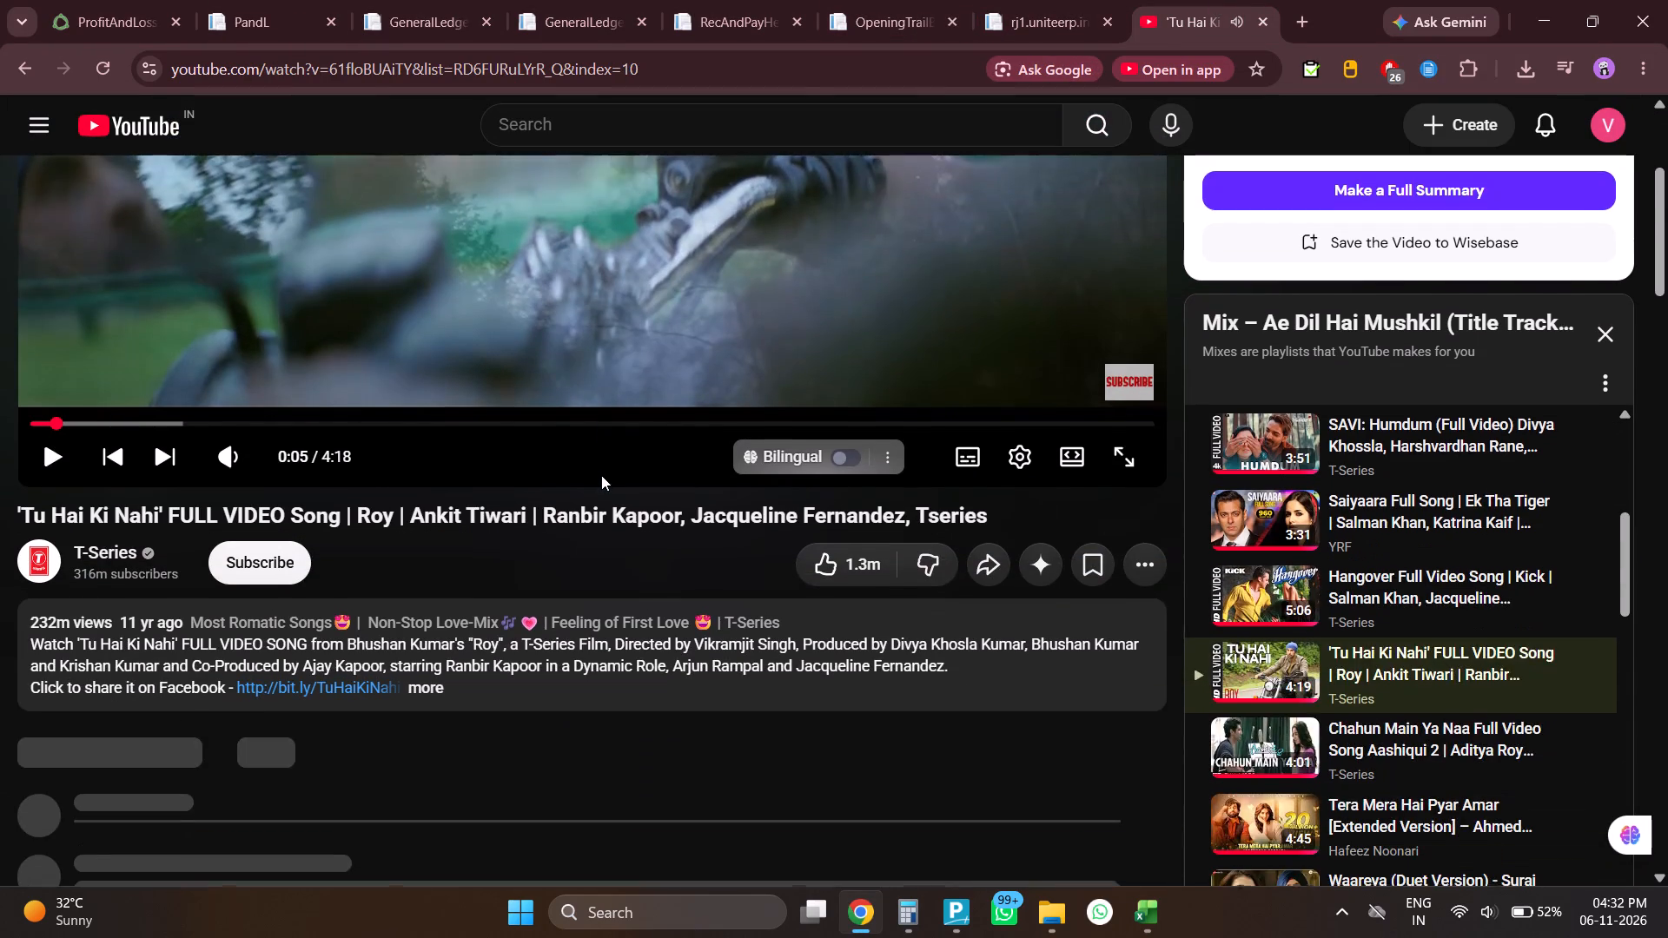
scroll(601, 475, "down", 1)
scroll(1018, 404, "down", 2)
scroll(1458, 323, "down", 2)
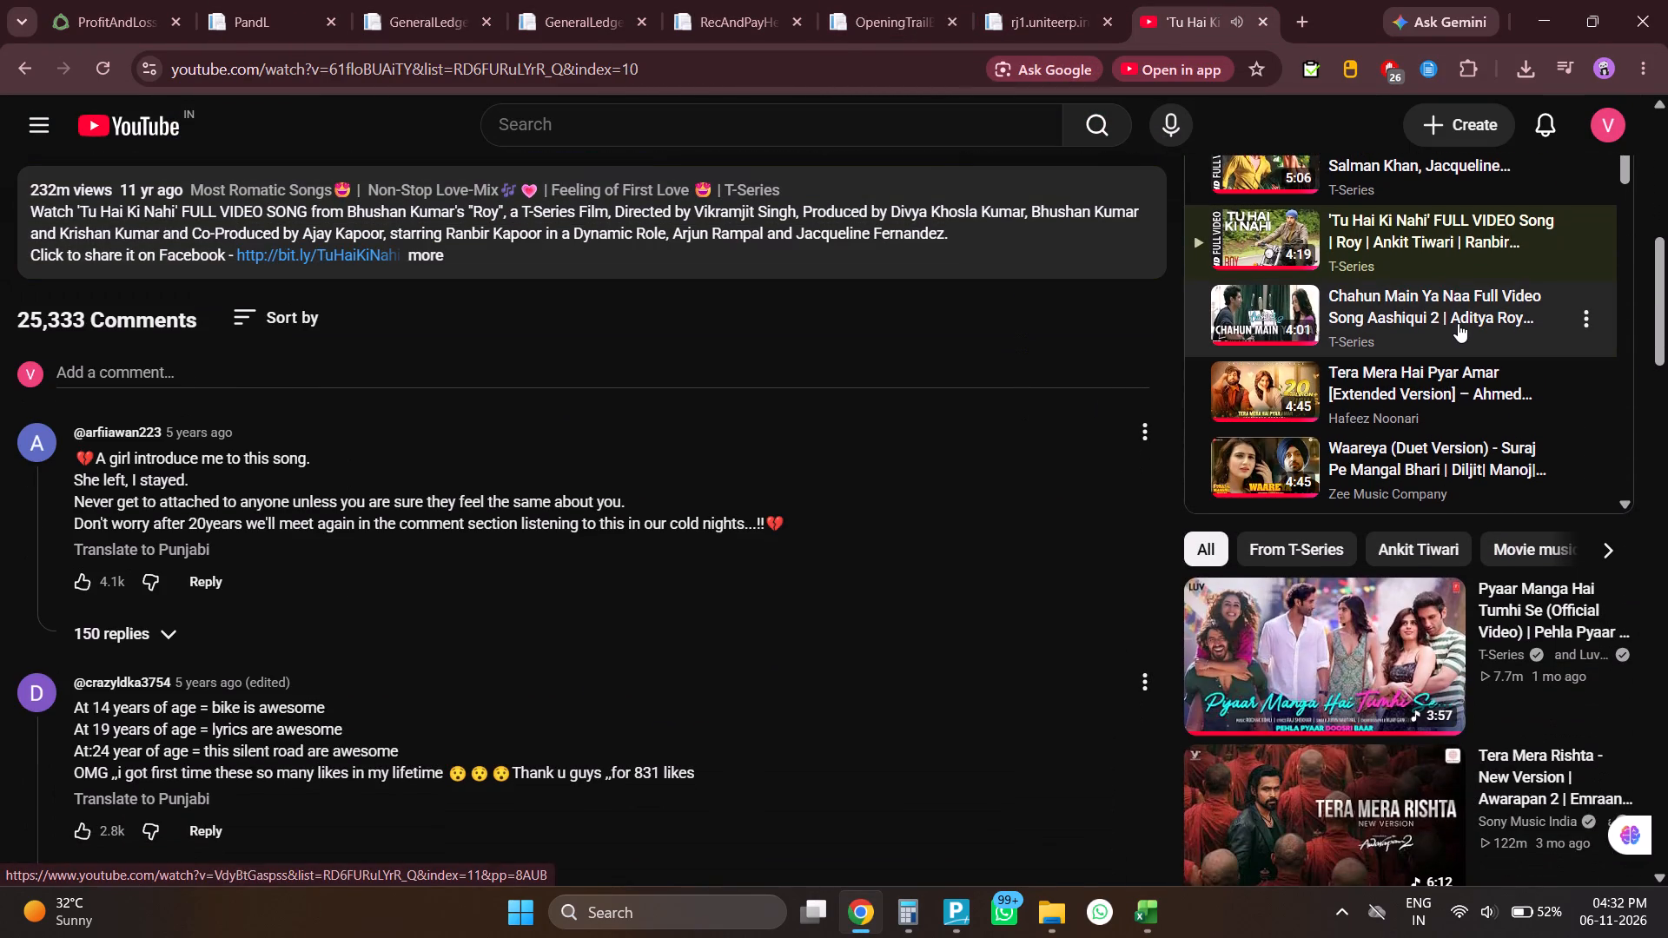
scroll(1298, 347, "down", 1)
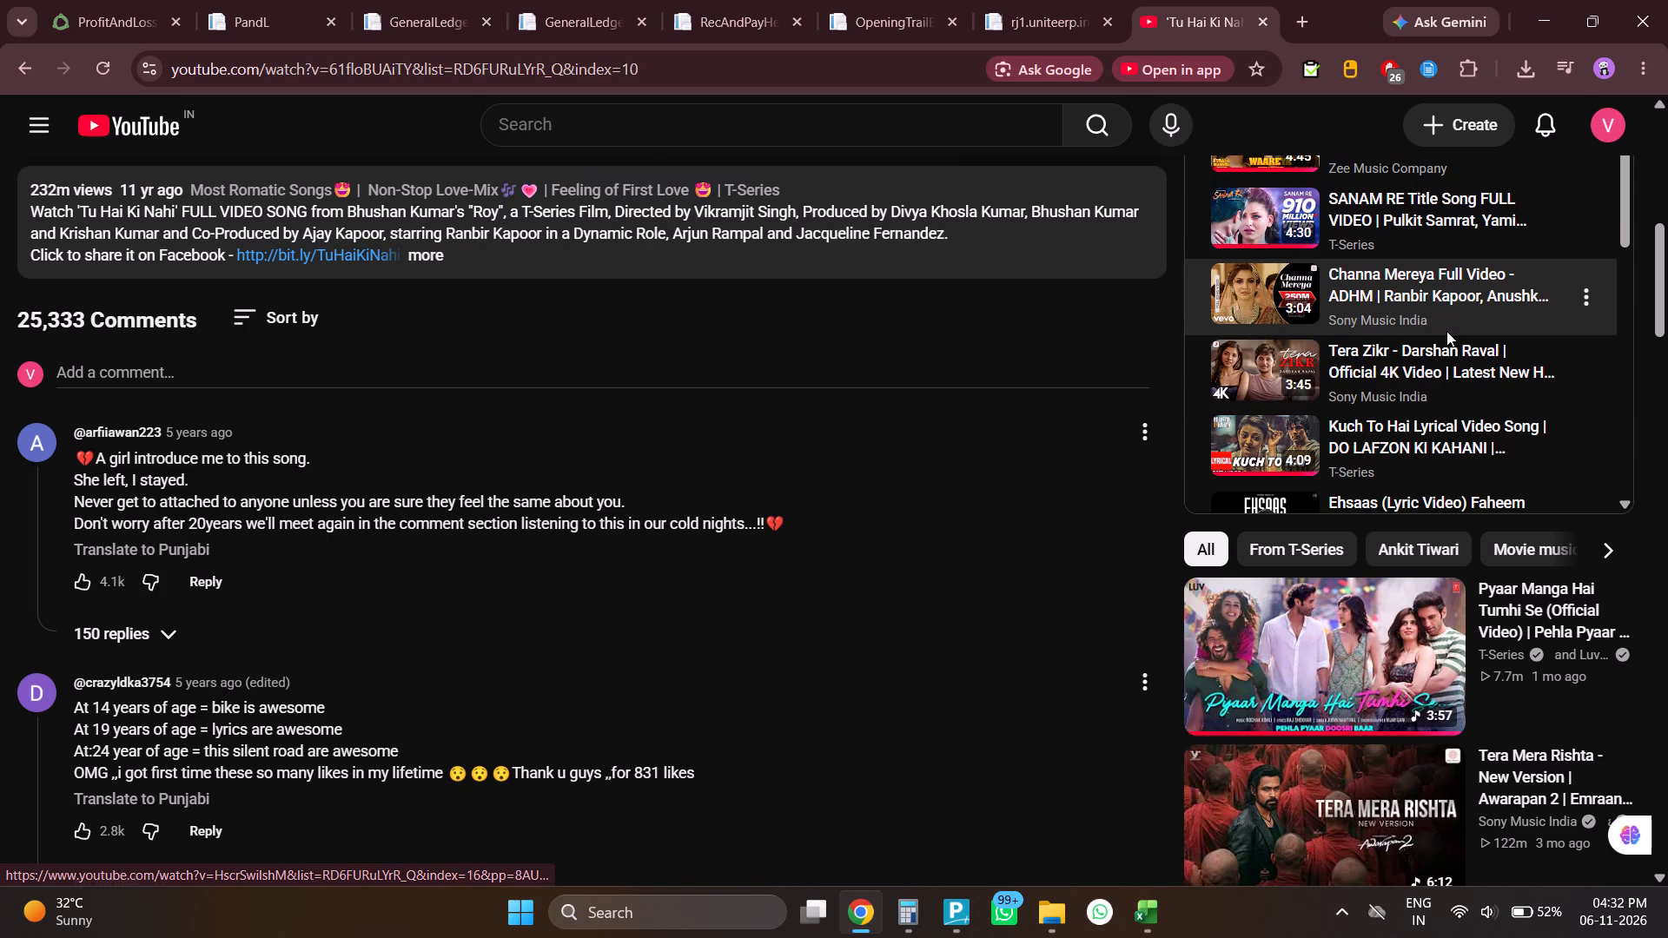
scroll(1371, 353, "down", 2)
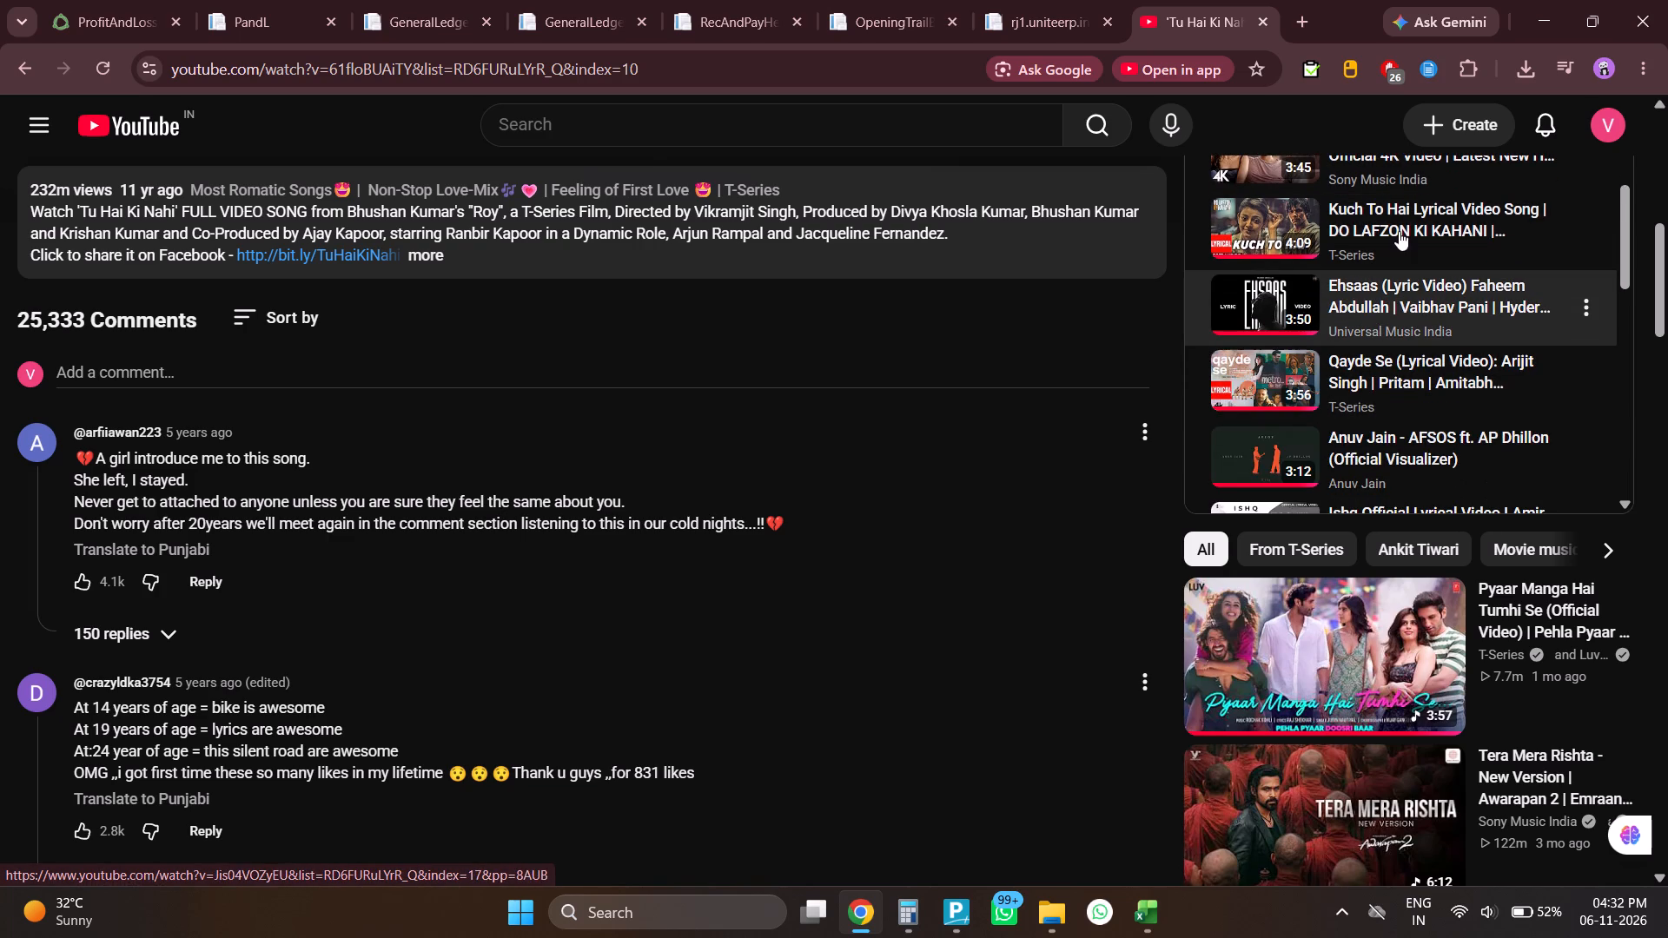
scroll(1428, 300, "down", 1)
scroll(1428, 300, "up", 1)
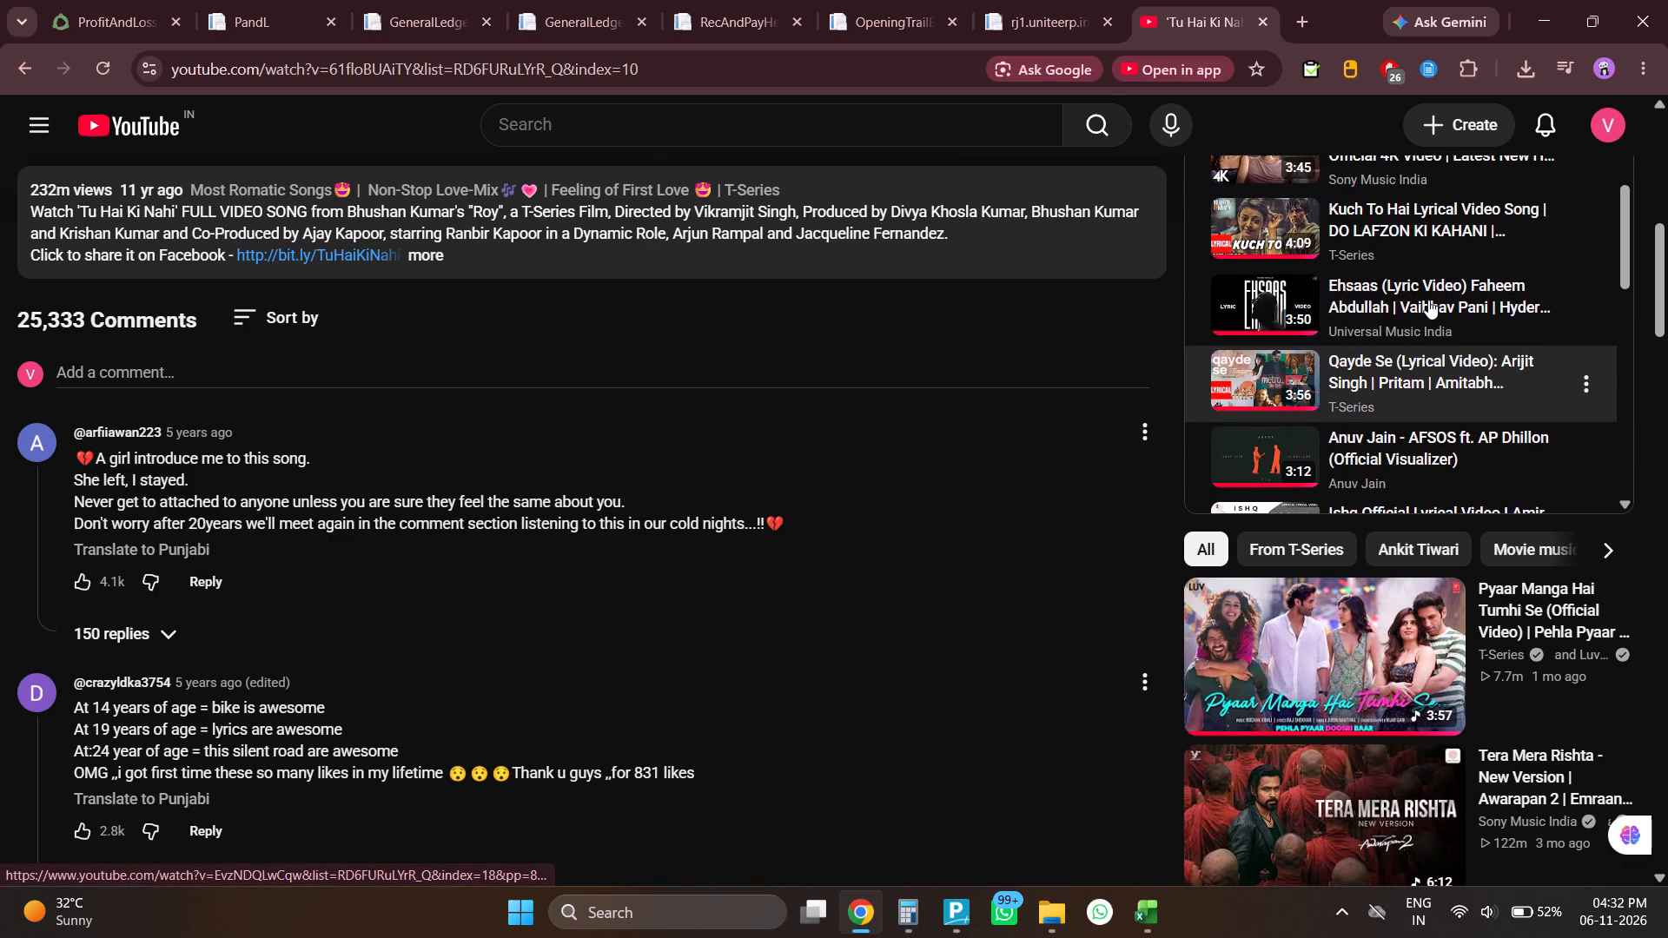
scroll(1490, 331, "down", 1)
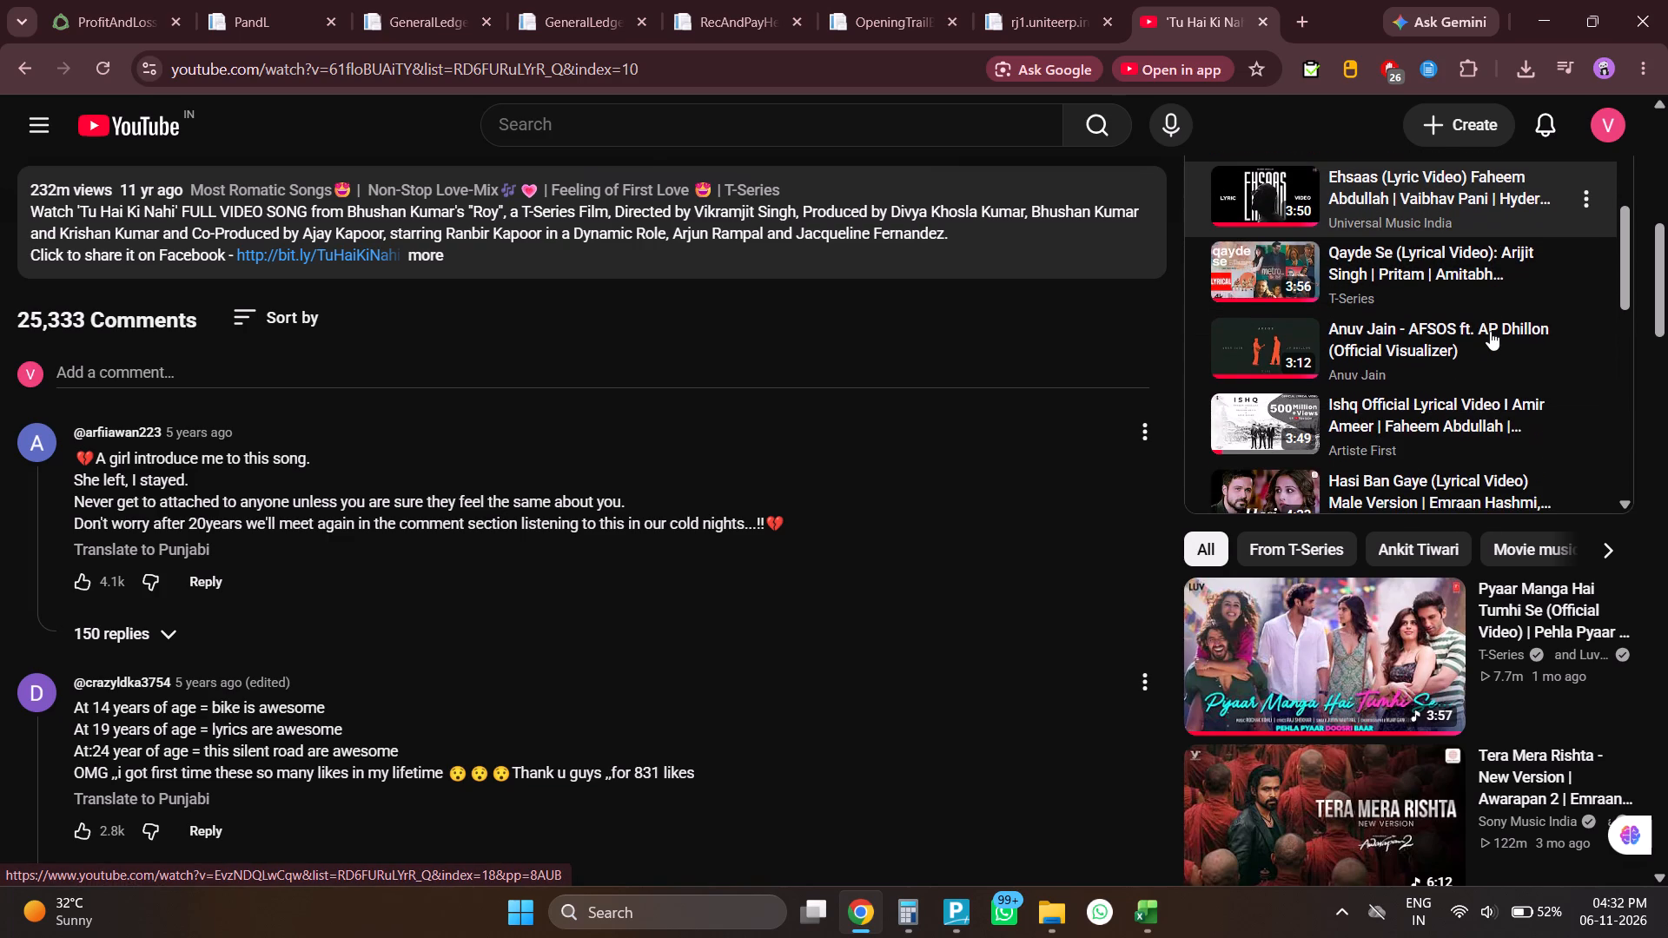
scroll(1490, 332, "down", 3)
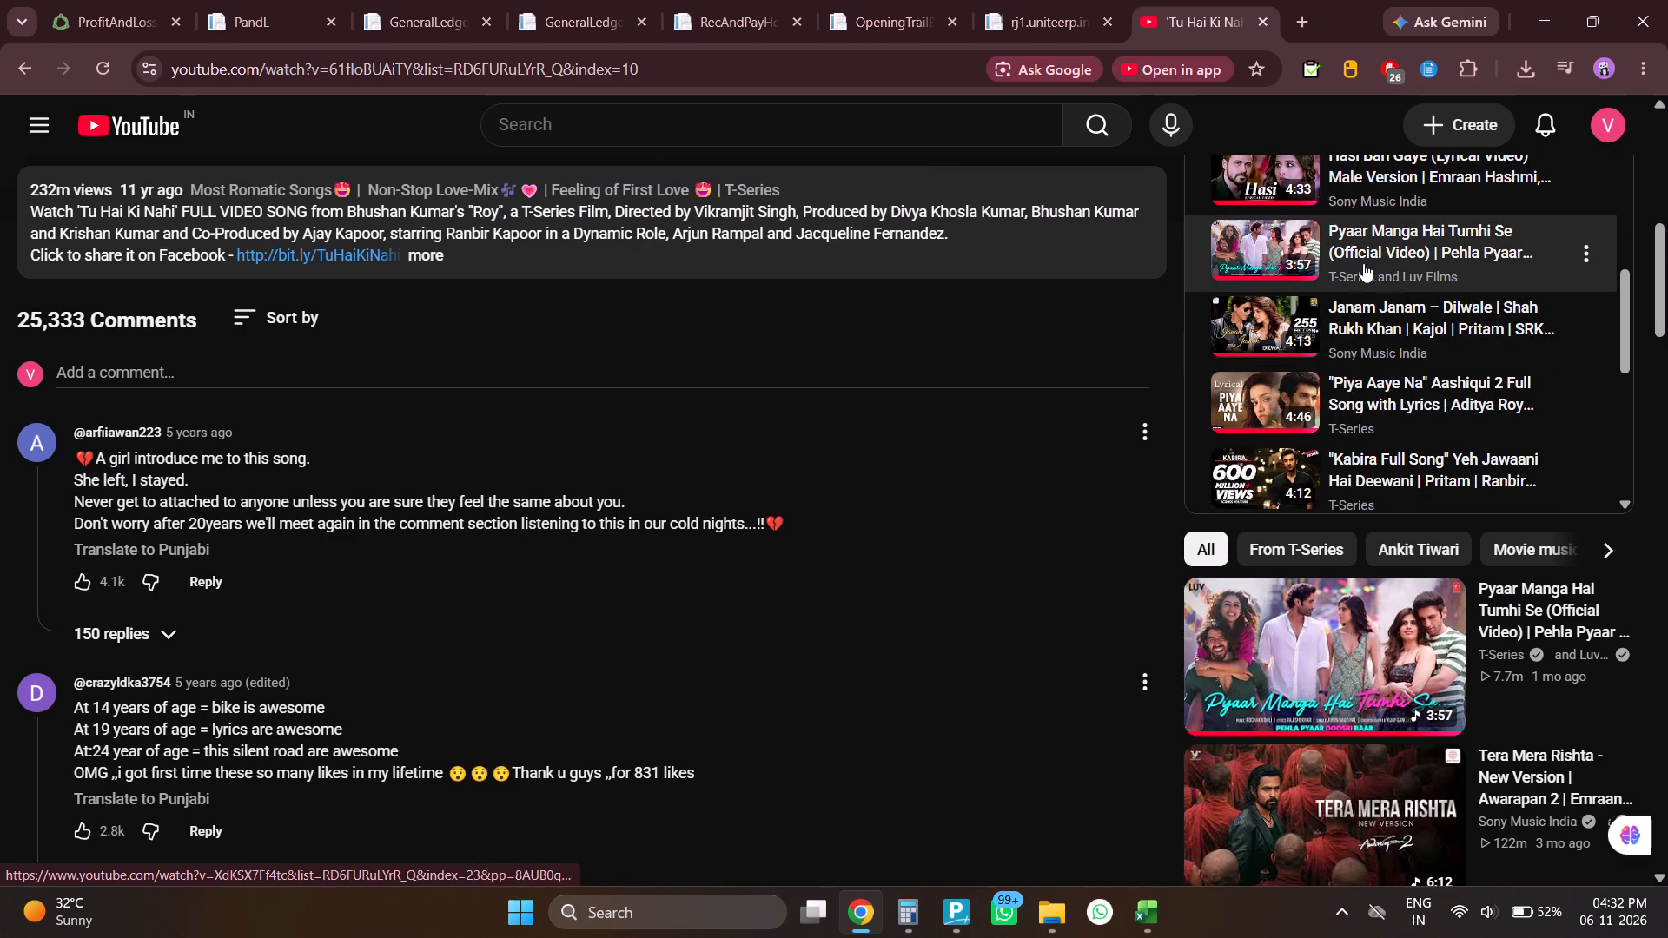
left_click(1348, 258)
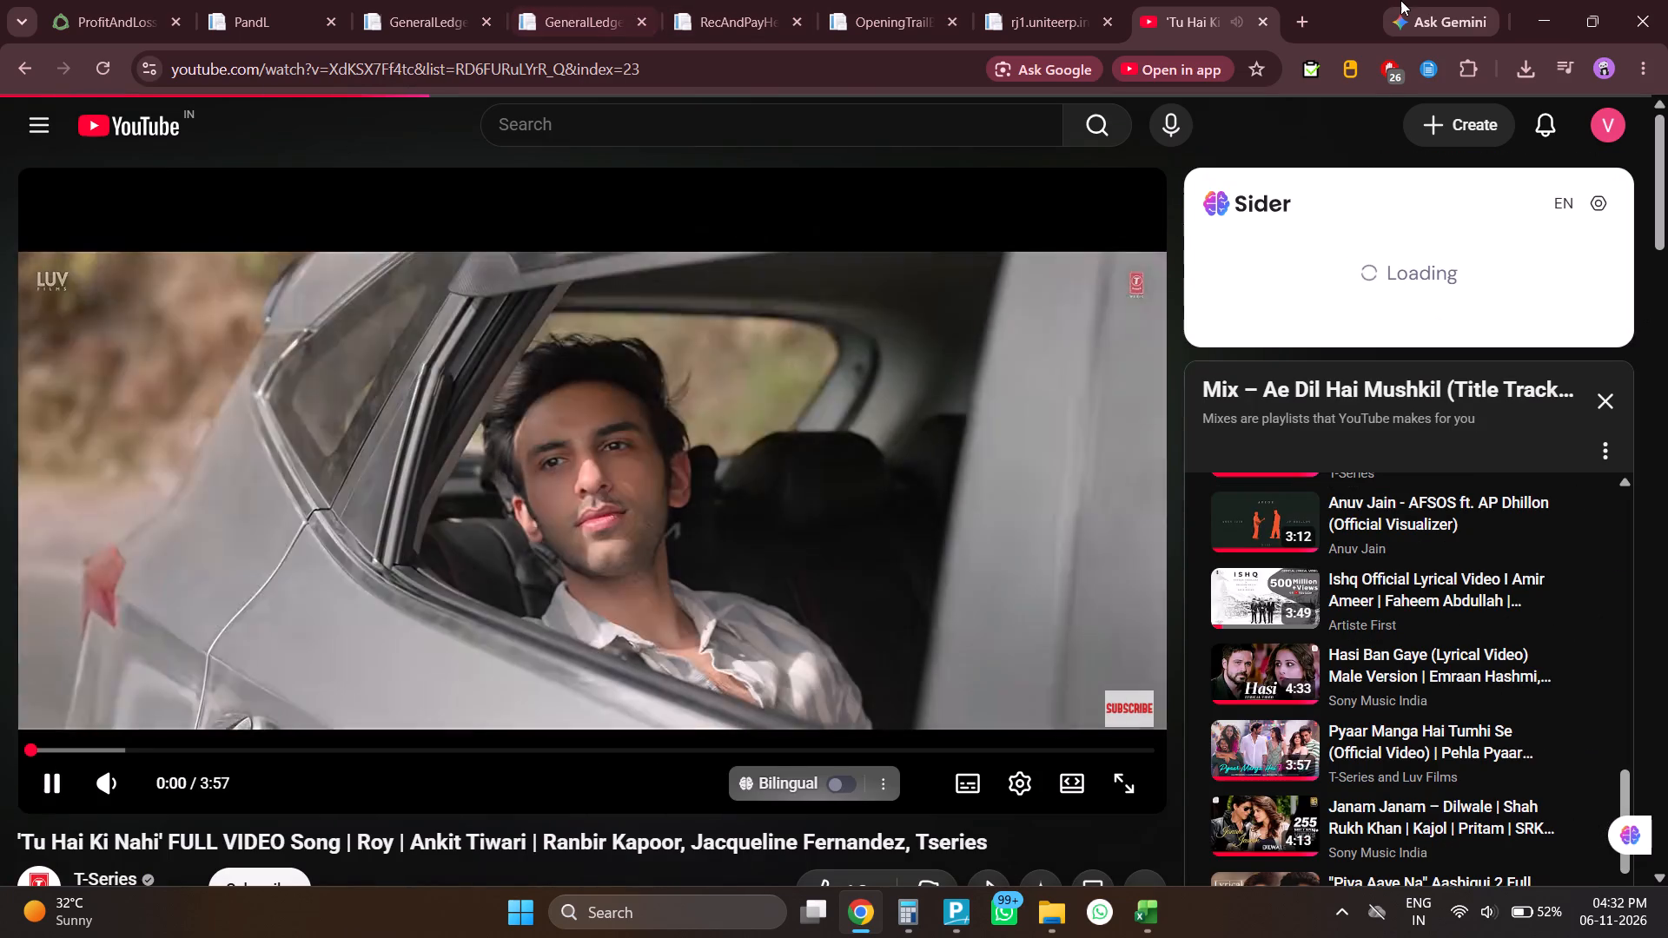
Recheck Interest on Borrowings from DCCB / SCB in the Profit and Loss report against the Interest On Borrowings total in the BRS workbook.
left_click(126, 0)
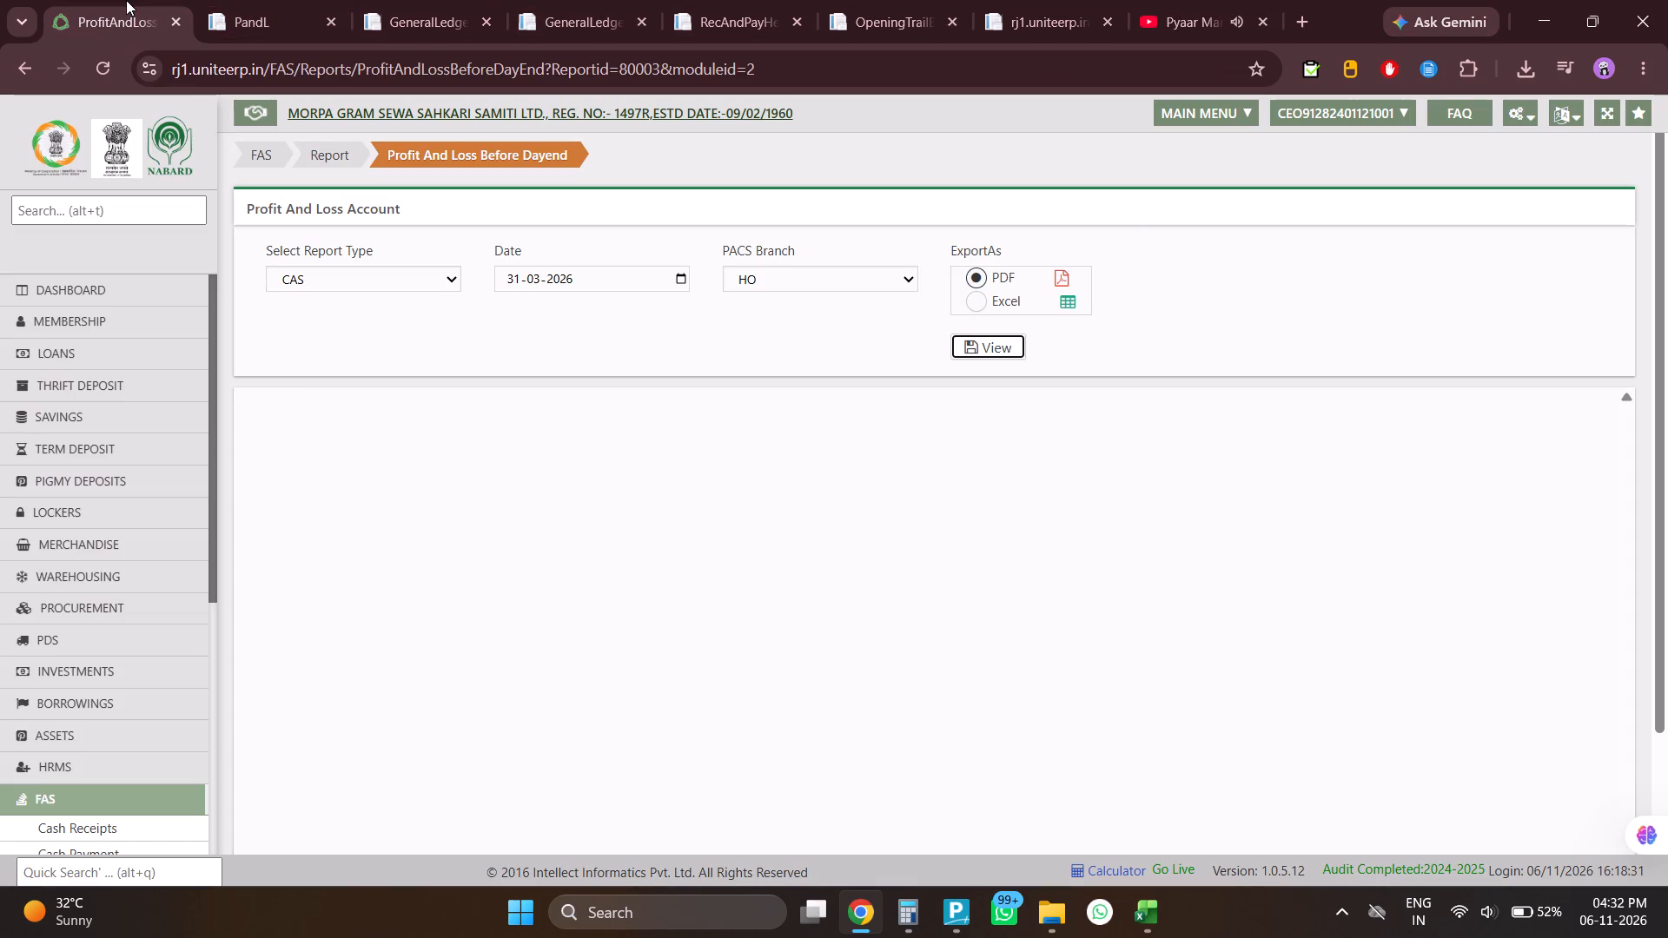
key("alt+Tab")
key("alt+Tab")
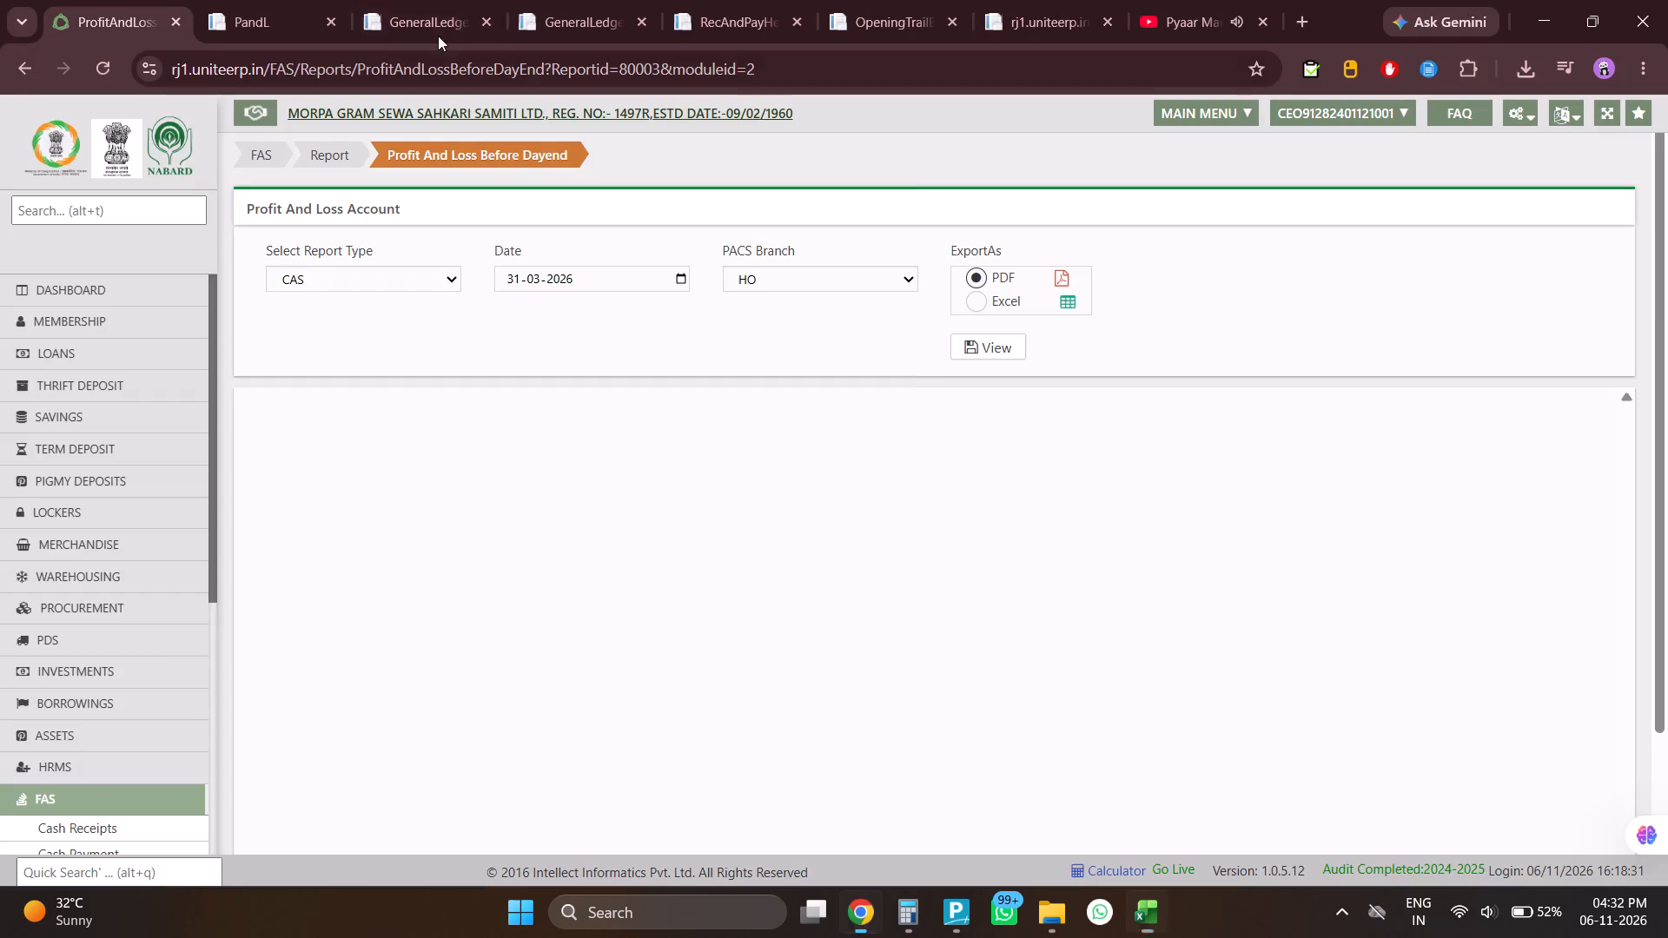
left_click(299, 0)
scroll(928, 661, "up", 2)
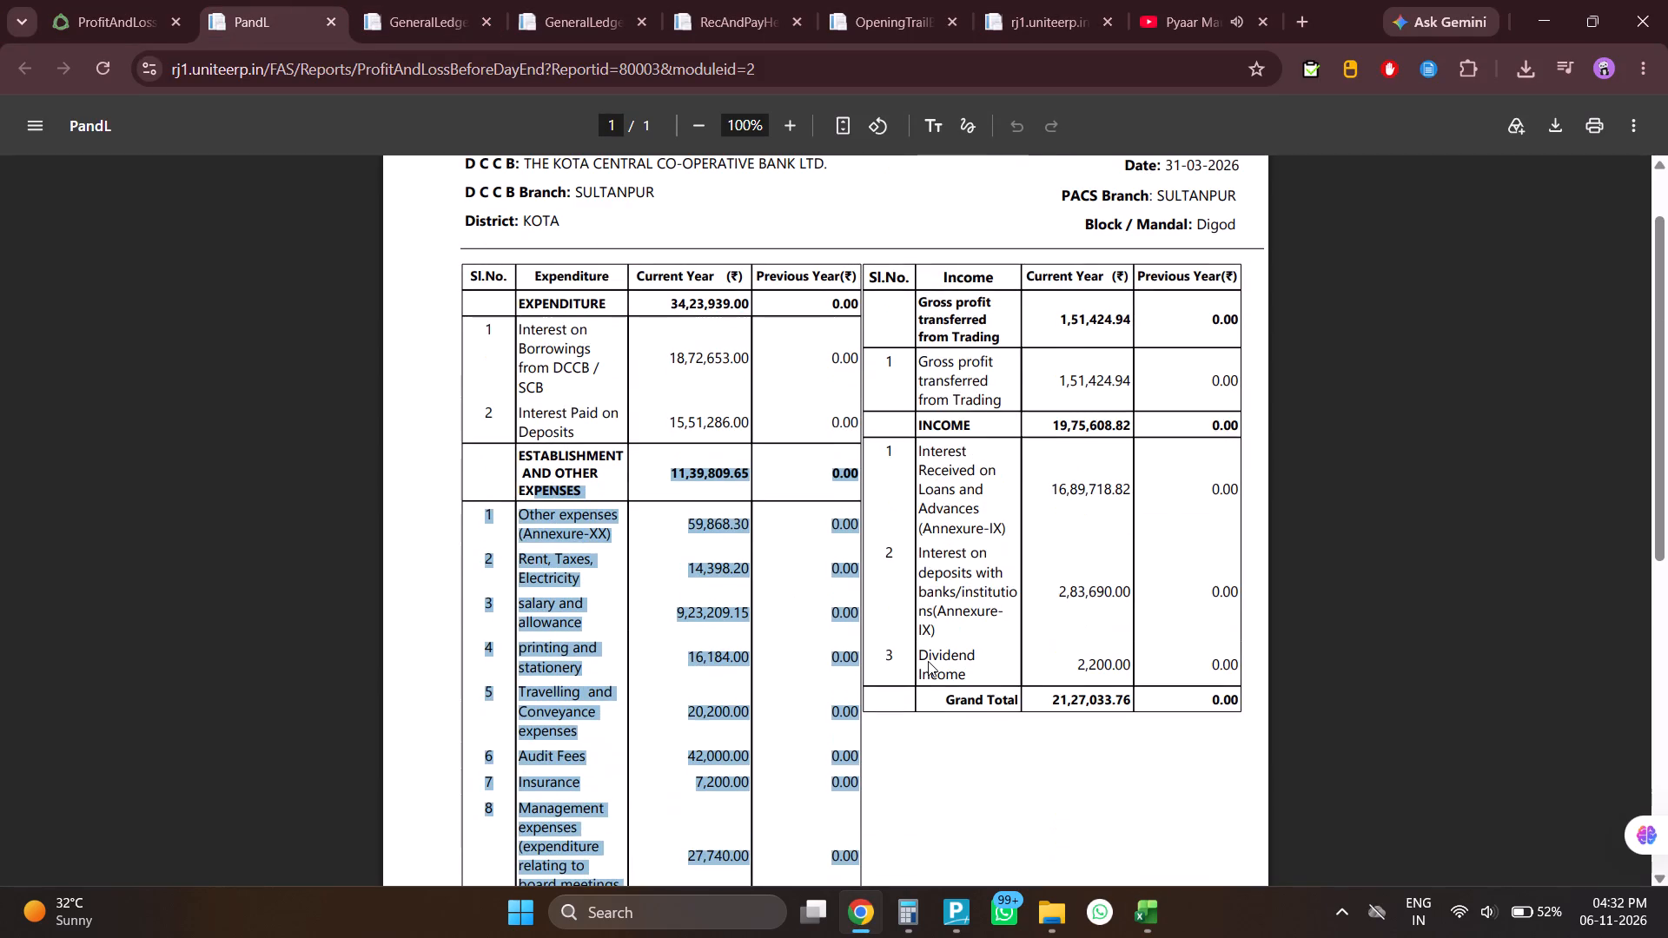
left_click_drag(662, 366, 771, 377)
key("alt+Tab")
key("alt+Tab")
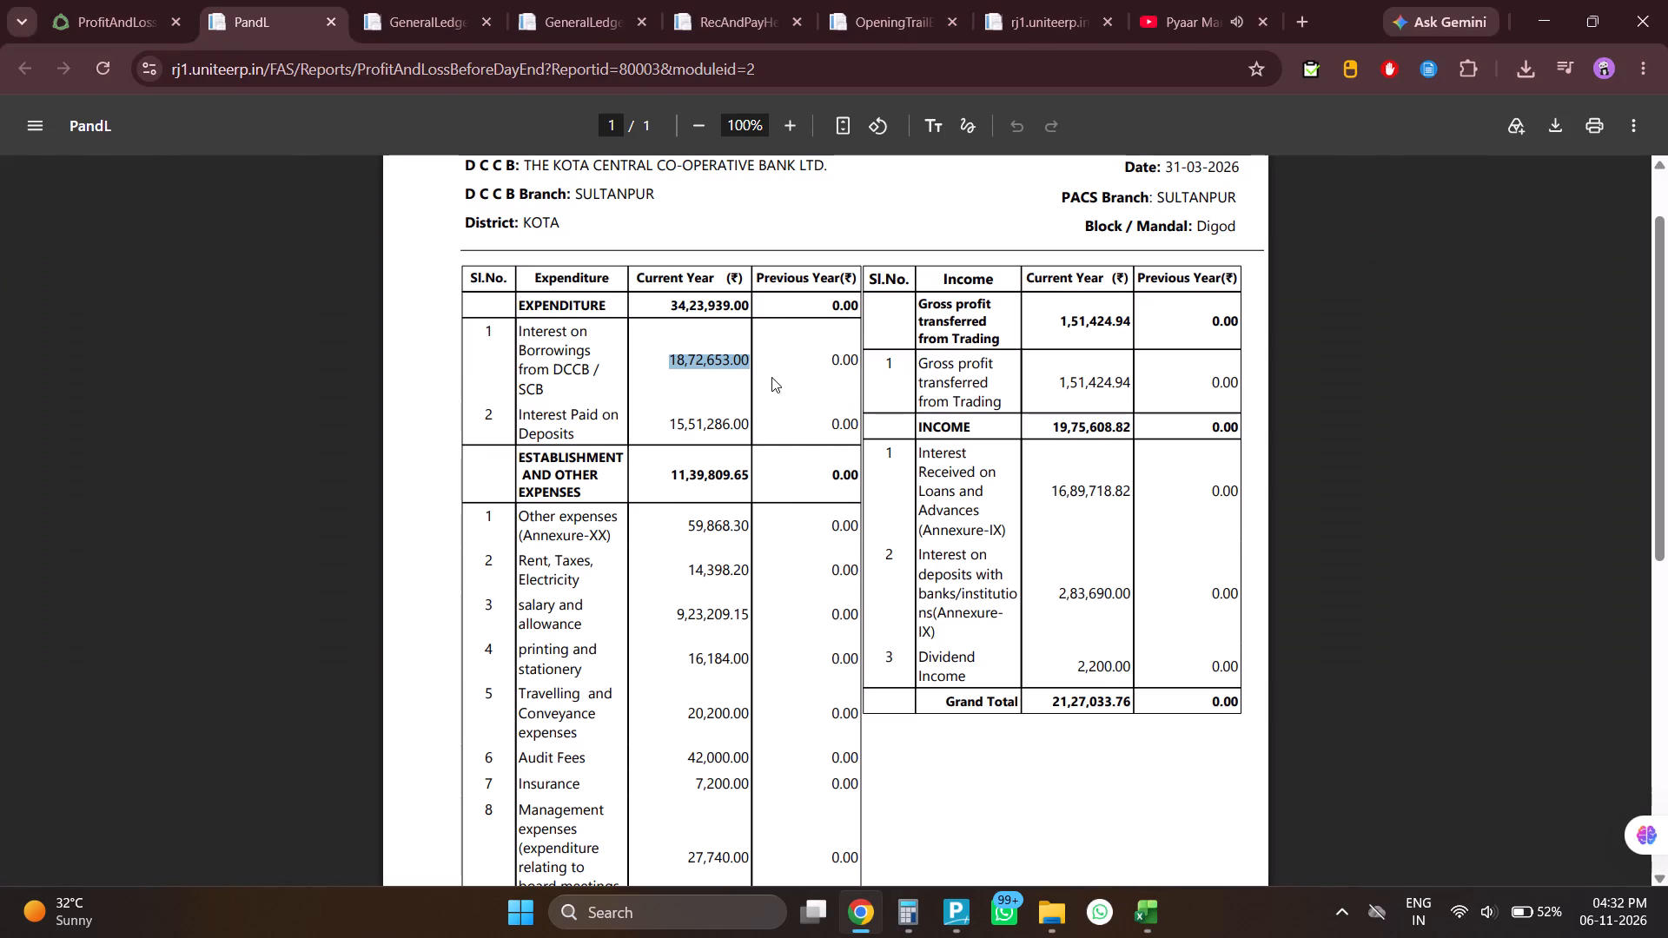
key("alt+Tab")
key("Right")
key("Right")
key("Right")
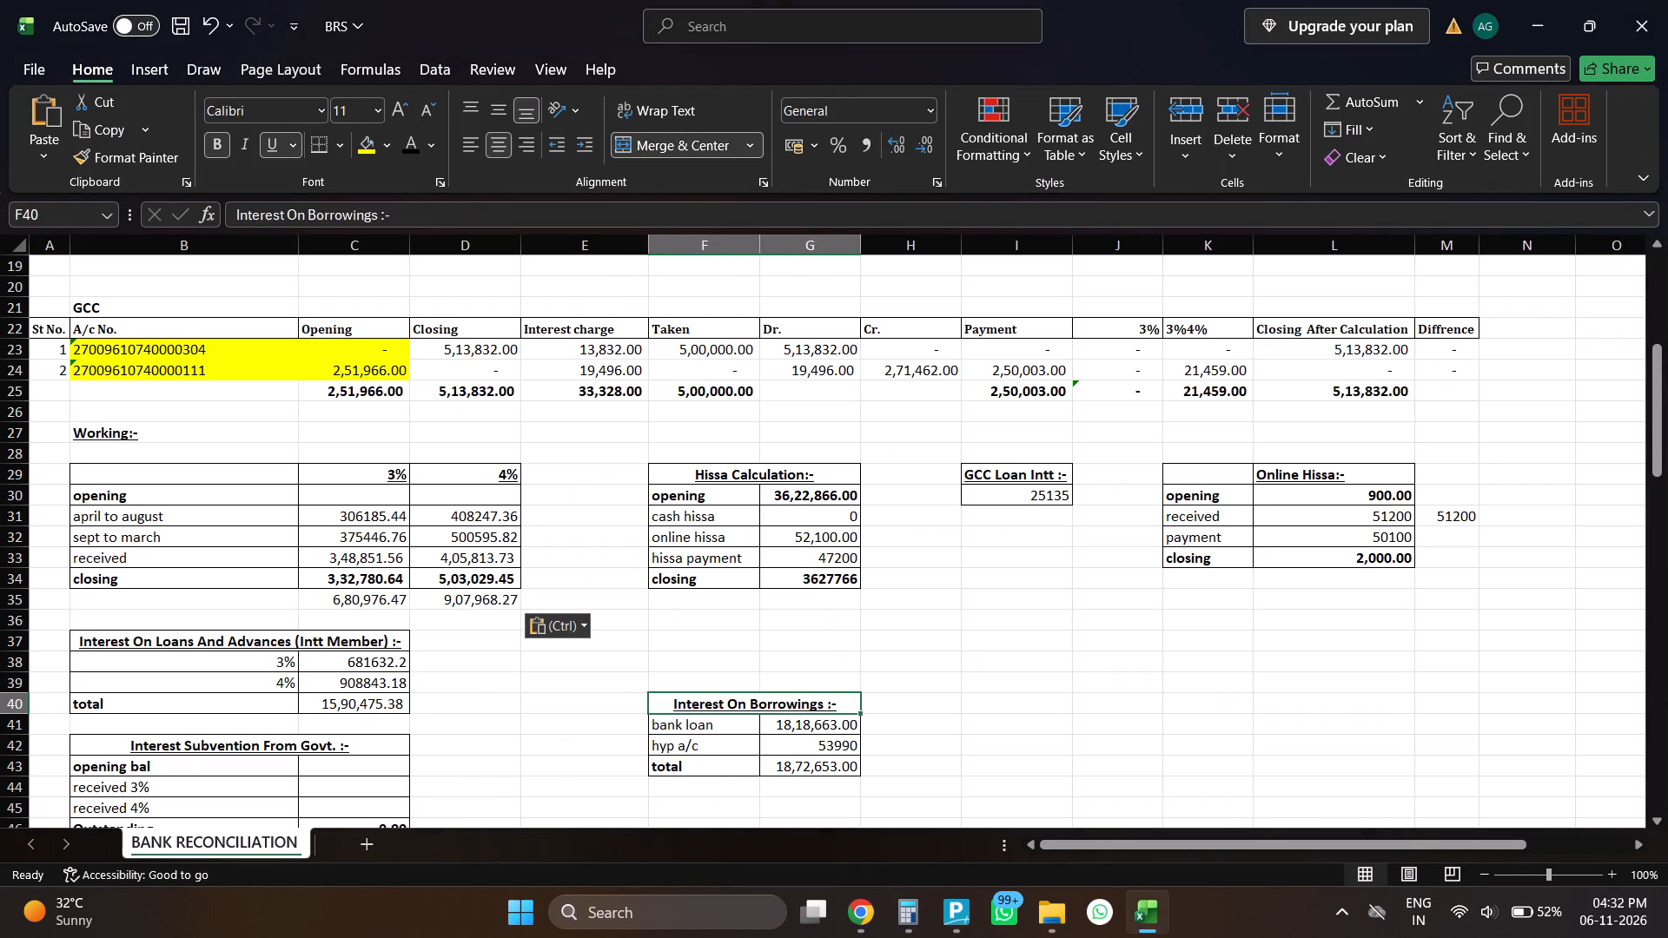
key("Down")
key("Down")
key("Down")
key("Down")
key("Right")
key("Up")
key("alt+Tab")
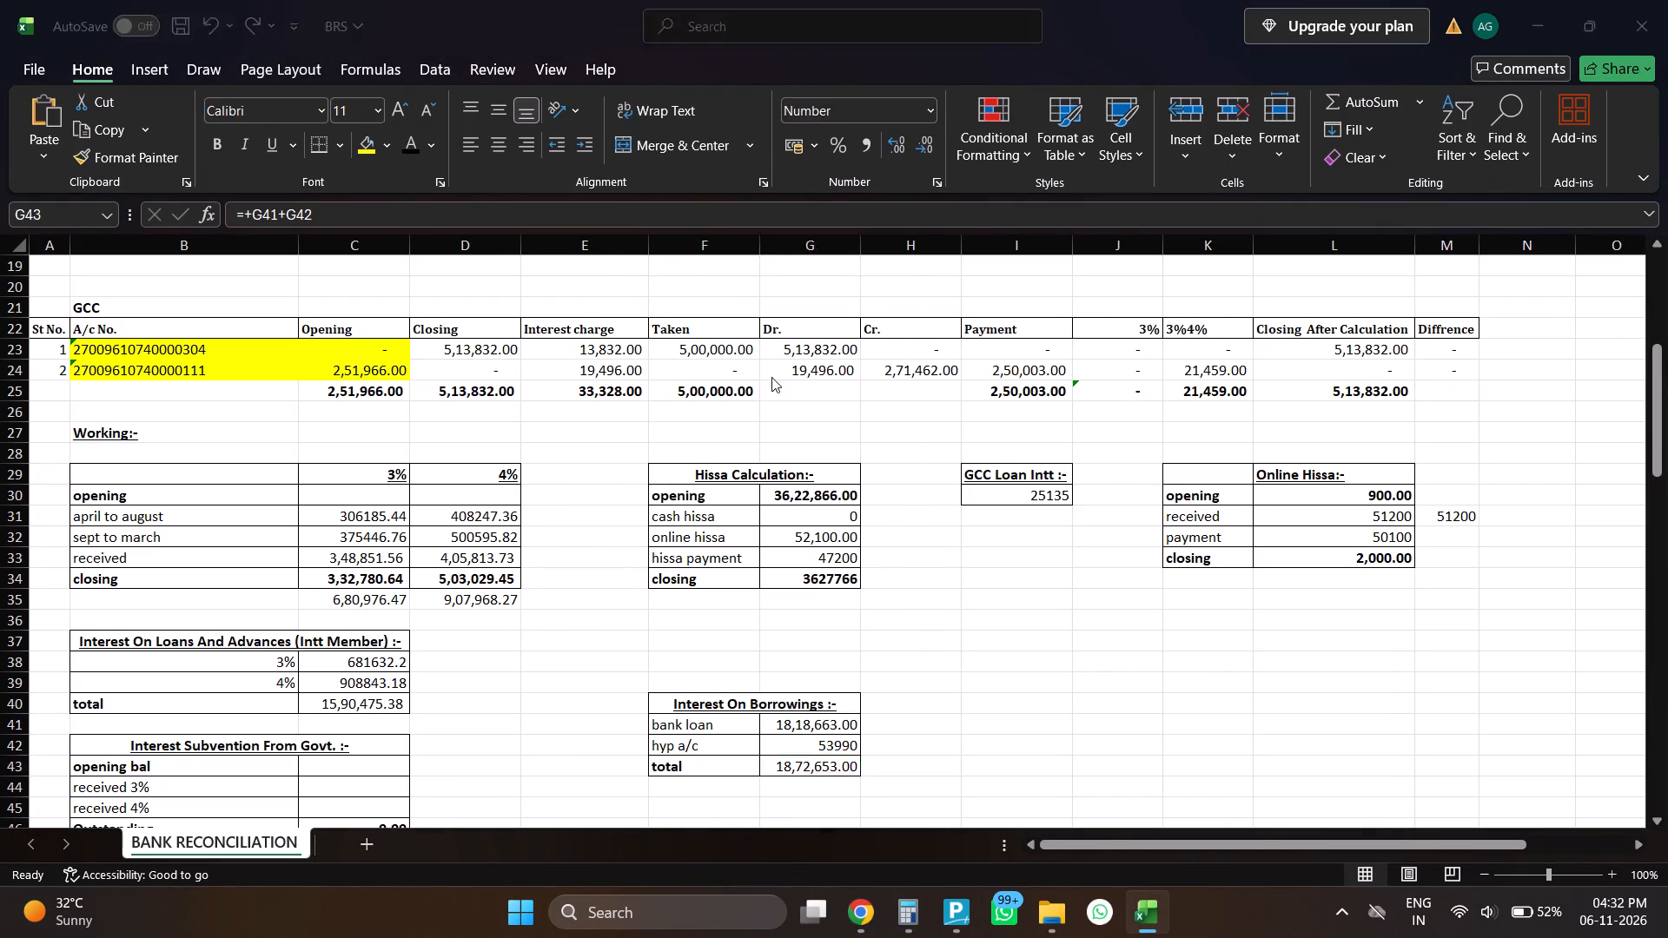
key("alt+Tab")
key("alt+Tab")
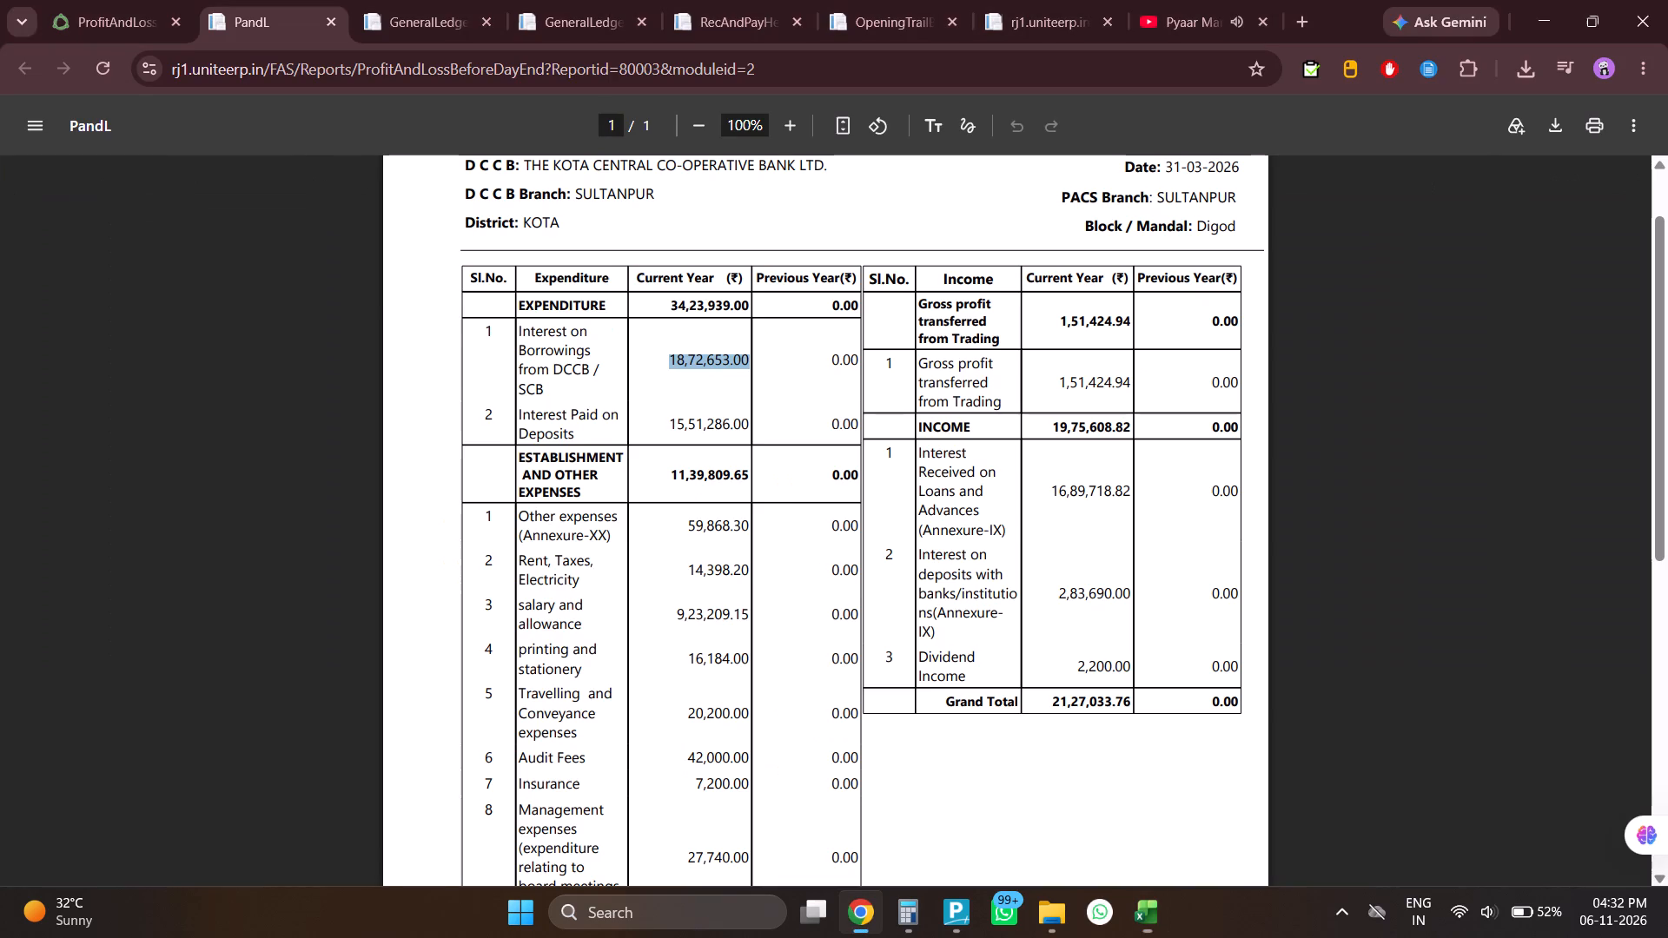
key("alt+Tab")
key("alt+Tab")
Check the report's Interest Received on Loans and Advances against the interest workings and loan account tables in the BRS workbook.
left_click_drag(1051, 494, 1144, 569)
key("alt+Tab")
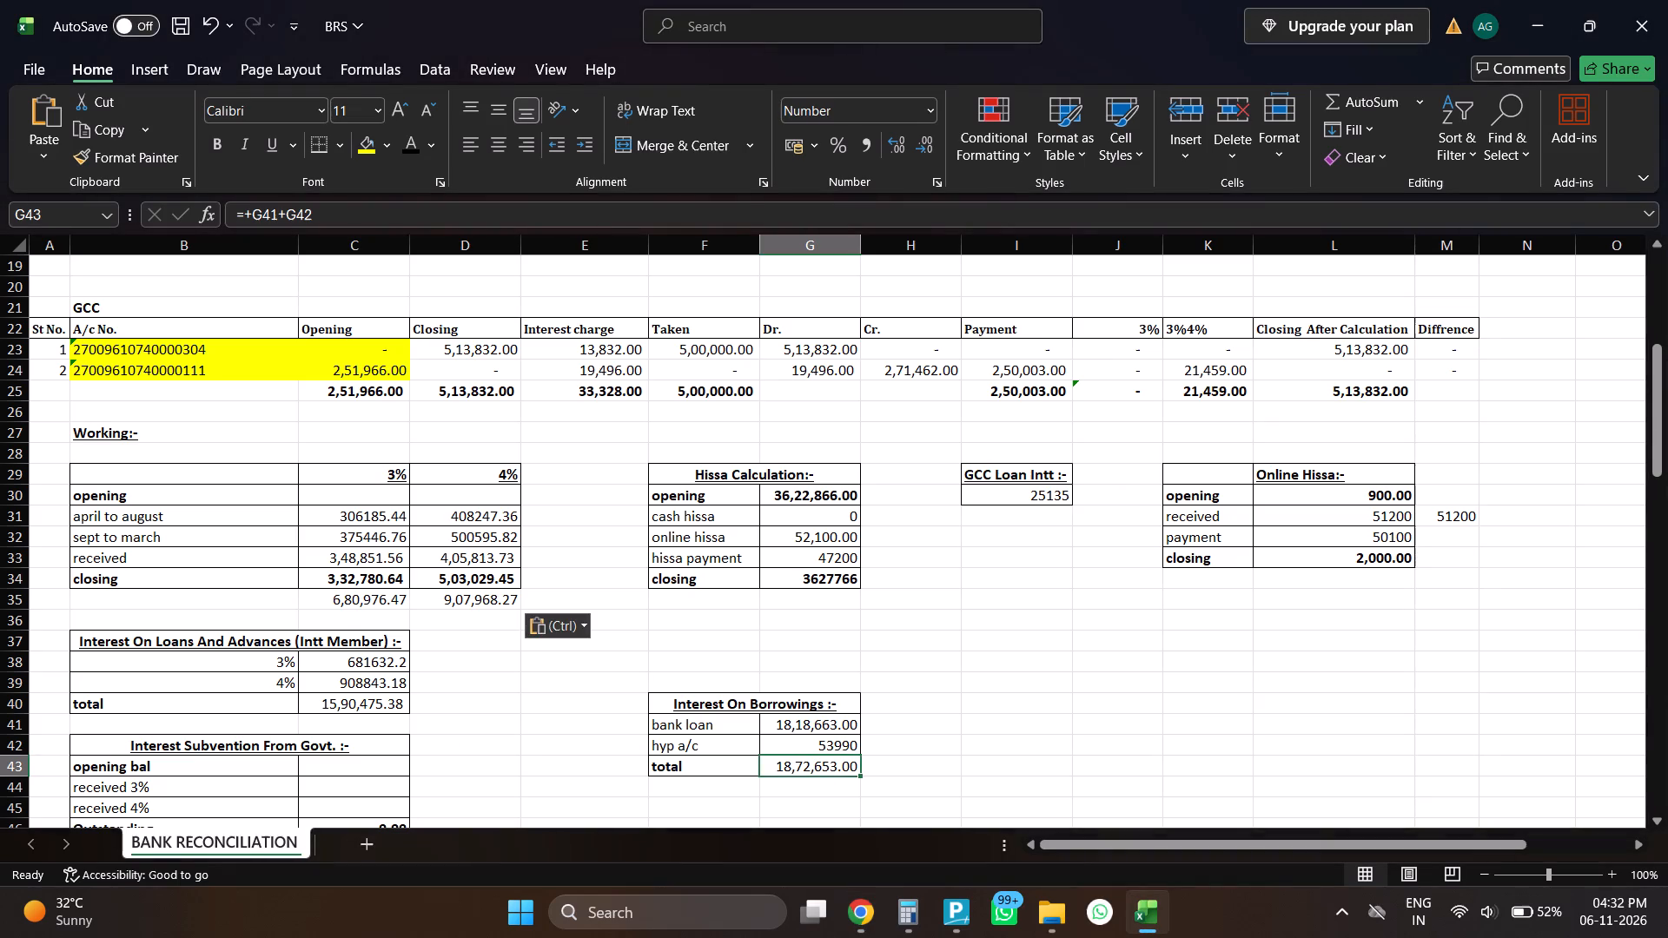
scroll(1144, 569, "down", 3)
scroll(1144, 569, "up", 17)
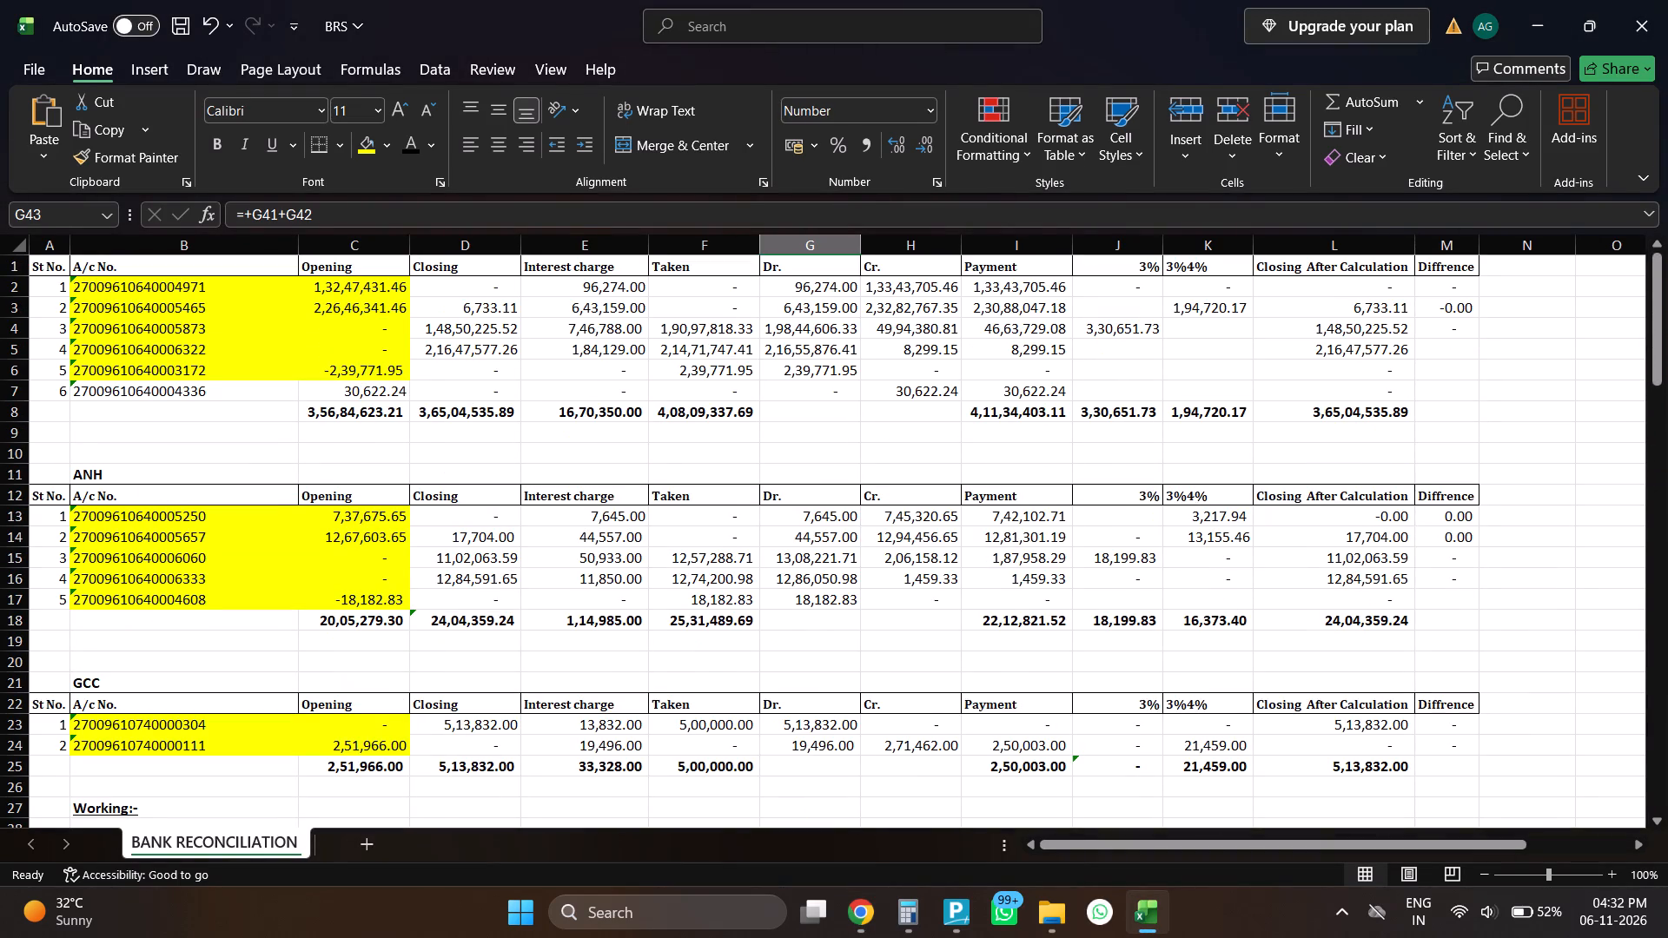
Save the BRS workbook and close it.
key("ctrl+s")
left_click(1667, 0)
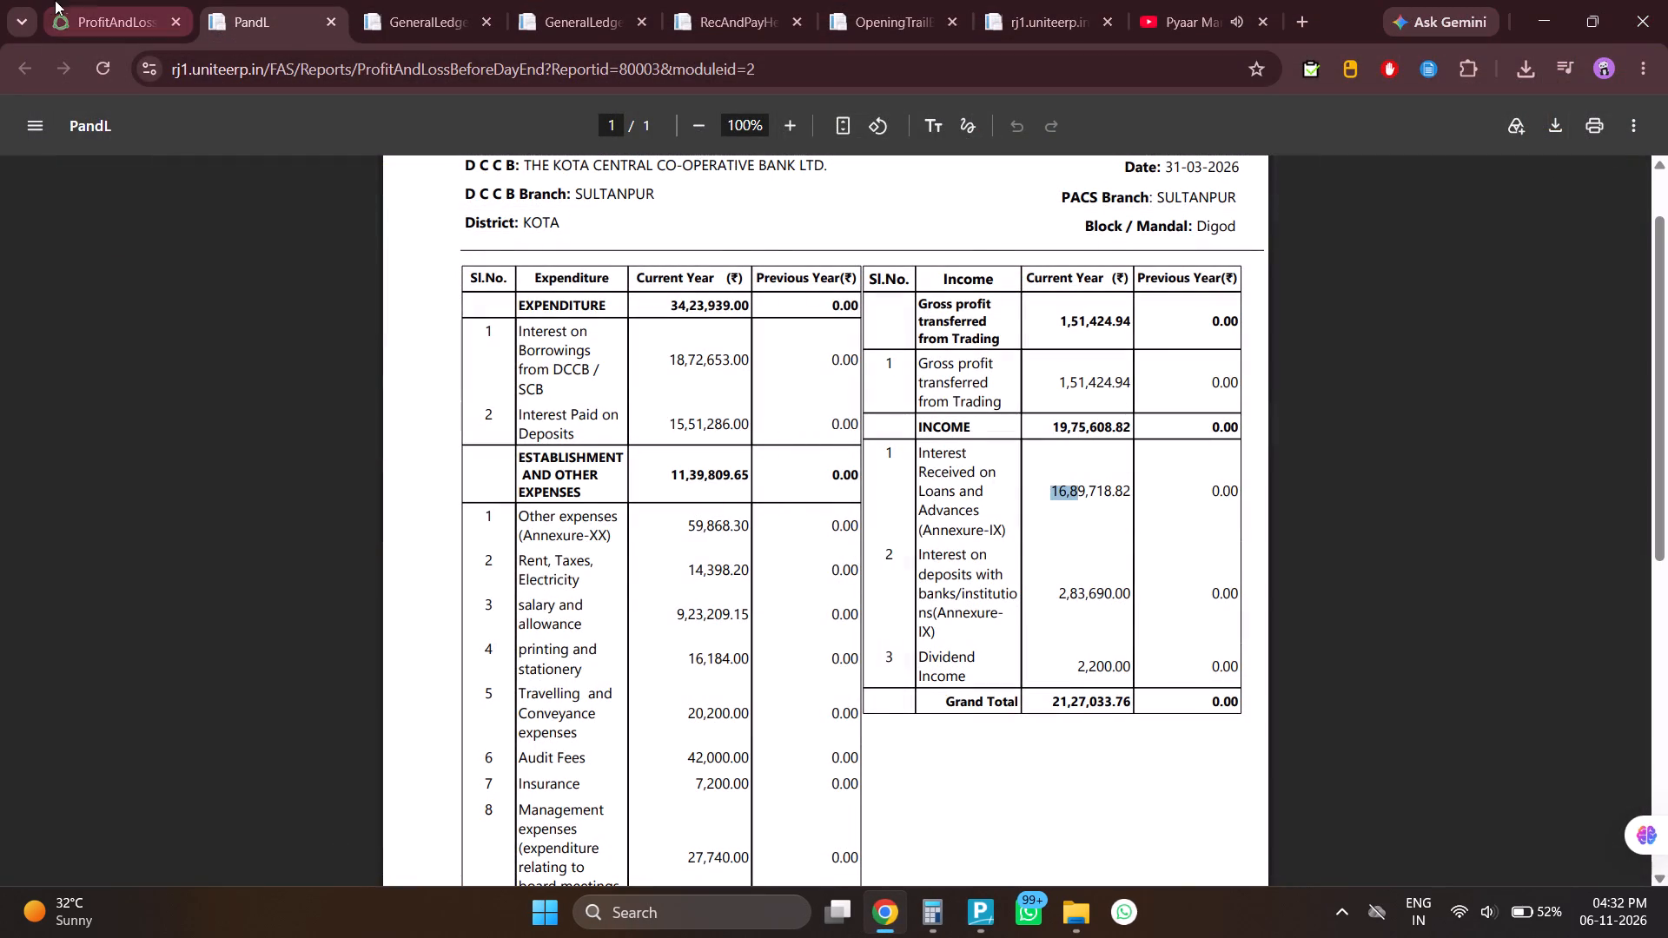
Close all the ERP pages and report tabs in Chrome, keeping only the YouTube tab open.
left_click(95, 0)
left_click(568, 0)
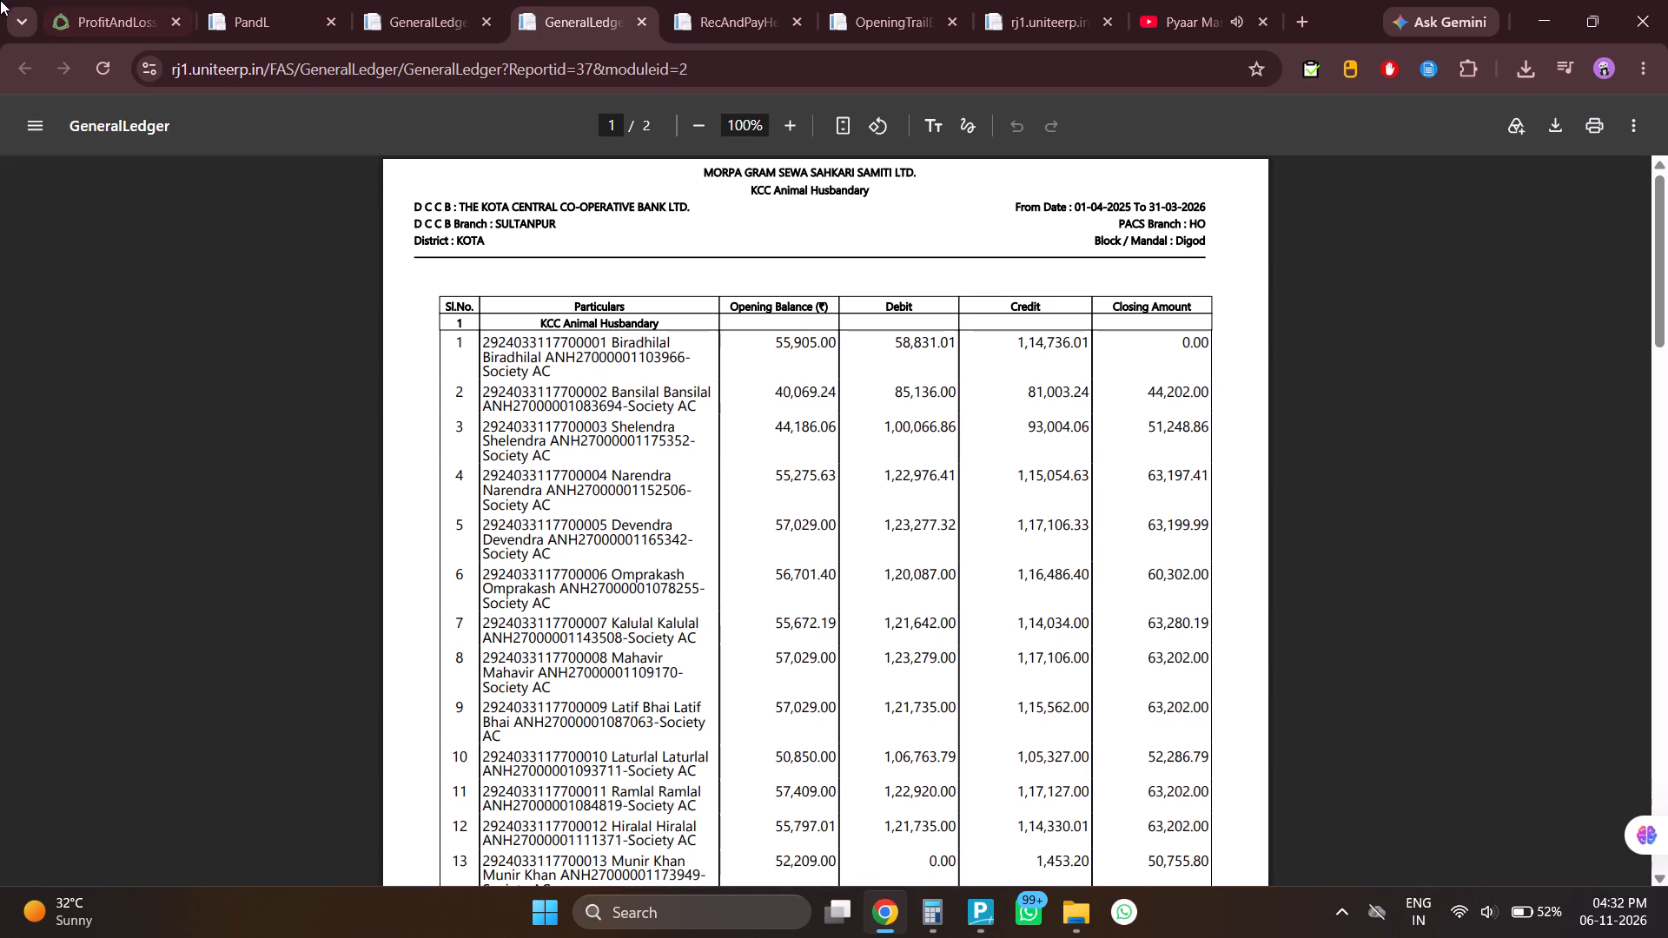
left_click(131, 0)
left_click(178, 24)
triple_click(178, 24)
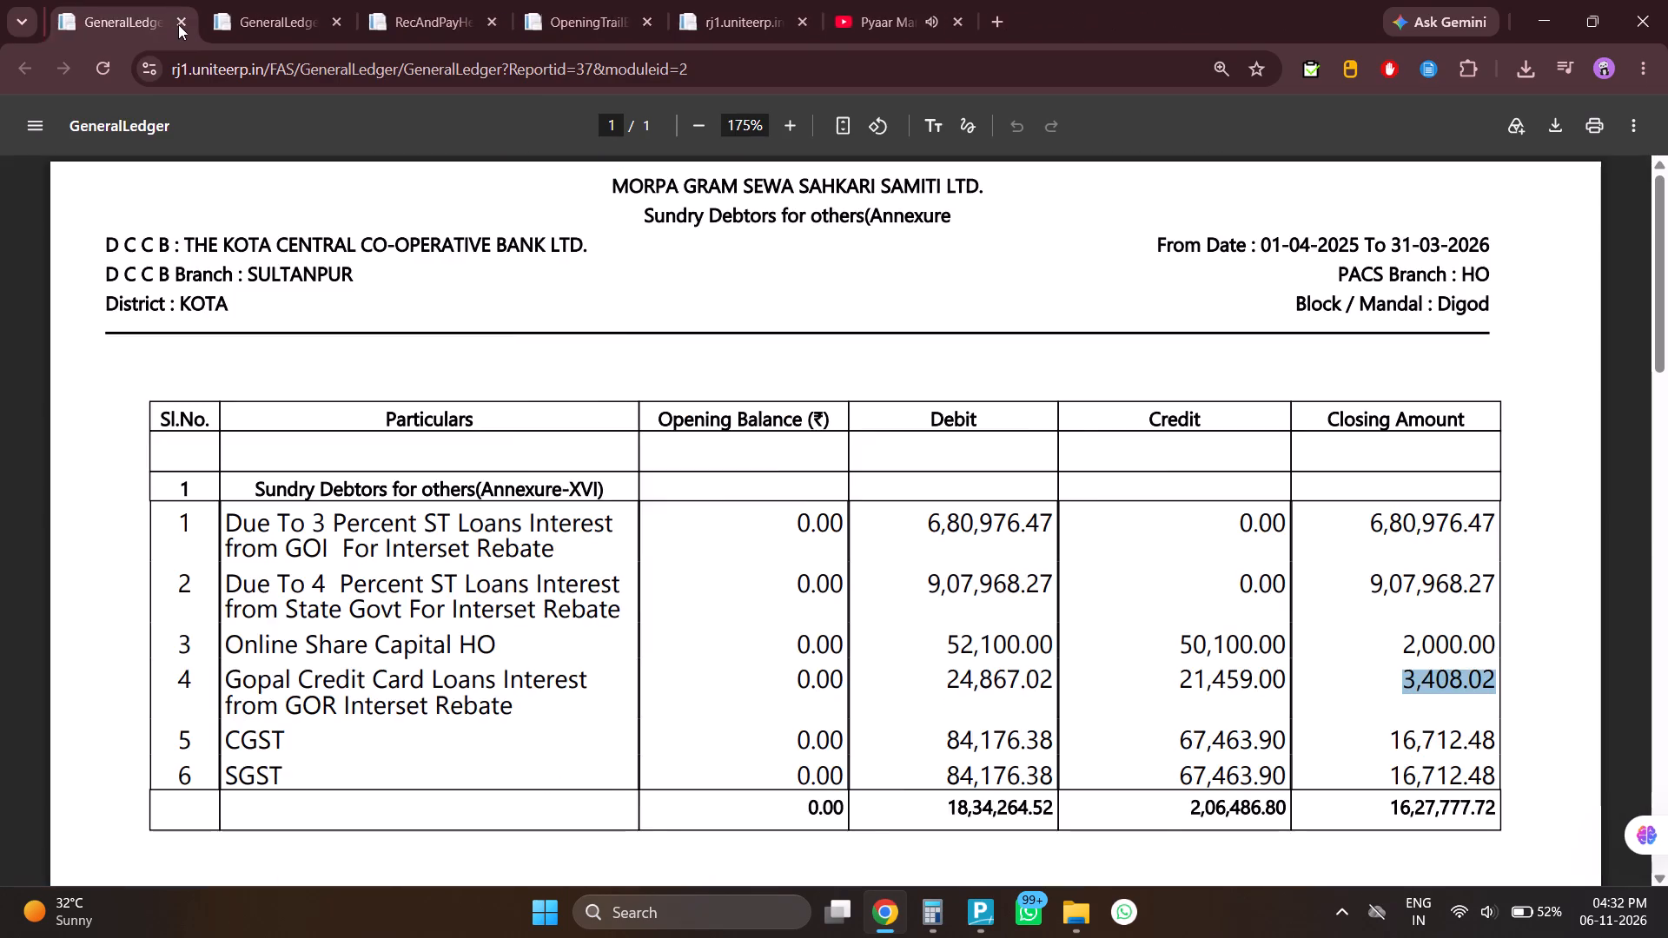
left_click(178, 24)
left_click(178, 24)
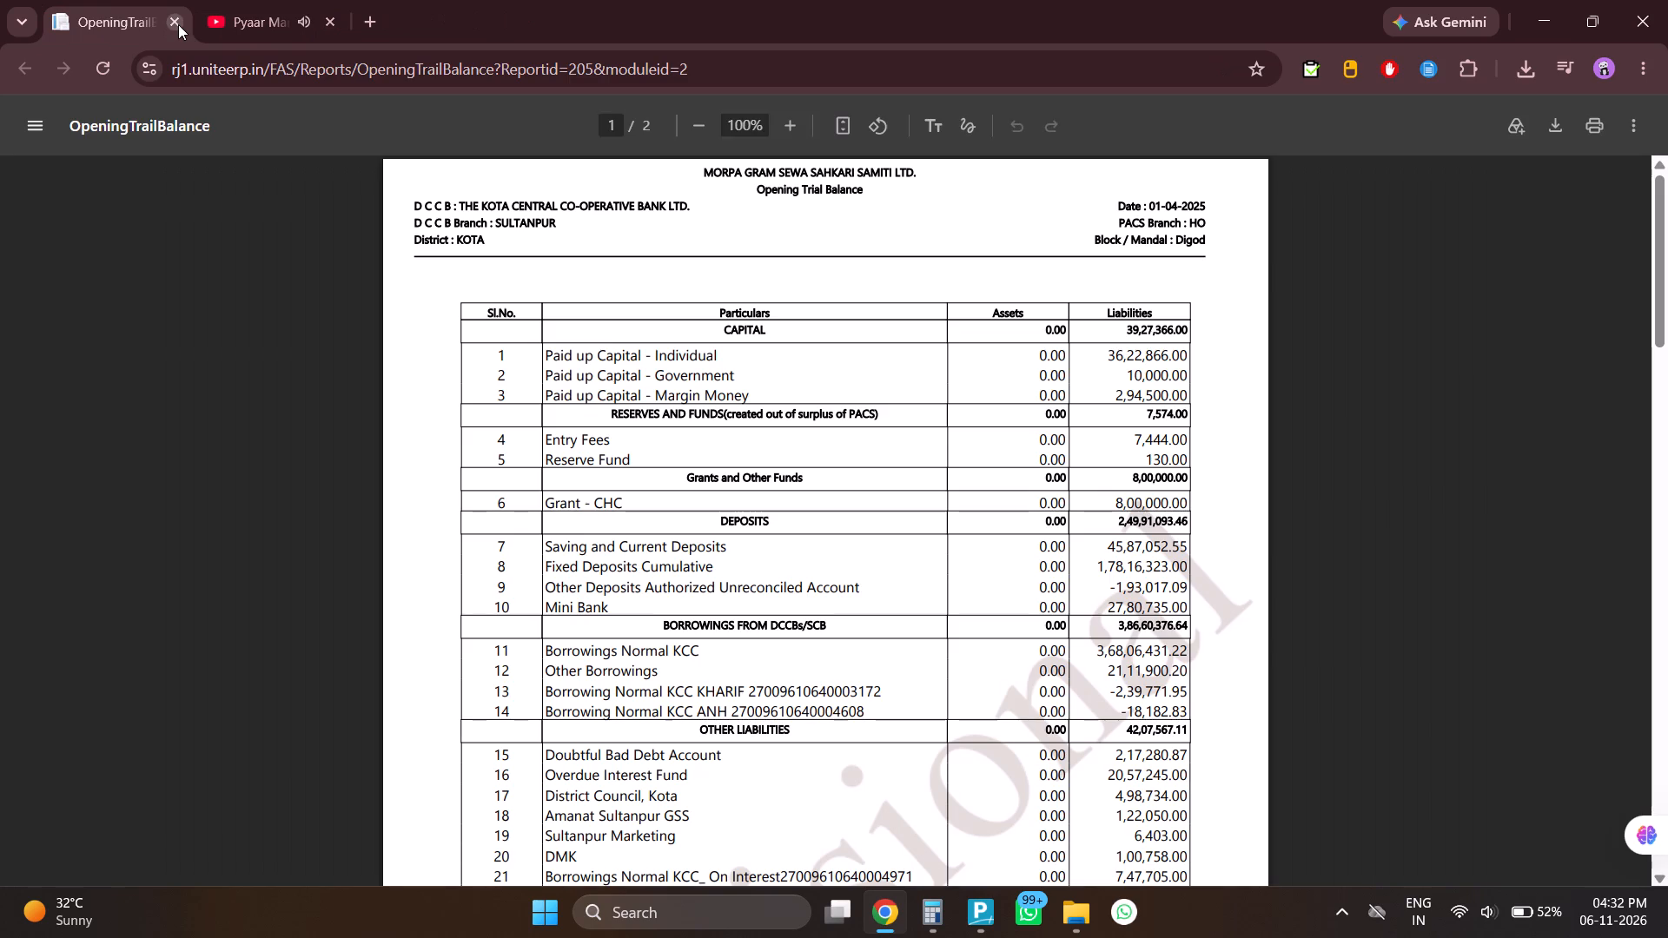
left_click(178, 24)
Open a new browser tab.
left_click(315, 19)
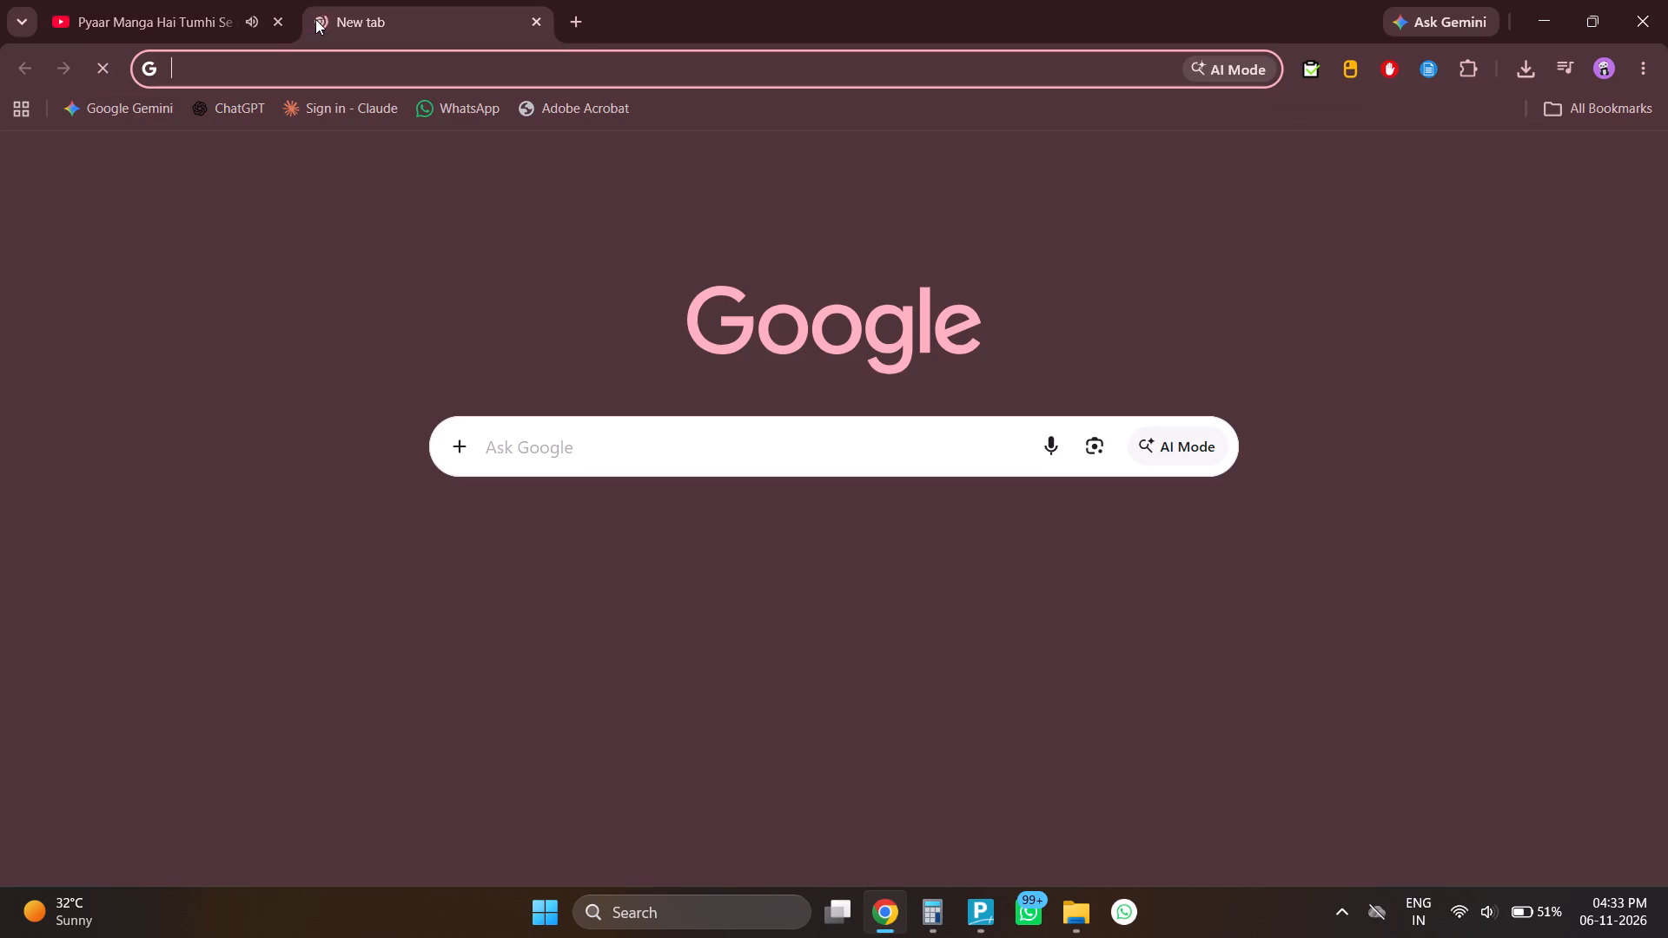
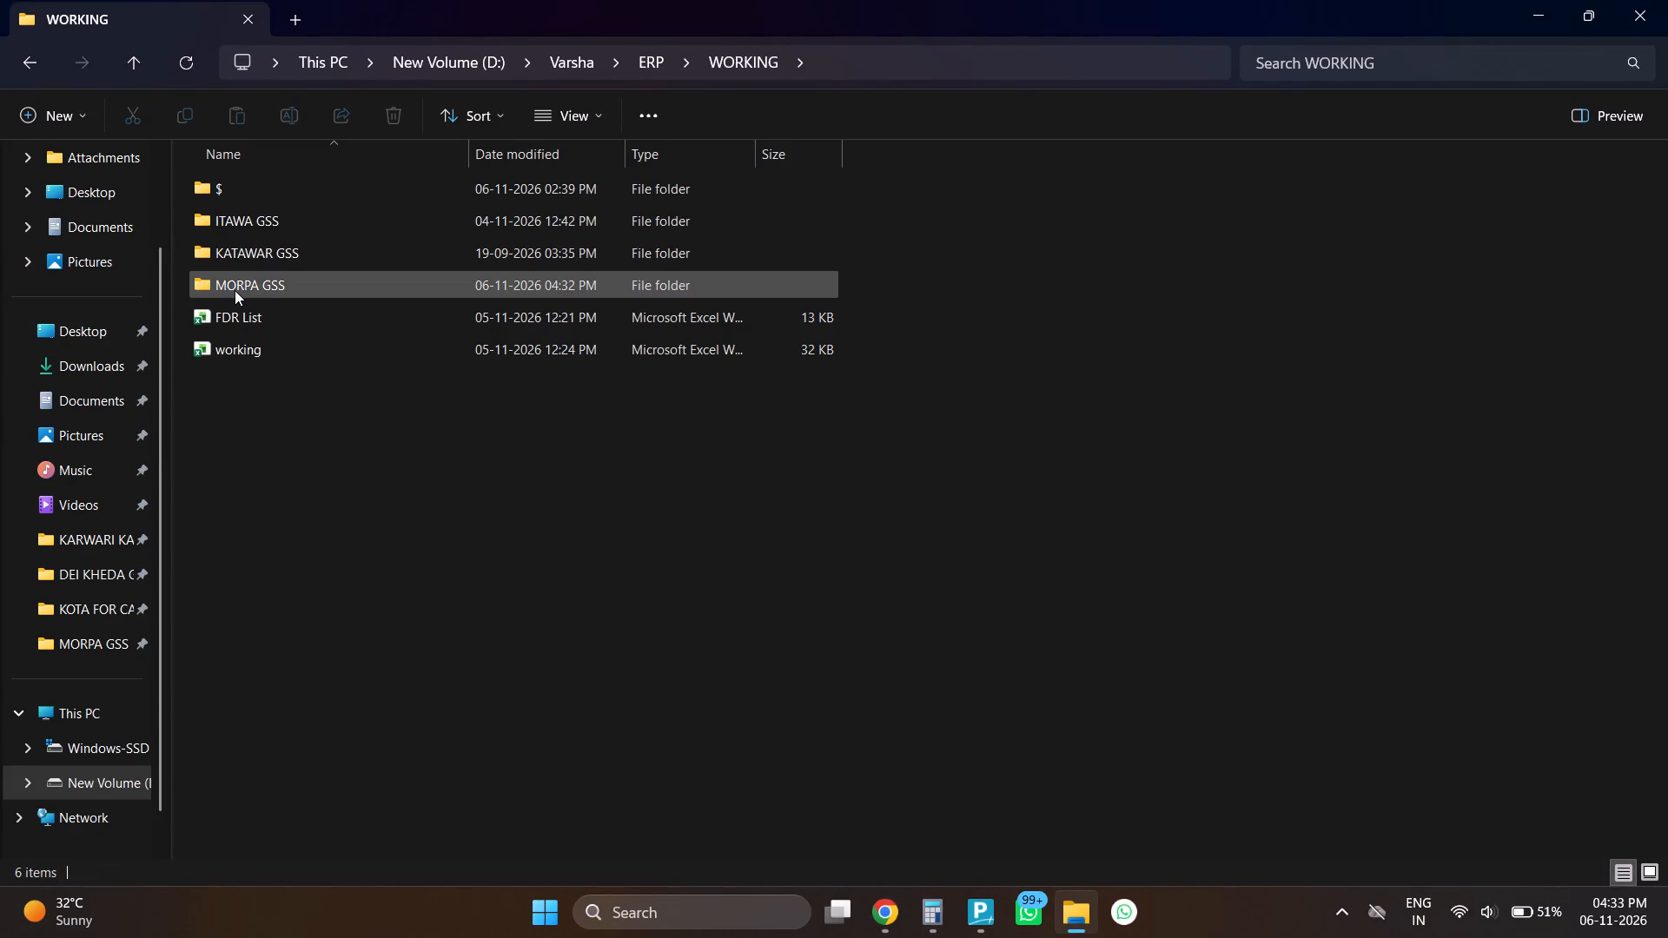
In File Explorer, open the ID PASSWORD Word document from the DEI KHEDA GSS folder inside WORKING's $ folder.
double_click(240, 276)
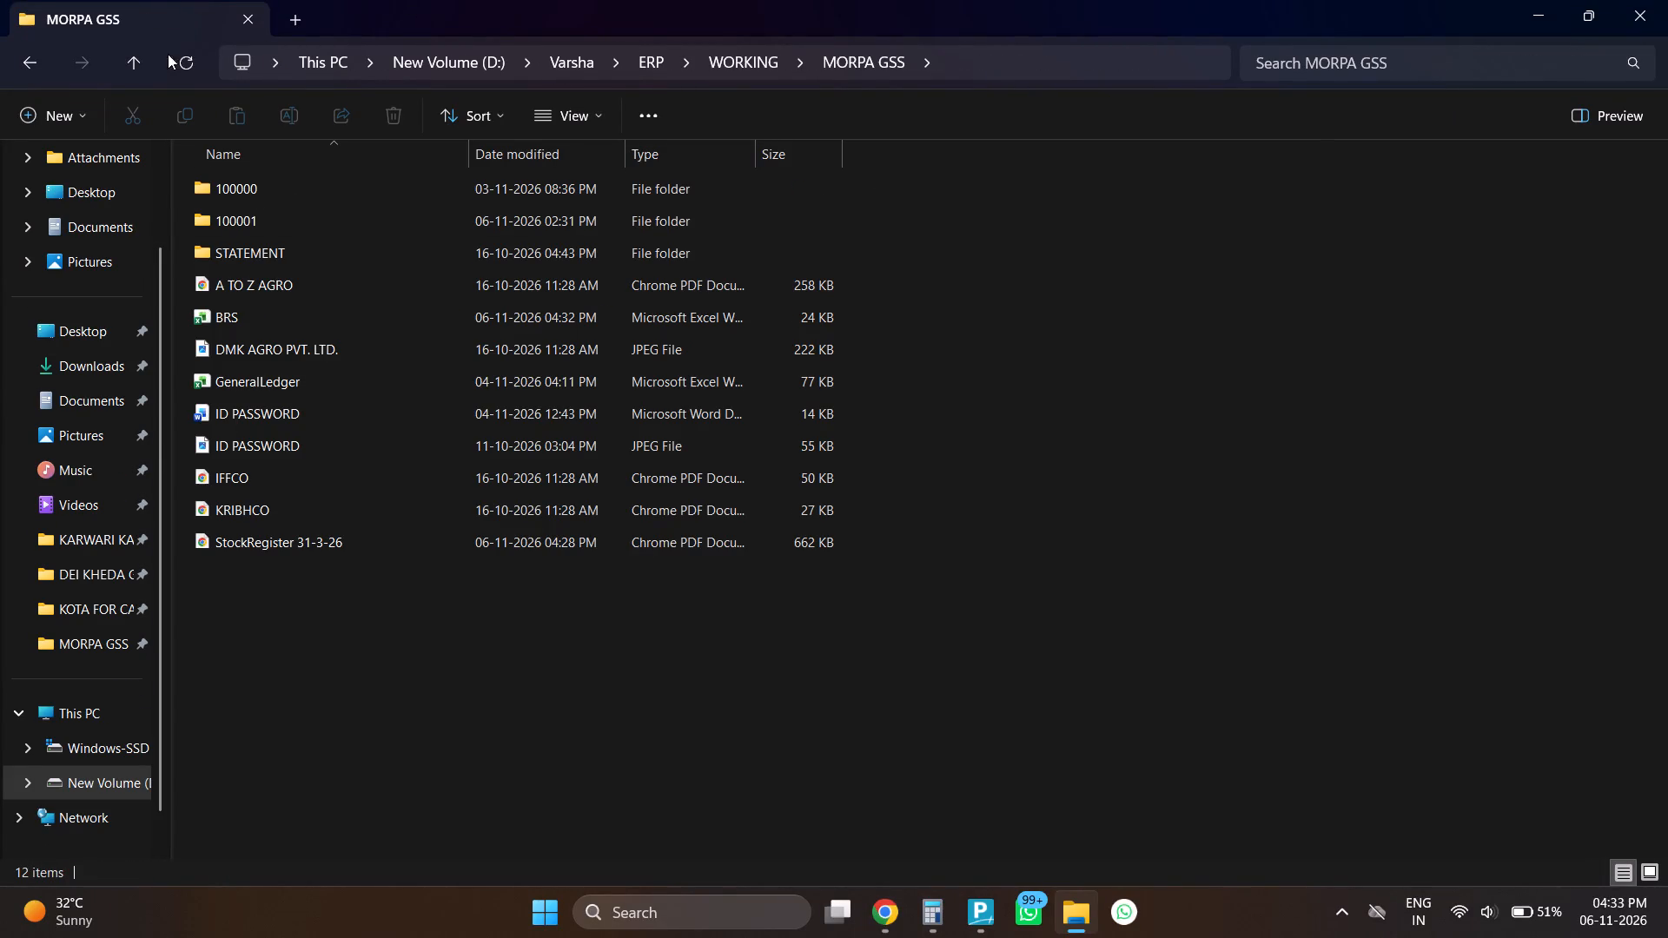
left_click(139, 64)
double_click(223, 200)
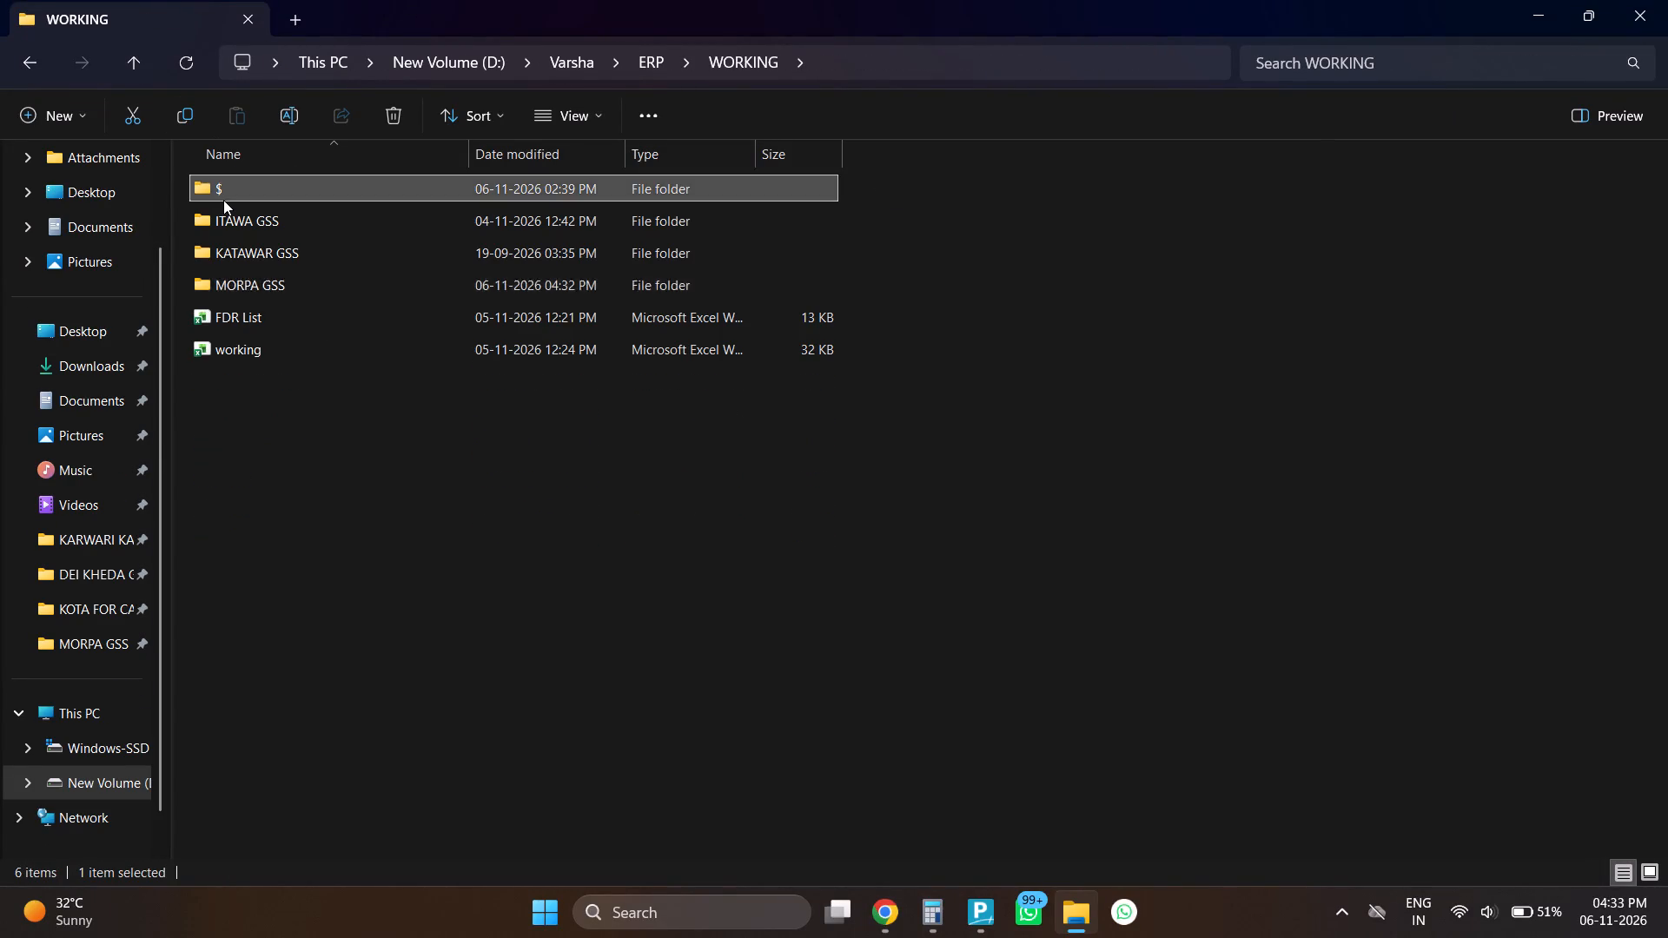
double_click(224, 220)
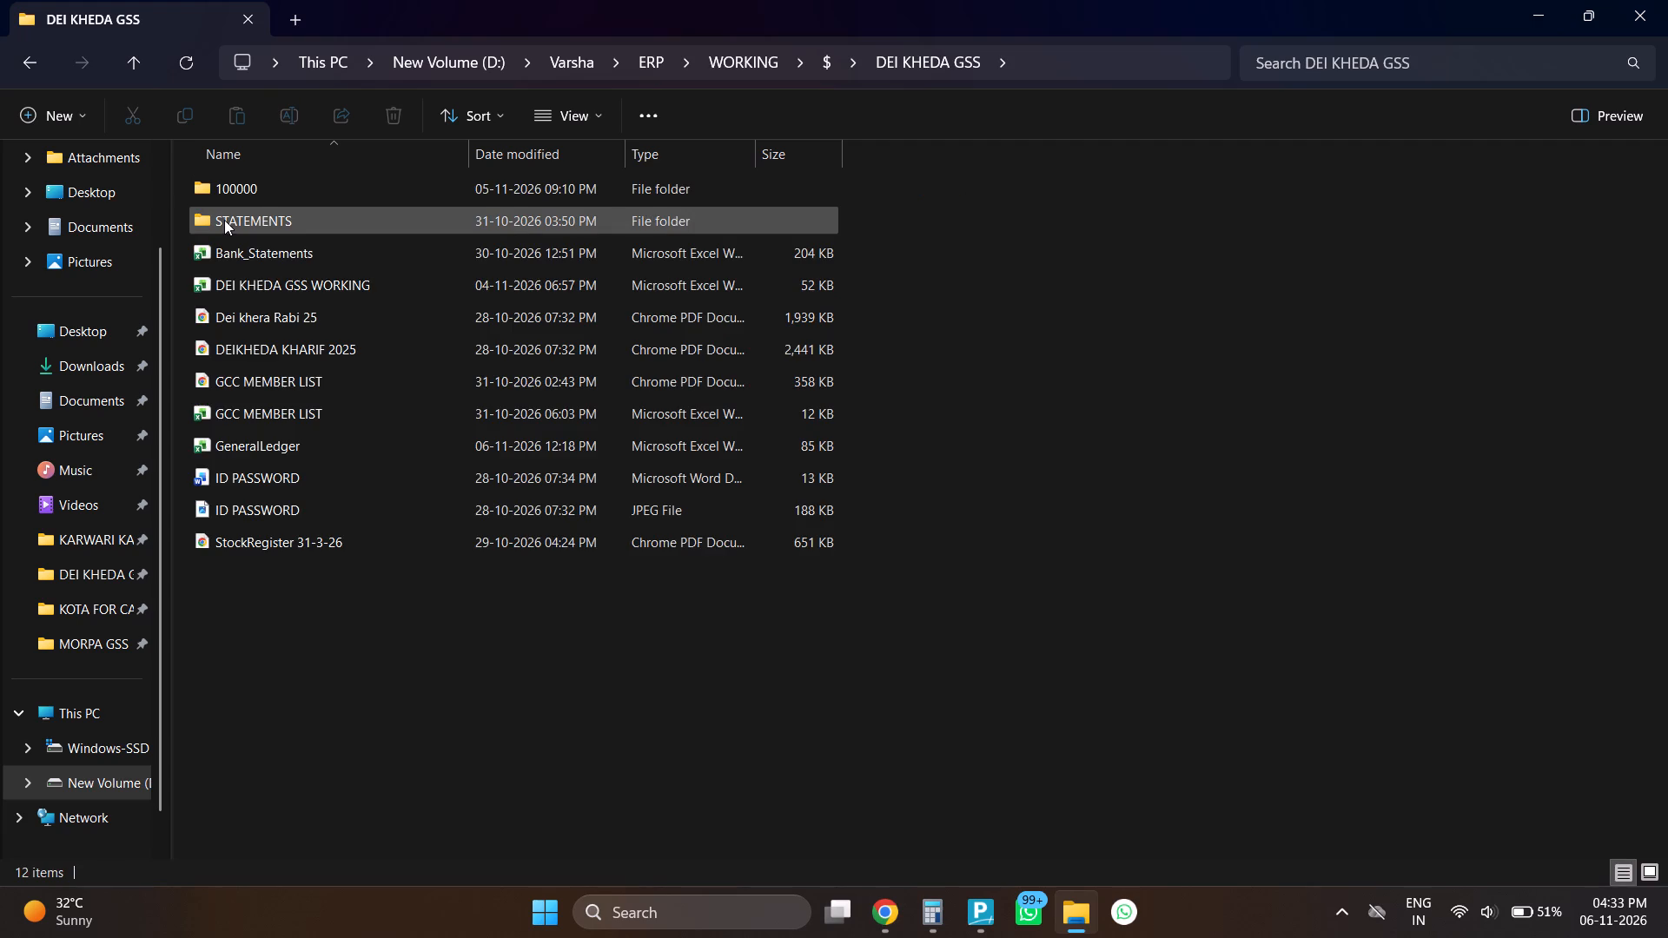
double_click(245, 479)
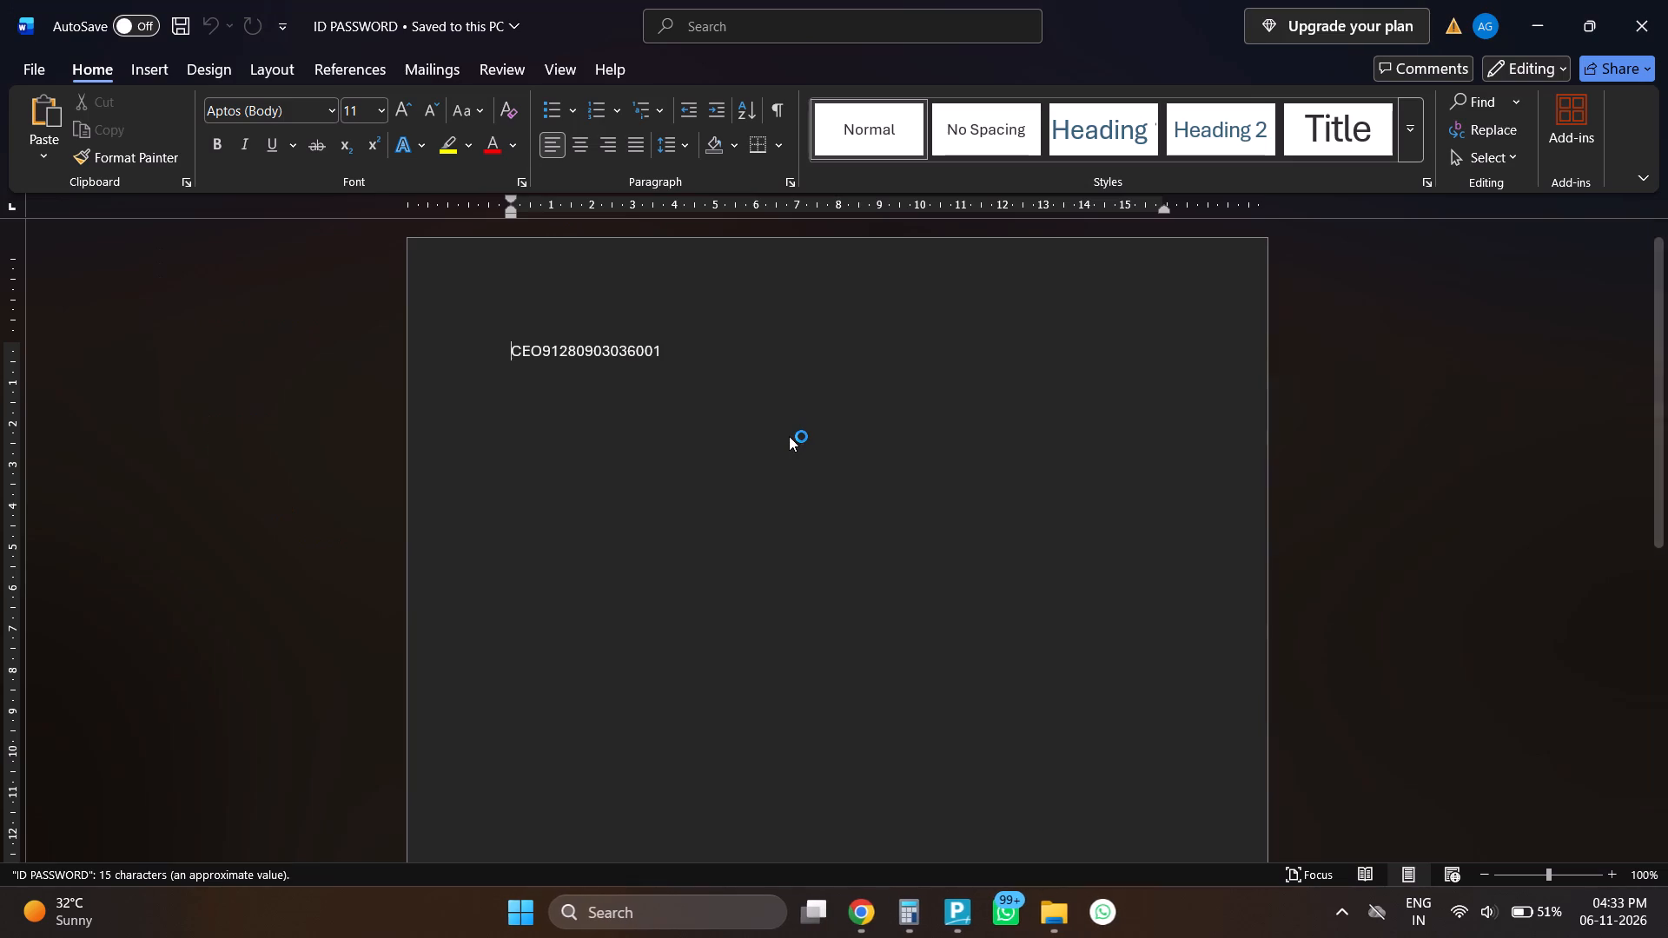
Copy the CEO login ID from the ID PASSWORD document.
double_click(563, 357)
key("ctrl+c")
key("ctrl+c")
key("ctrl+c")
key("ctrl+c")
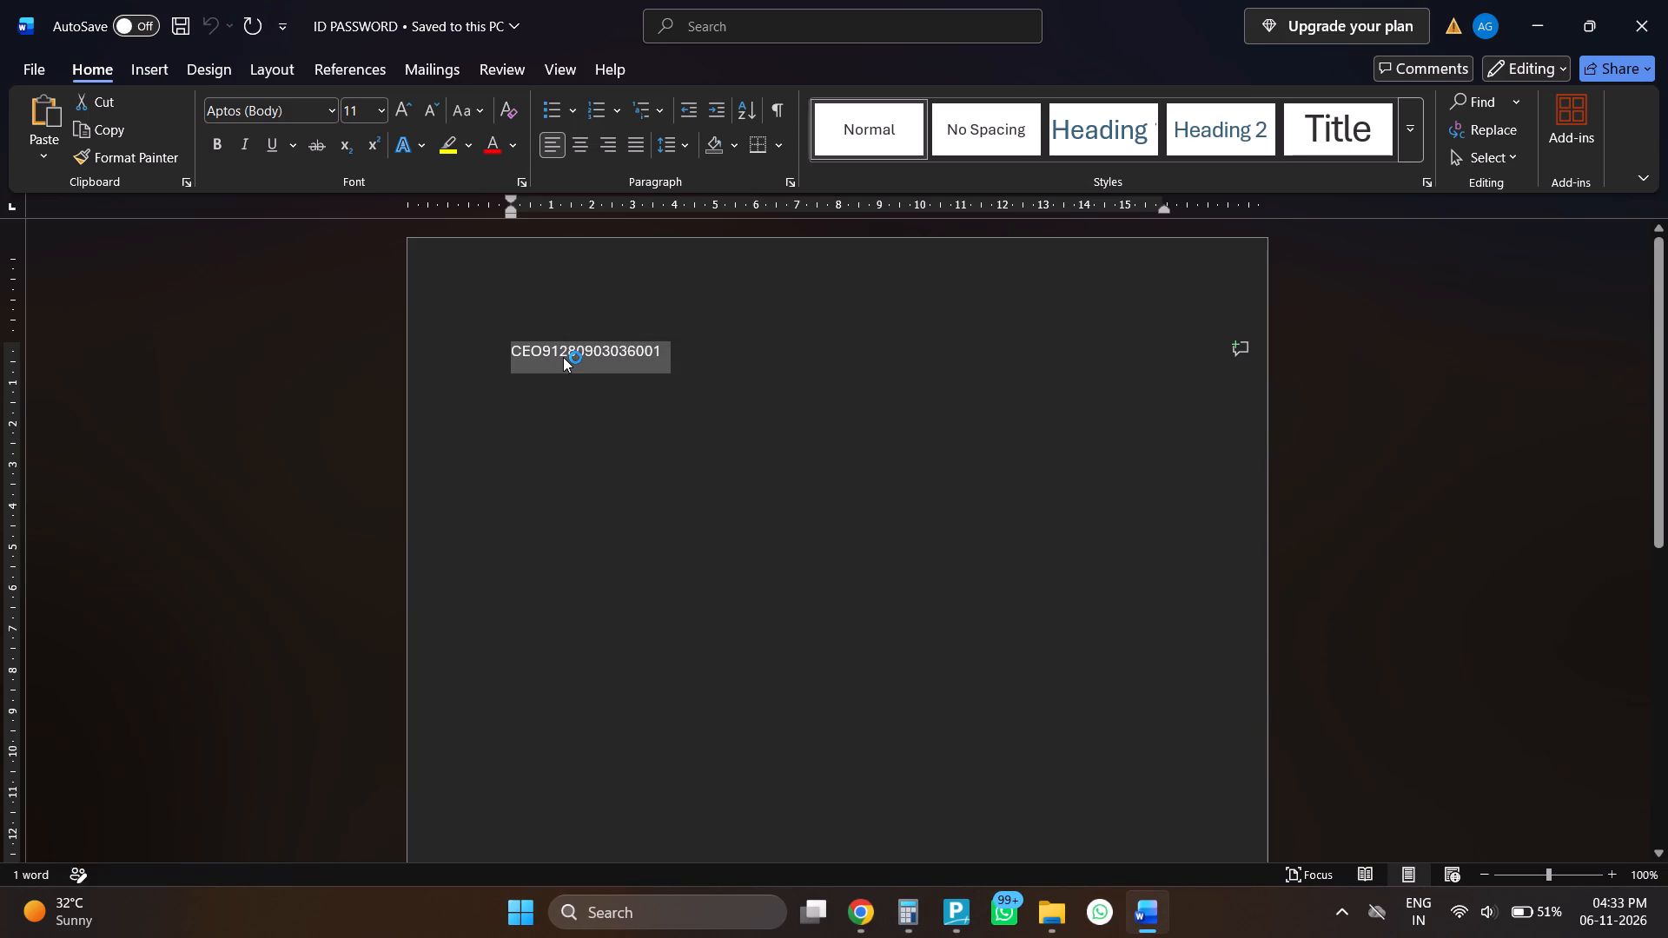
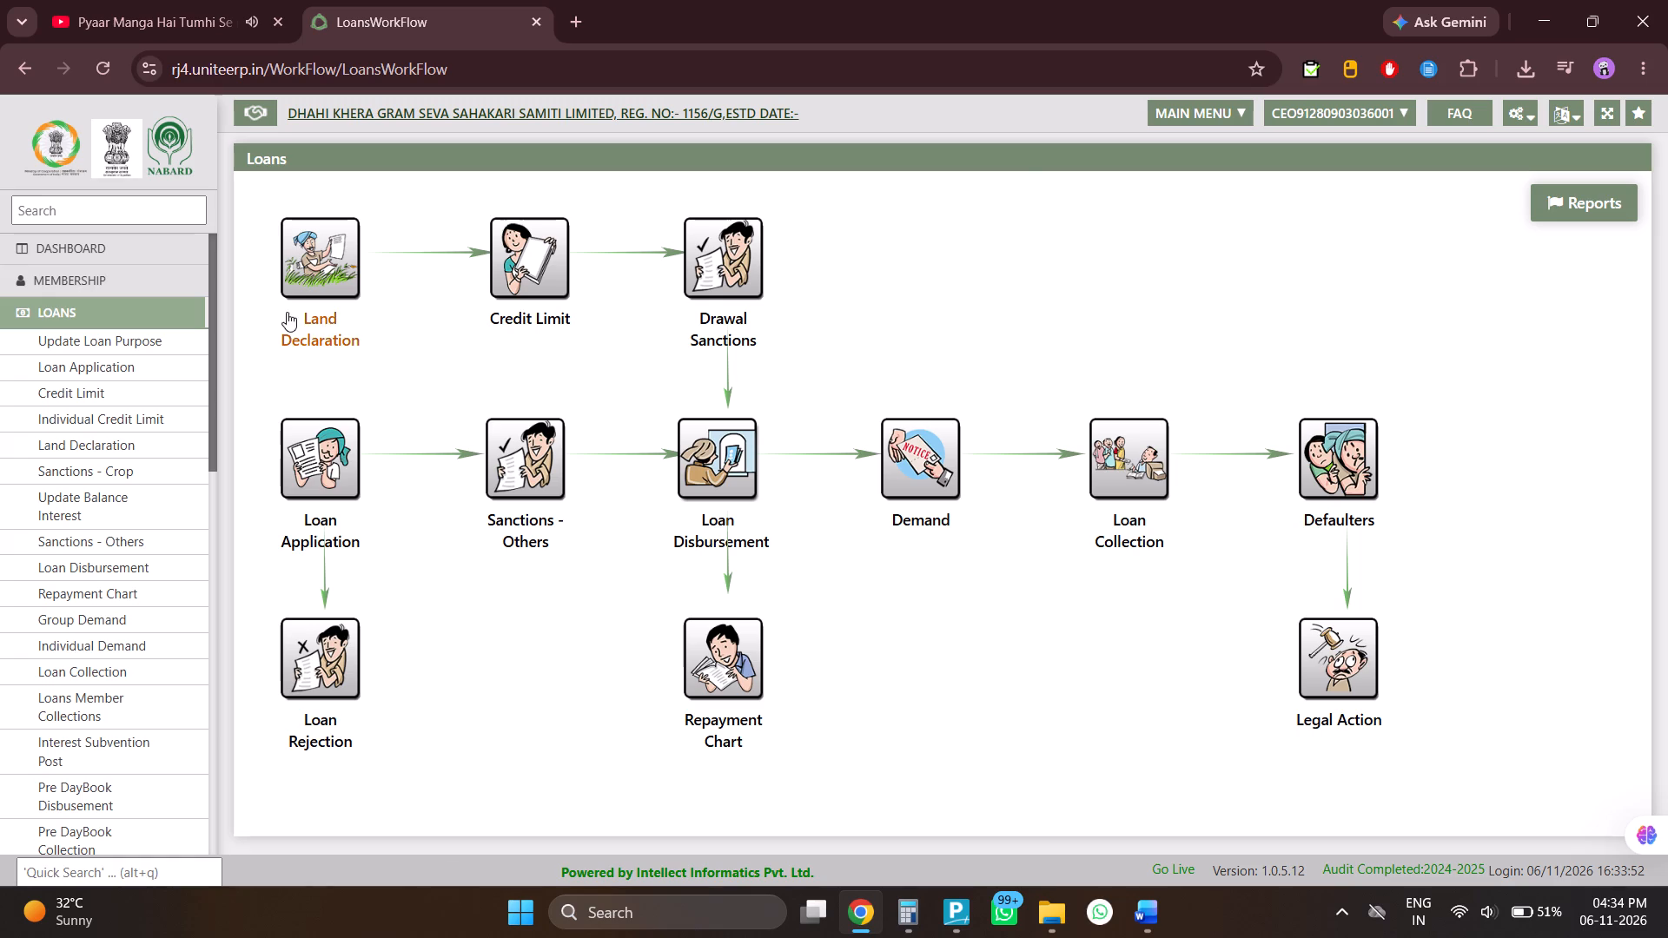
Open the NPA Details report from the Loans module's reports for Dhahi Khera Gram Seva Sahakari Samiti.
left_click(1594, 206)
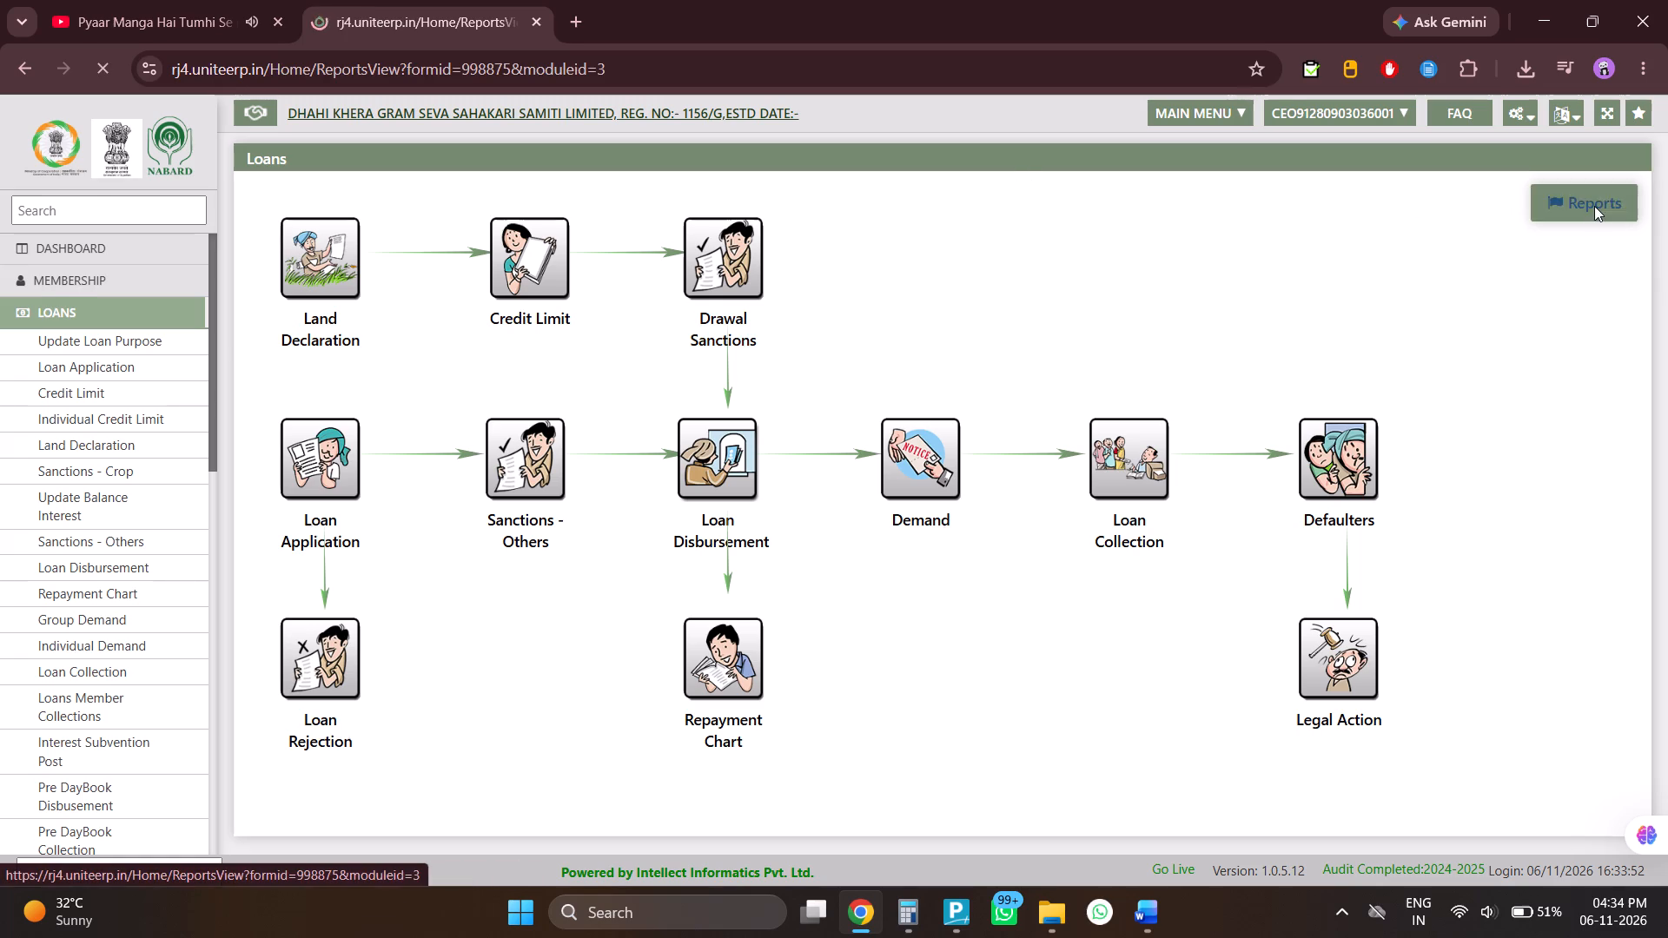
left_click(1218, 550)
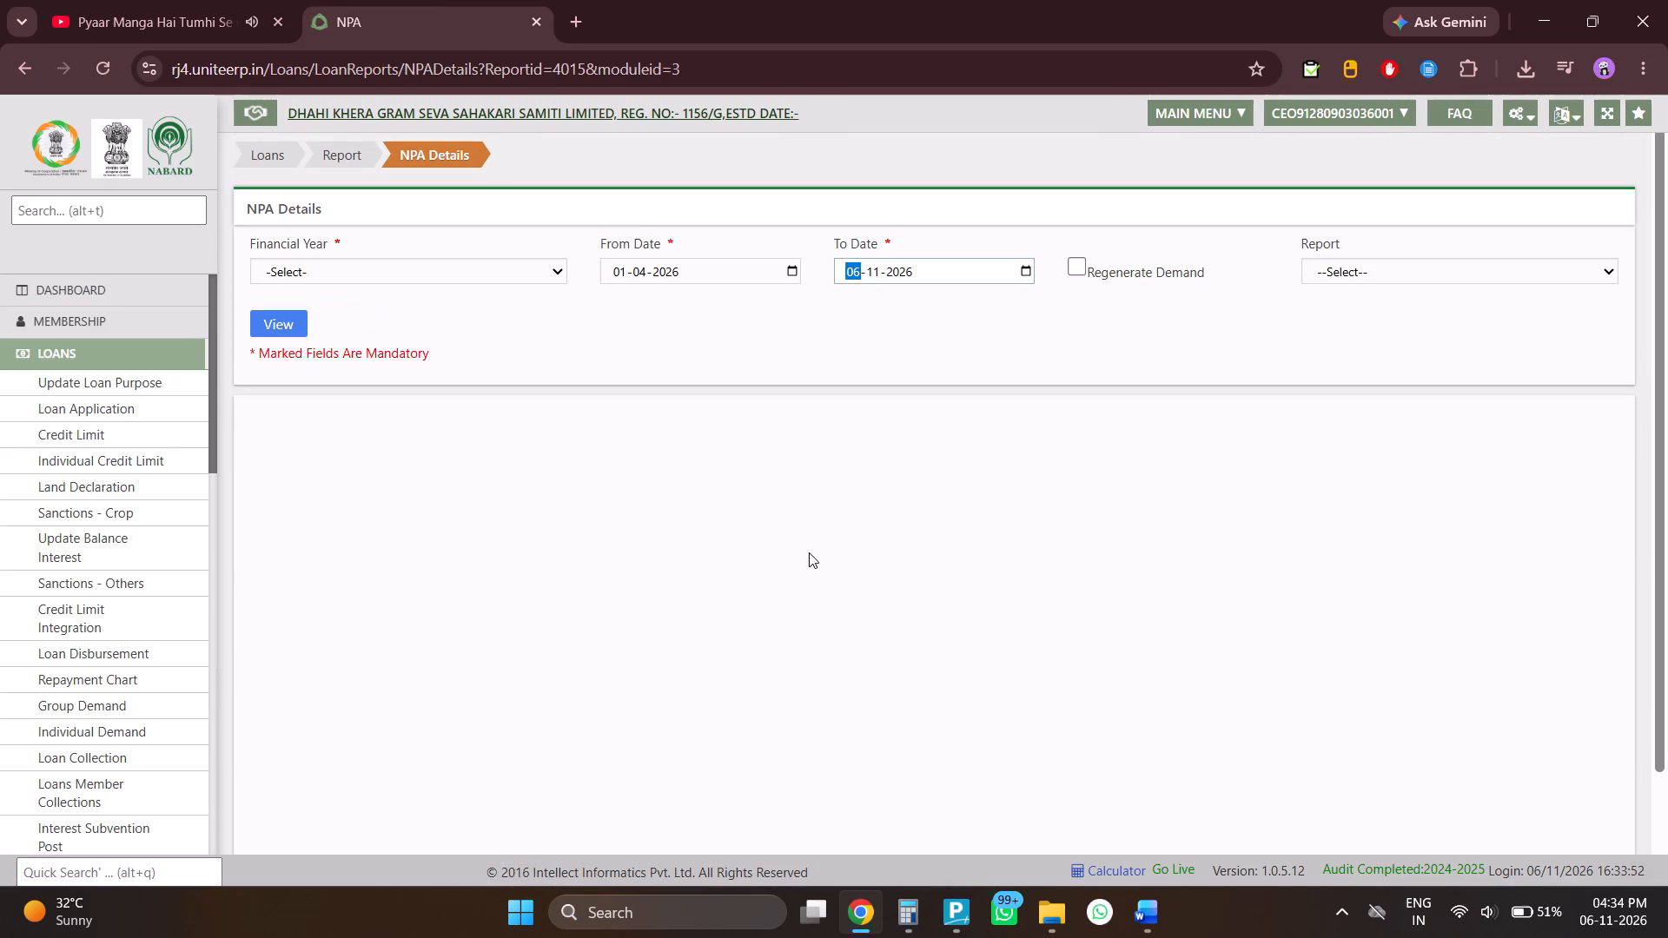
Switch to TallyPrime, close the Morpa Gss 25-26 trial balance and quit the program.
key("alt+Tab")
key("alt+Tab")
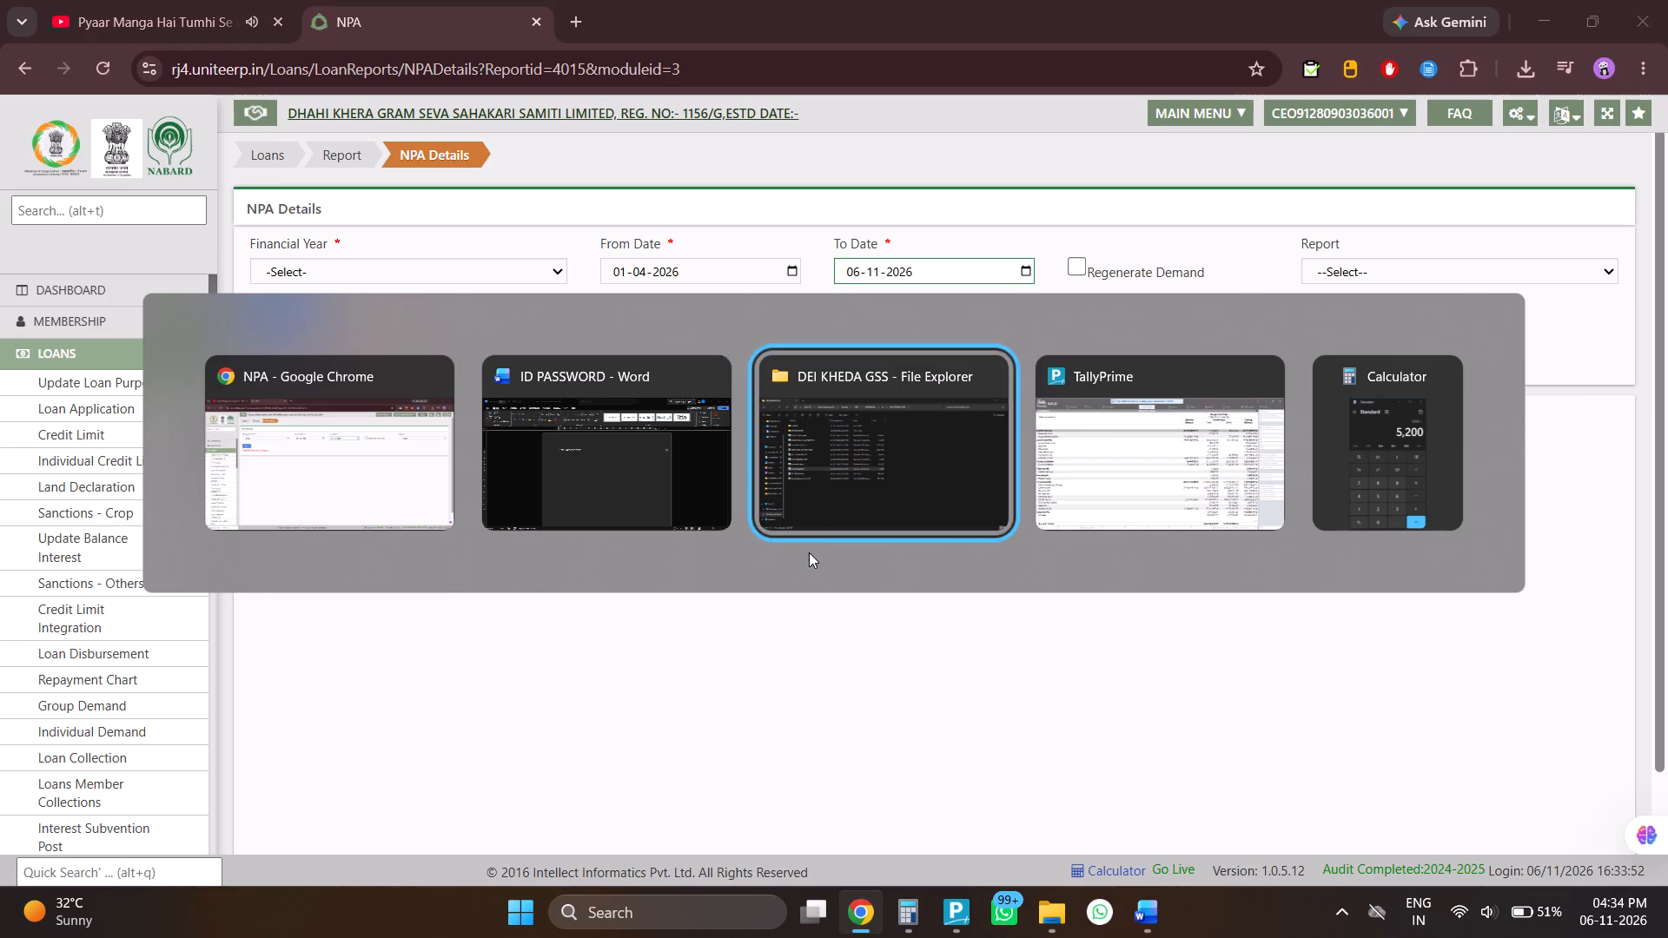
key("alt+Tab")
key("ctrl+F4")
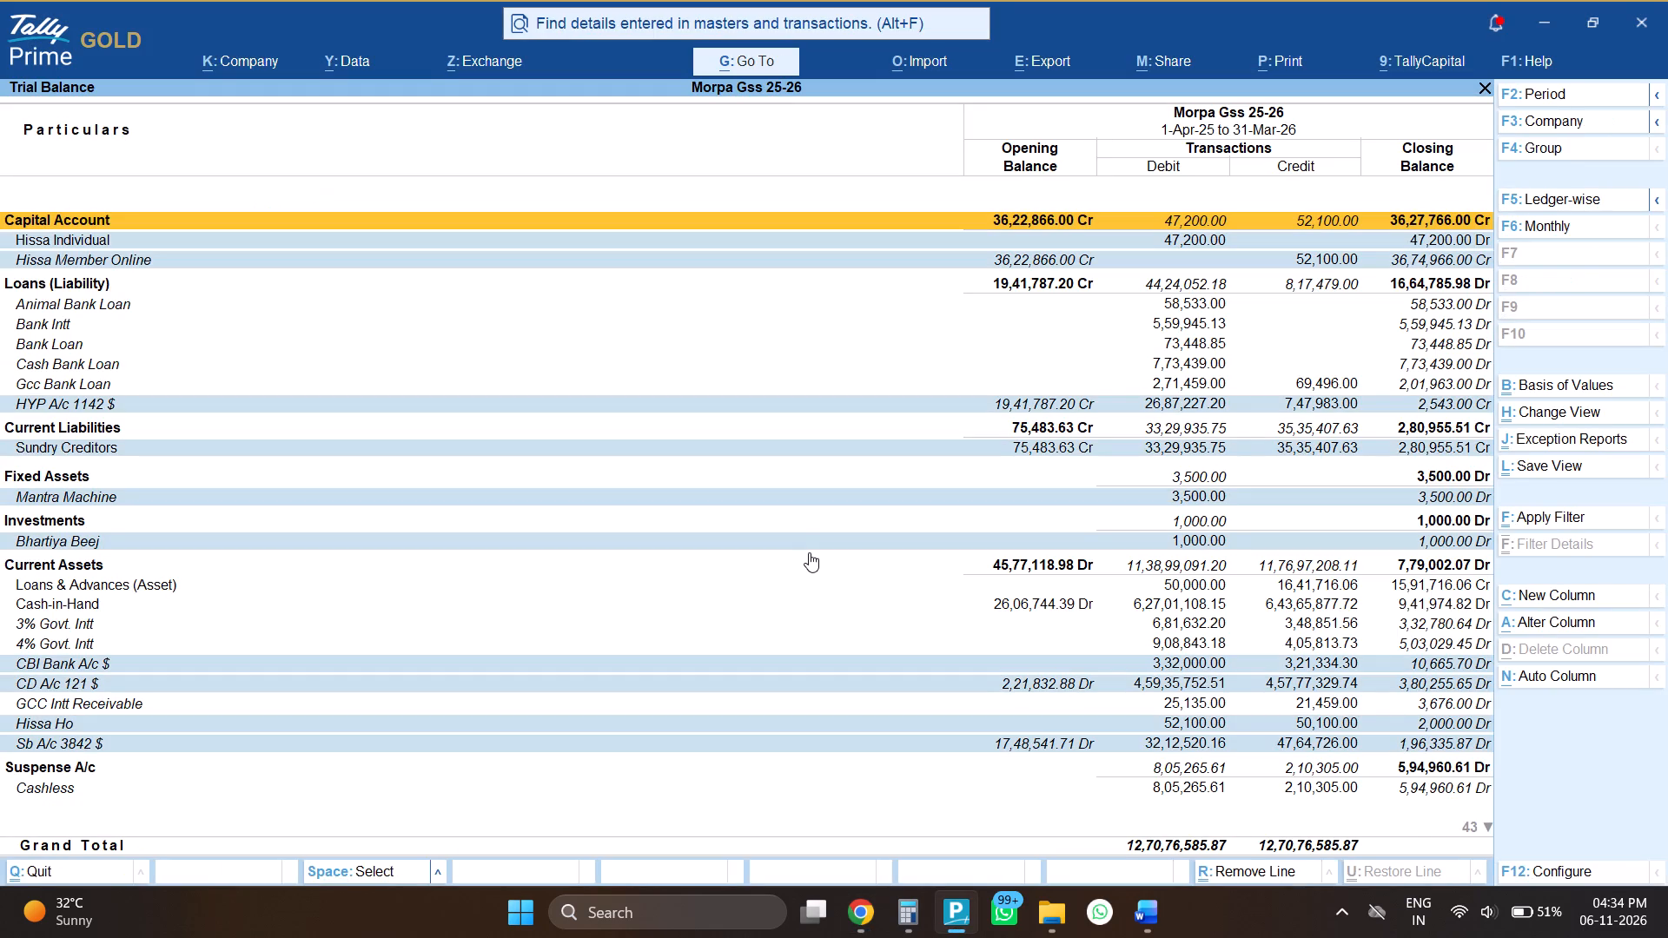
key("Escape")
key("Escape")
key("Escape")
key("Escape")
key("Escape")
key("Escape")
key("Escape")
key("Escape")
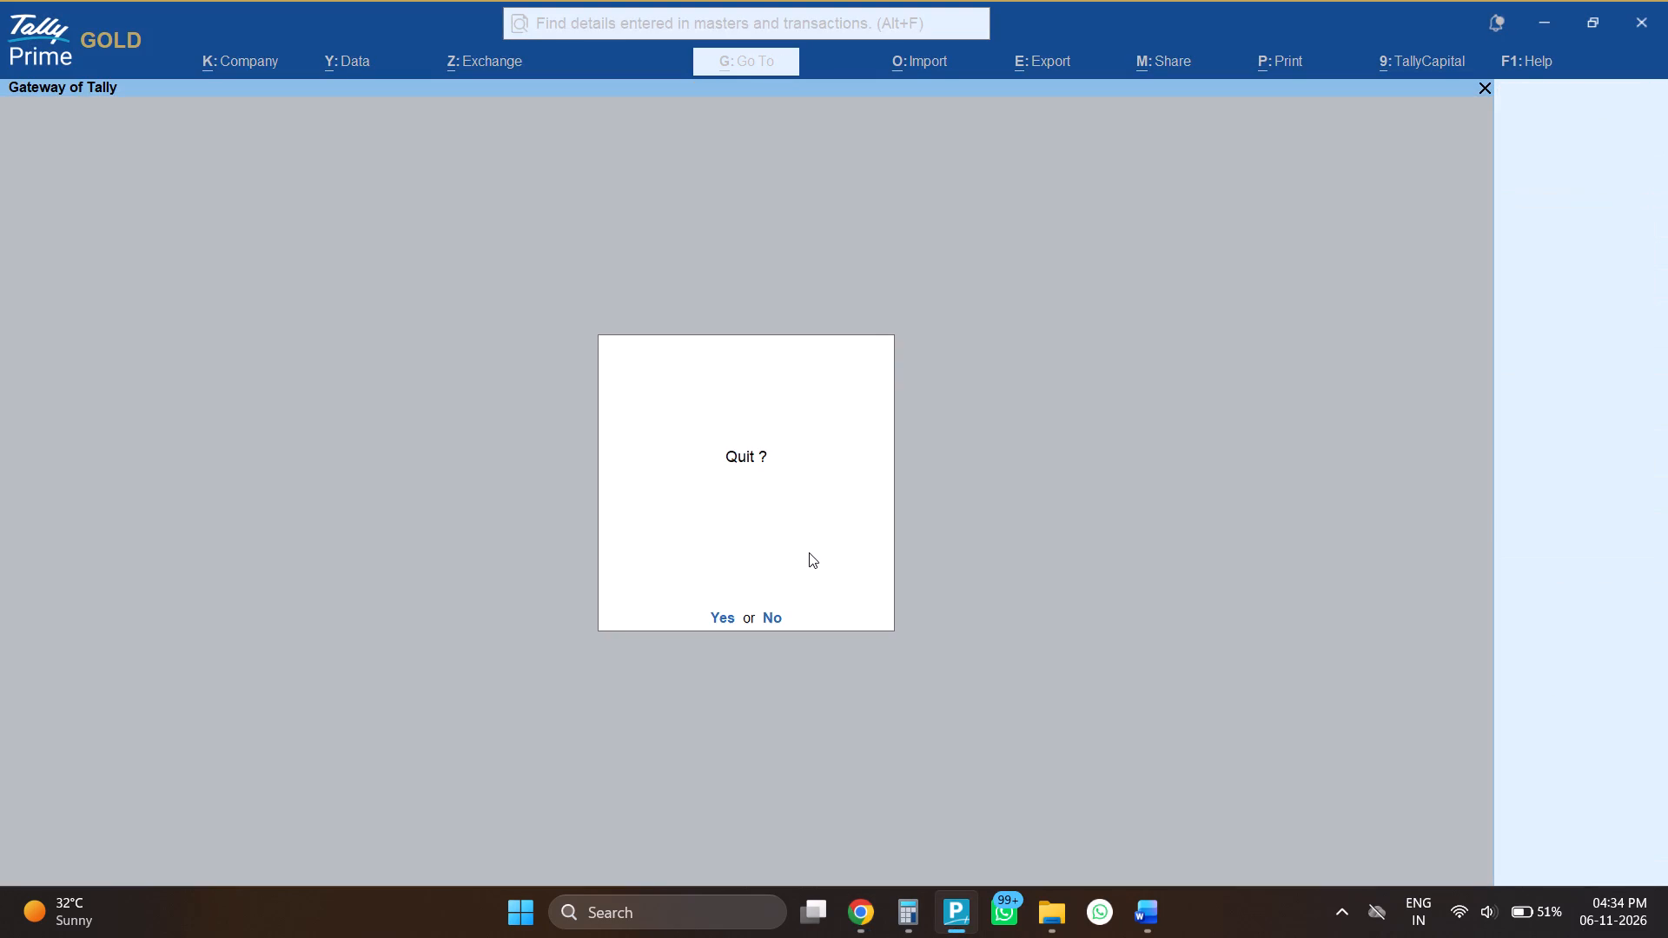
key("Return")
Switch to the DEI KHEDA GSS folder in File Explorer.
key("alt+Tab")
key("alt+Tab")
key("alt+Tab")
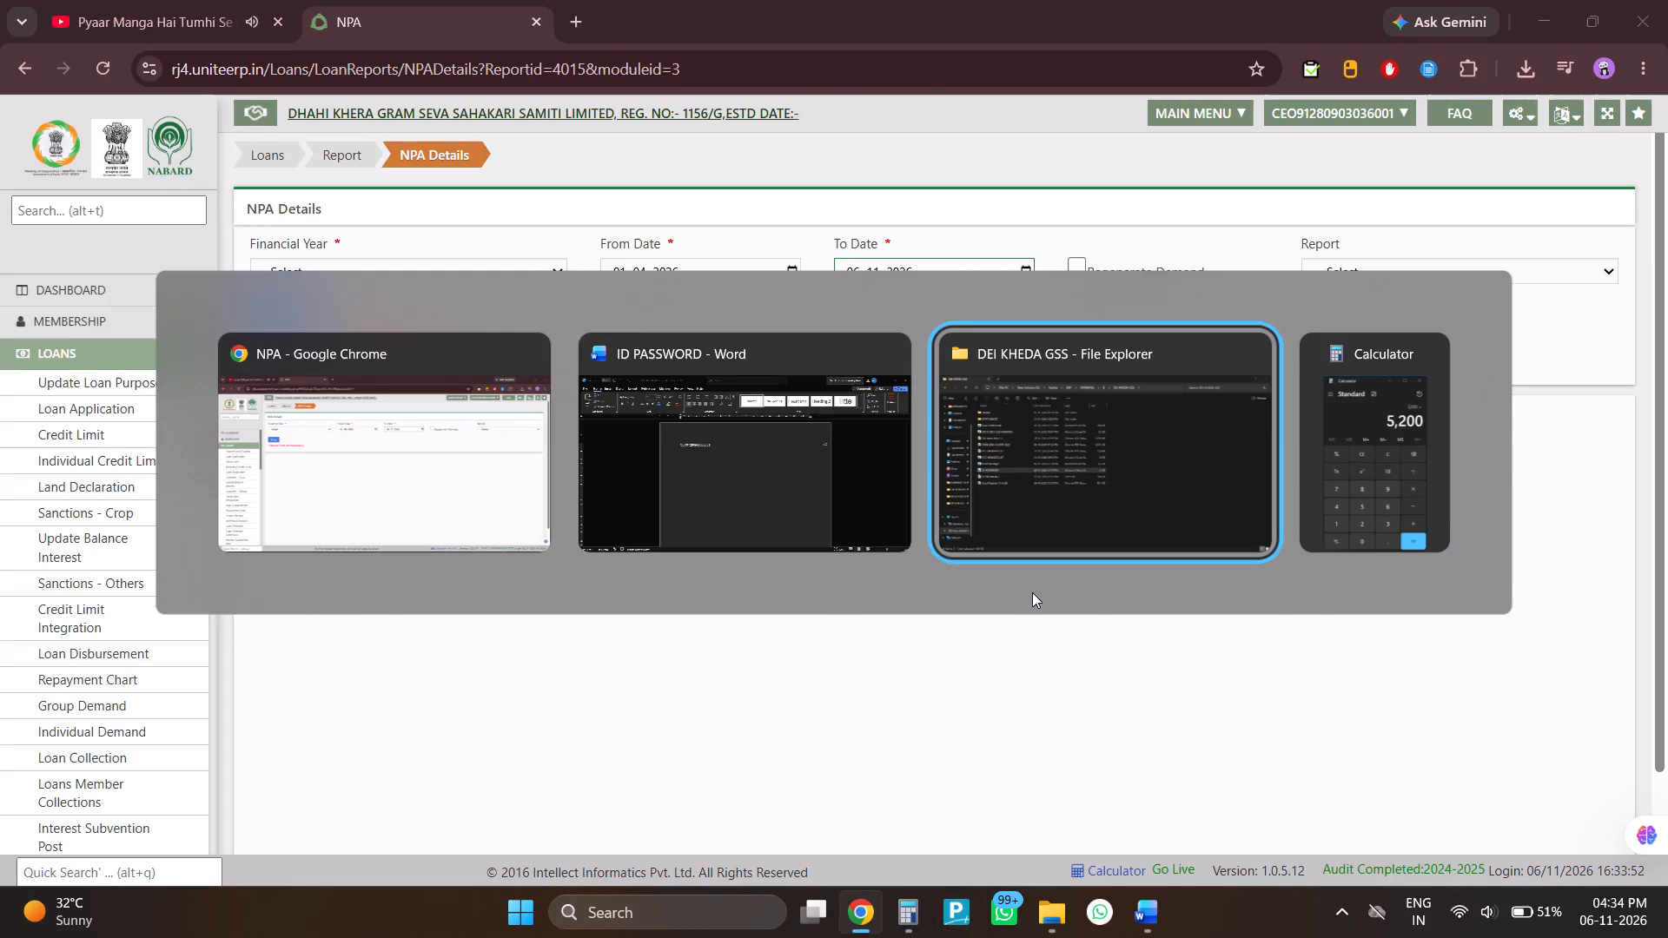
Switch to the ID PASSWORD document in Word and close it.
key("alt+Left")
left_click(1667, 0)
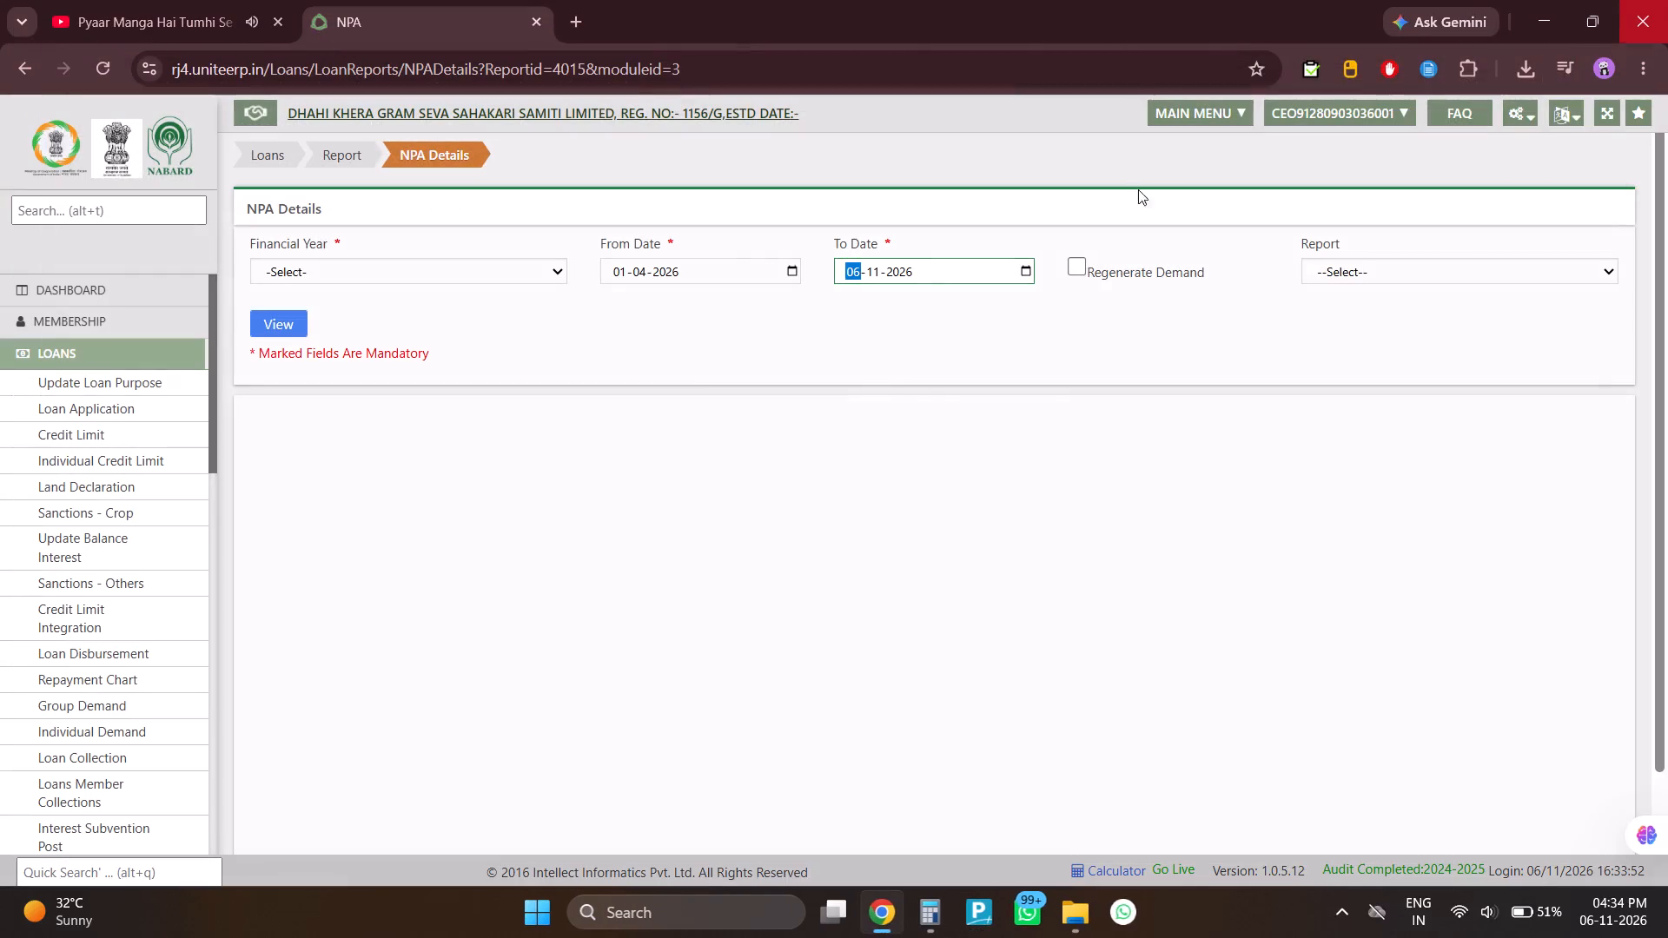
Generate the NPA Details report for financial year 2025-2026 with Regenerate Demand enabled and the Format1 report layout.
left_click(411, 274)
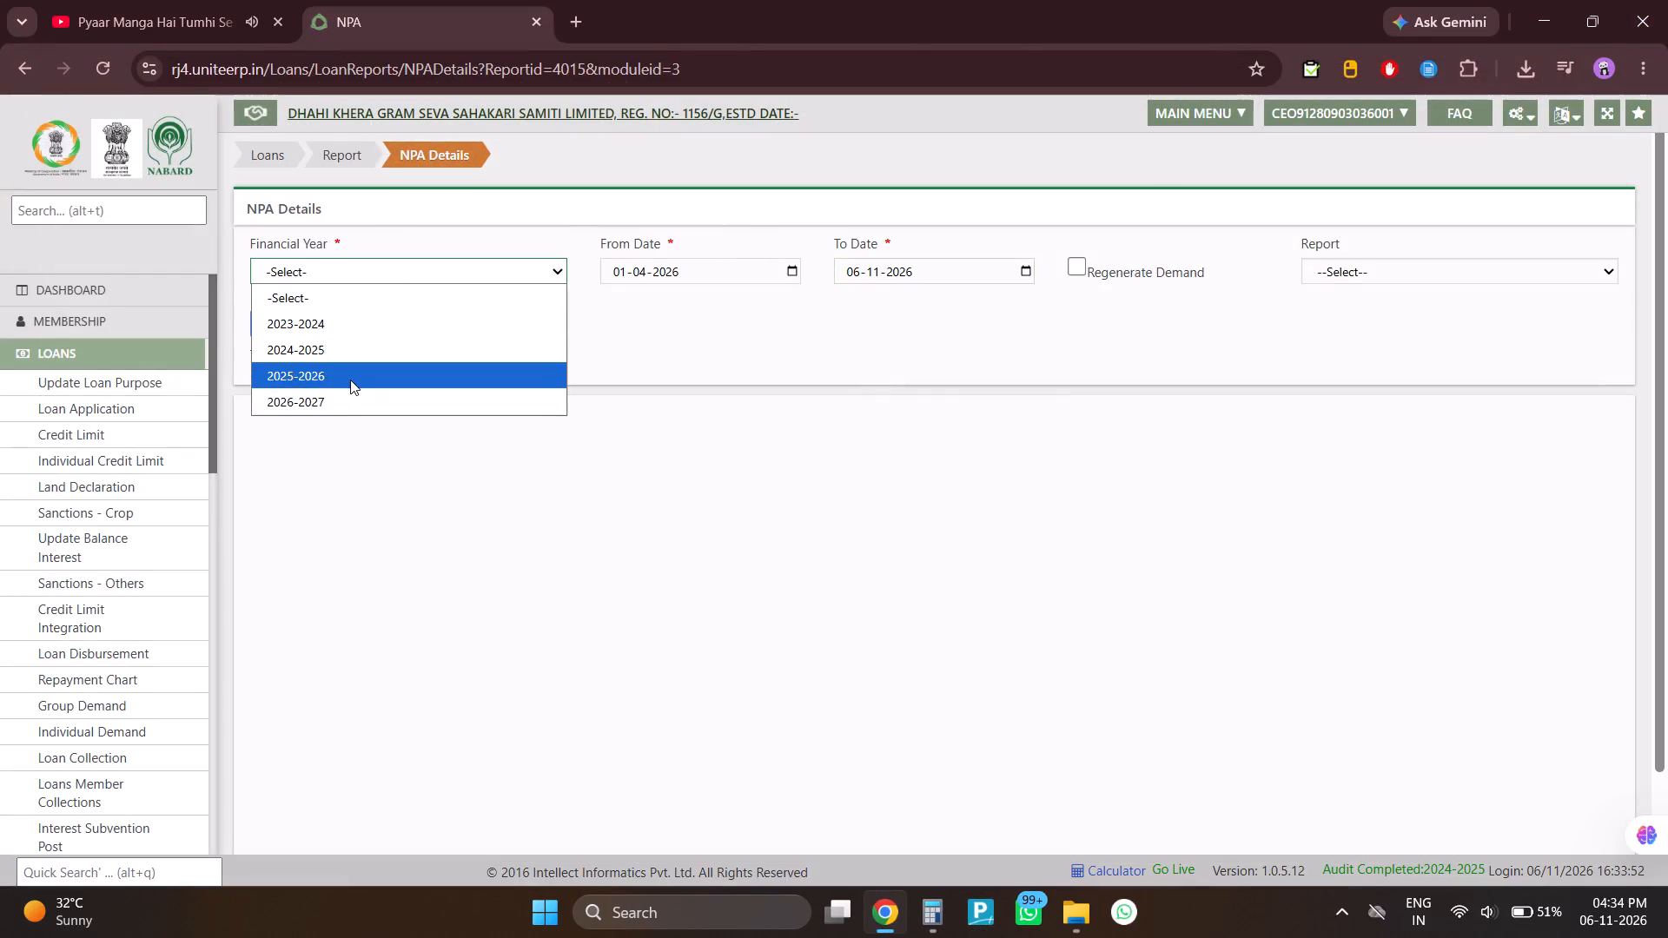
left_click(350, 380)
left_click(1069, 269)
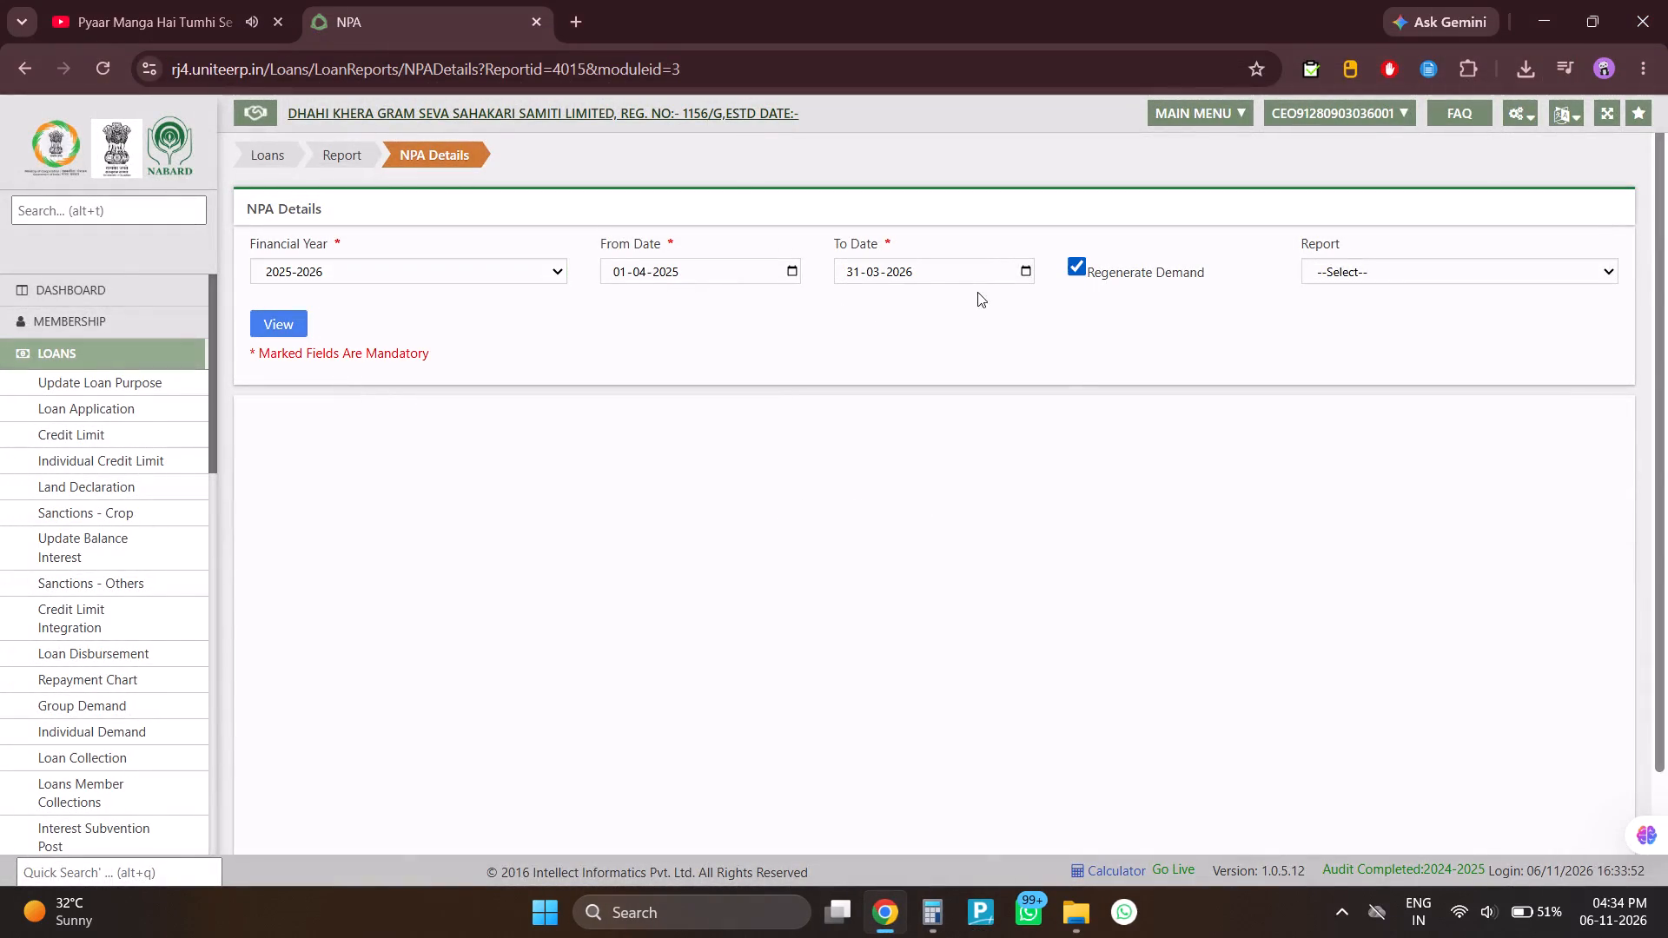
left_click(1373, 264)
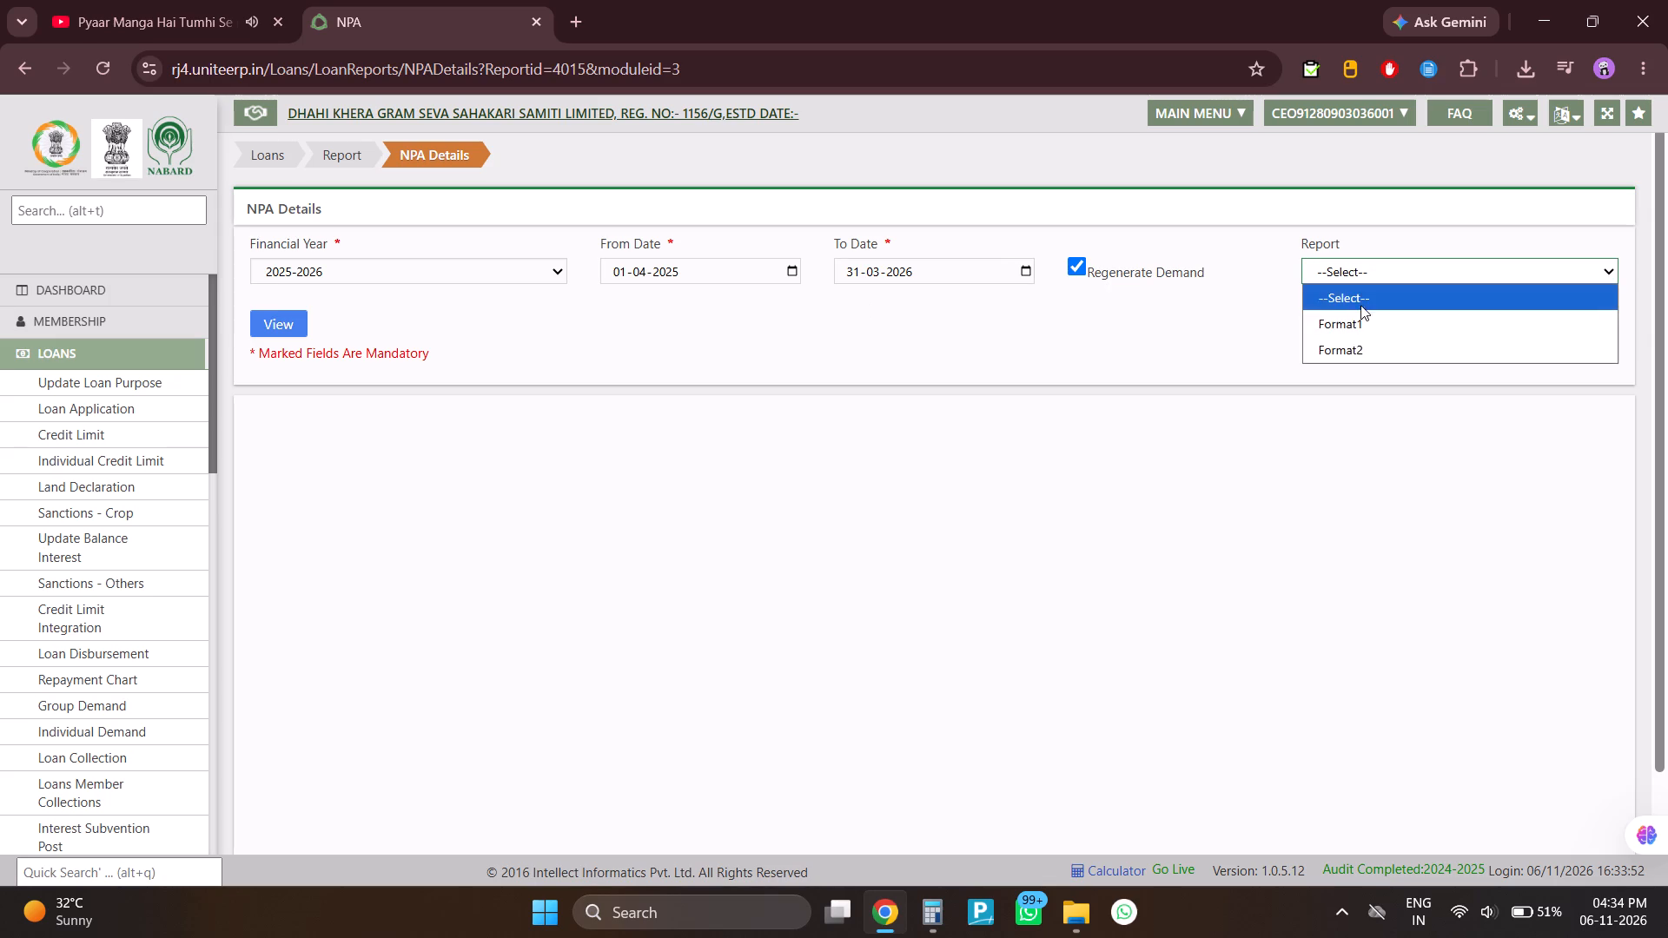
left_click(1360, 309)
left_click(267, 314)
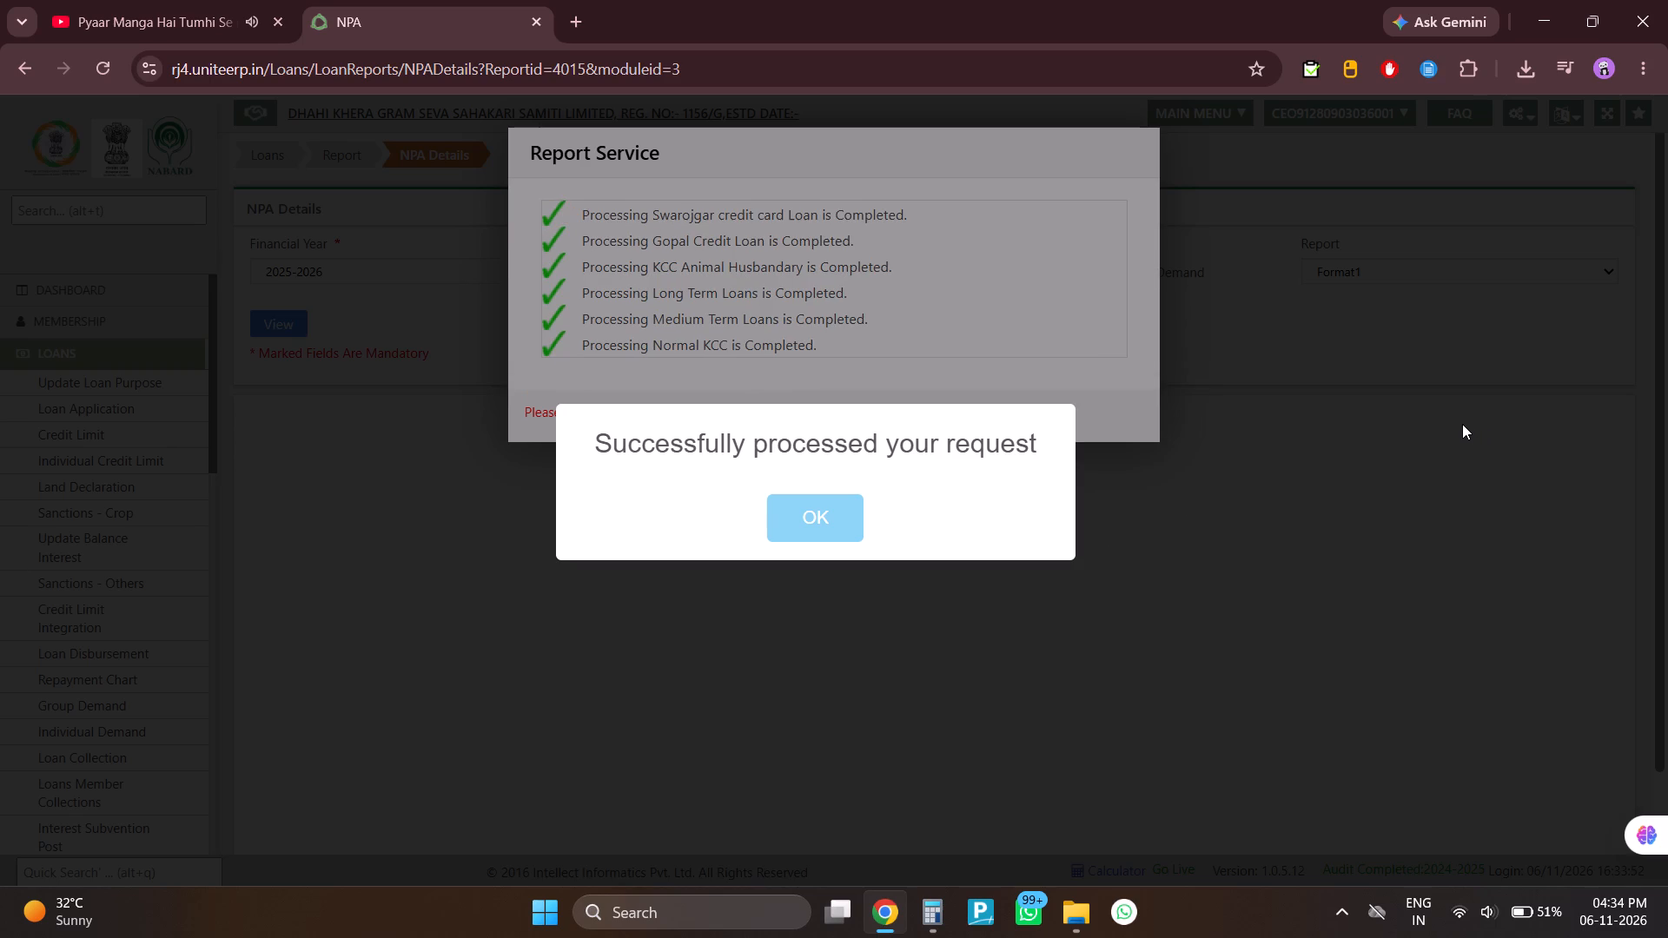
left_click(840, 508)
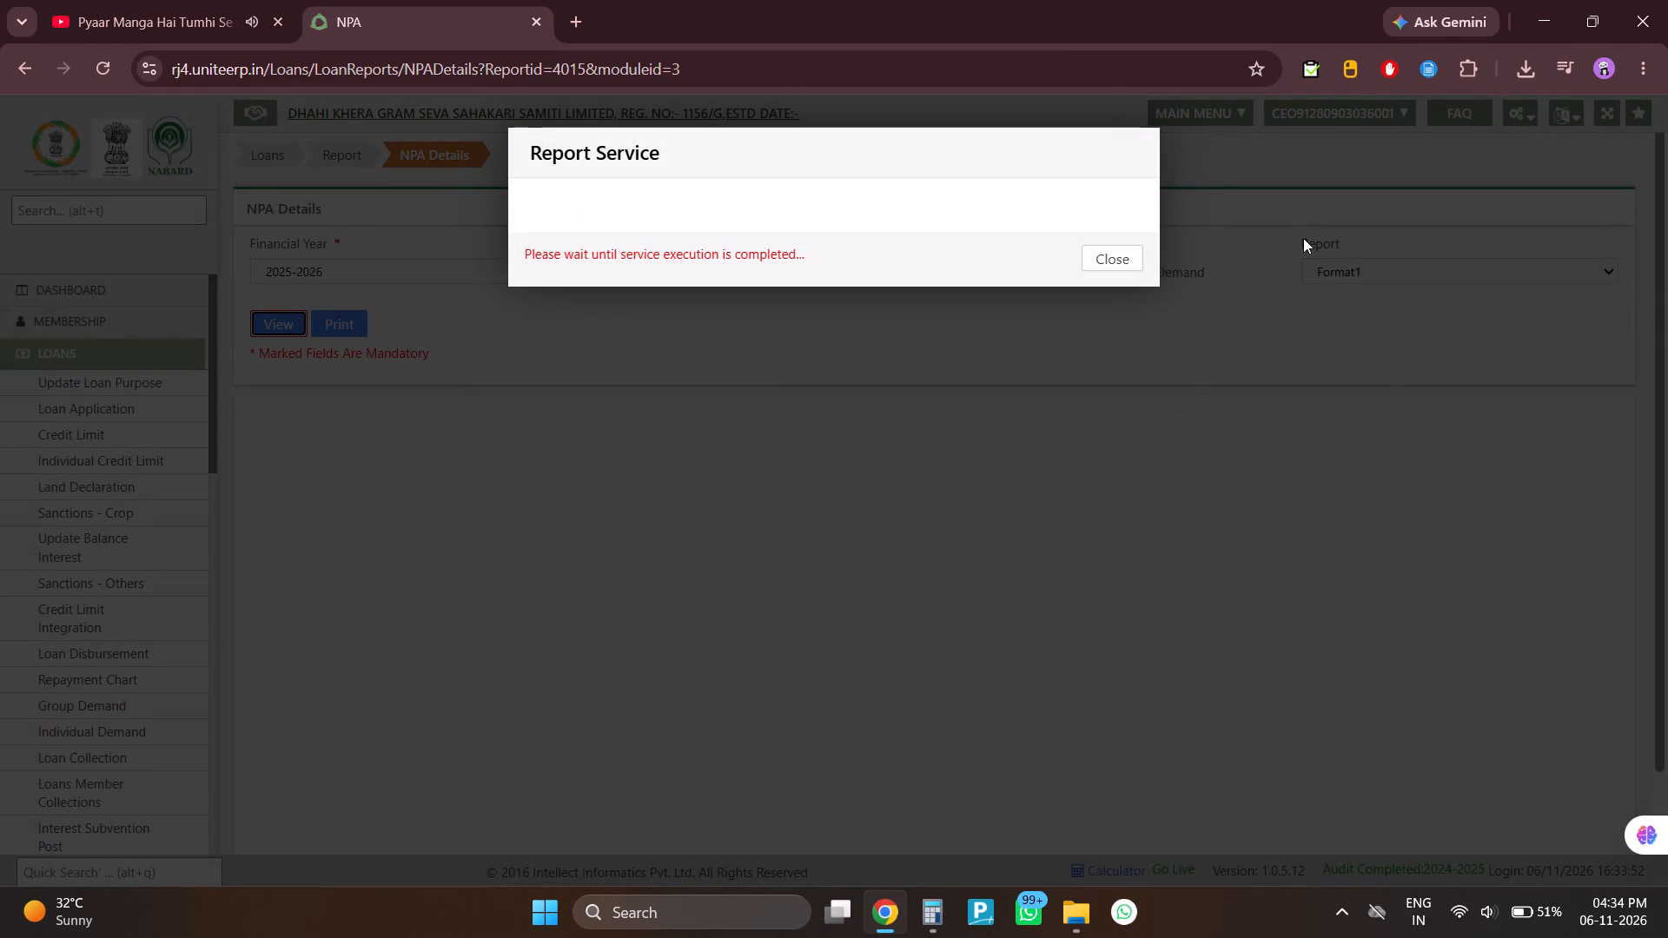
left_click(1118, 257)
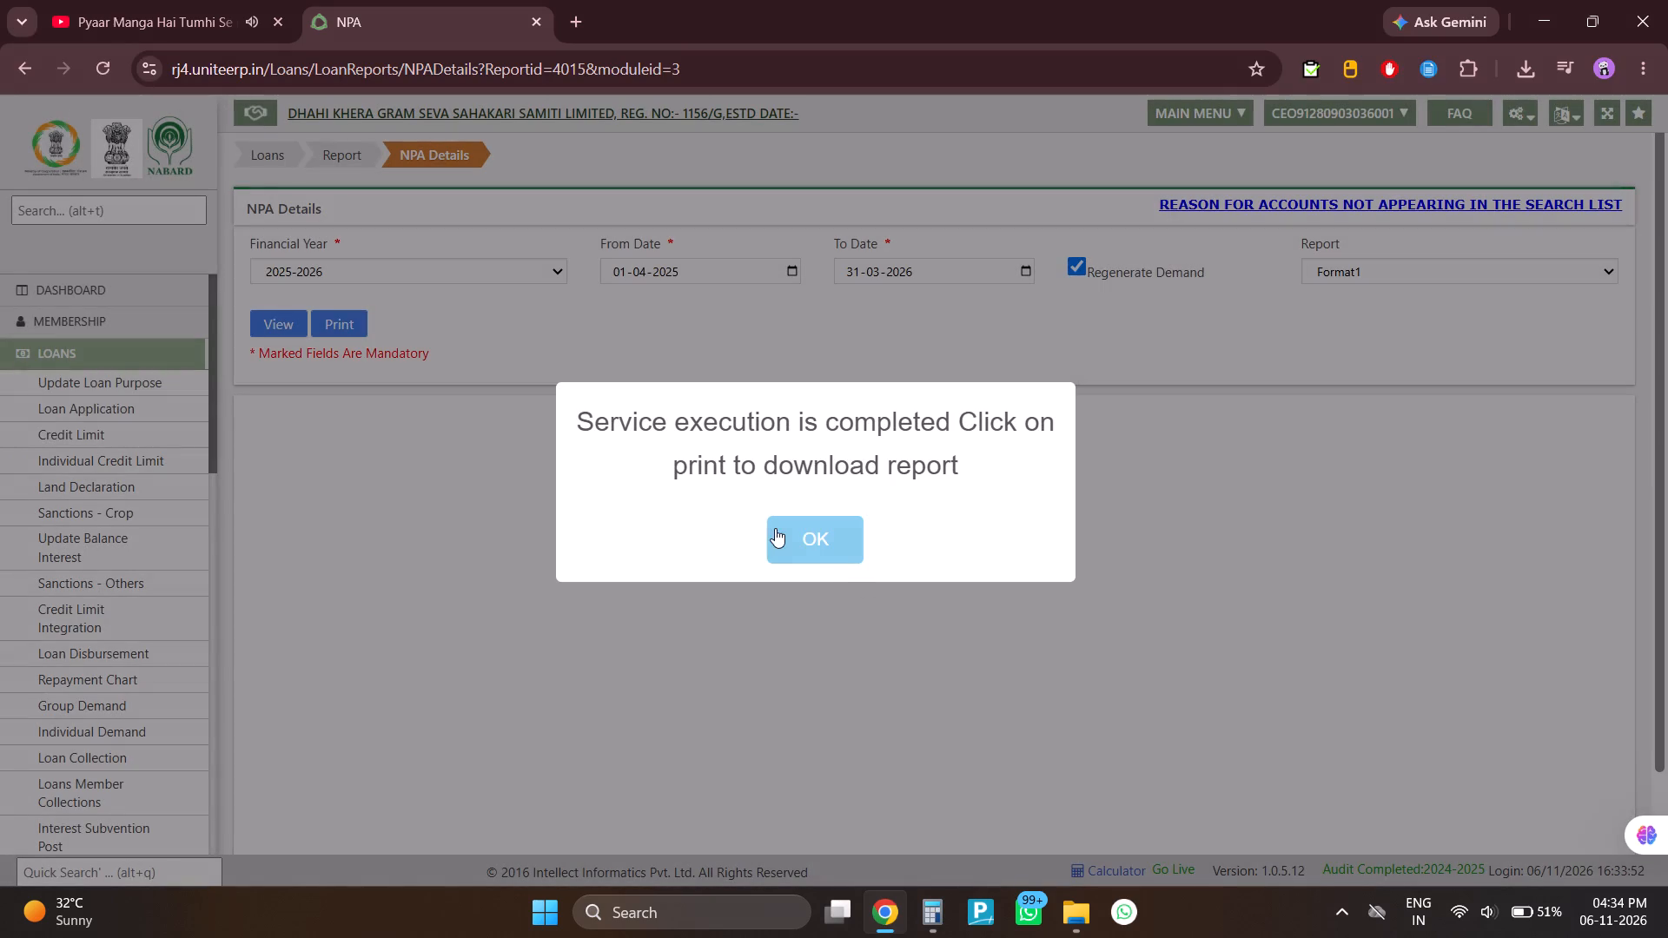
left_click(826, 558)
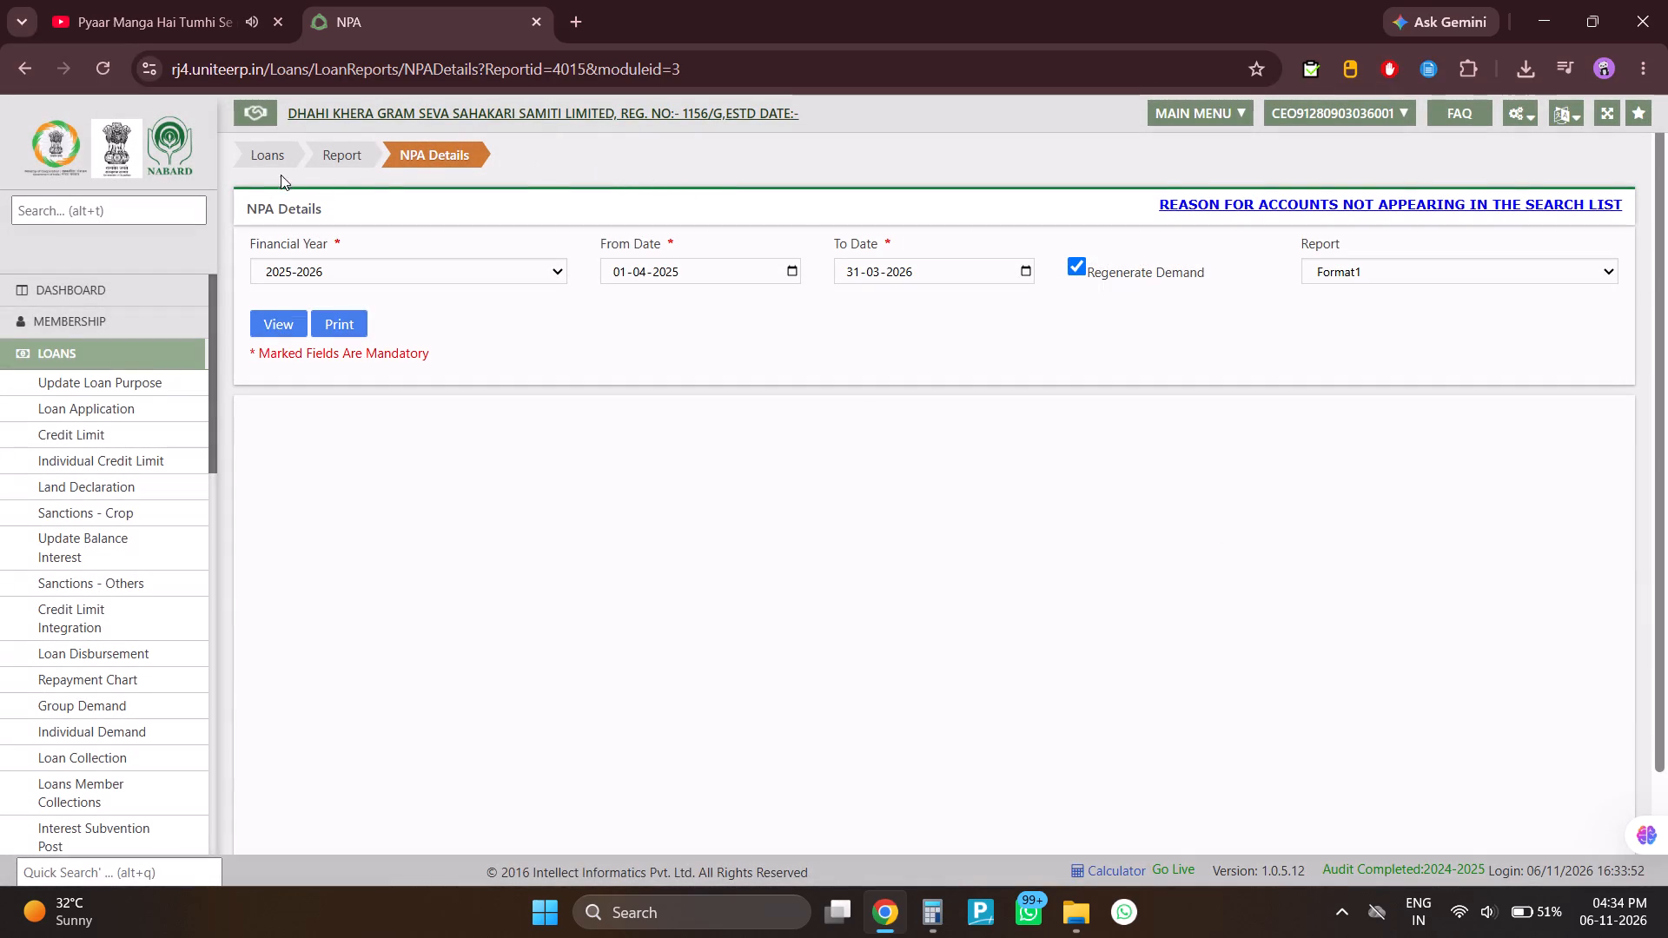
Reopen NPA Details from the Loans reports list and generate it again for 2025-2026 with Regenerate Demand and Format1.
left_click(334, 153)
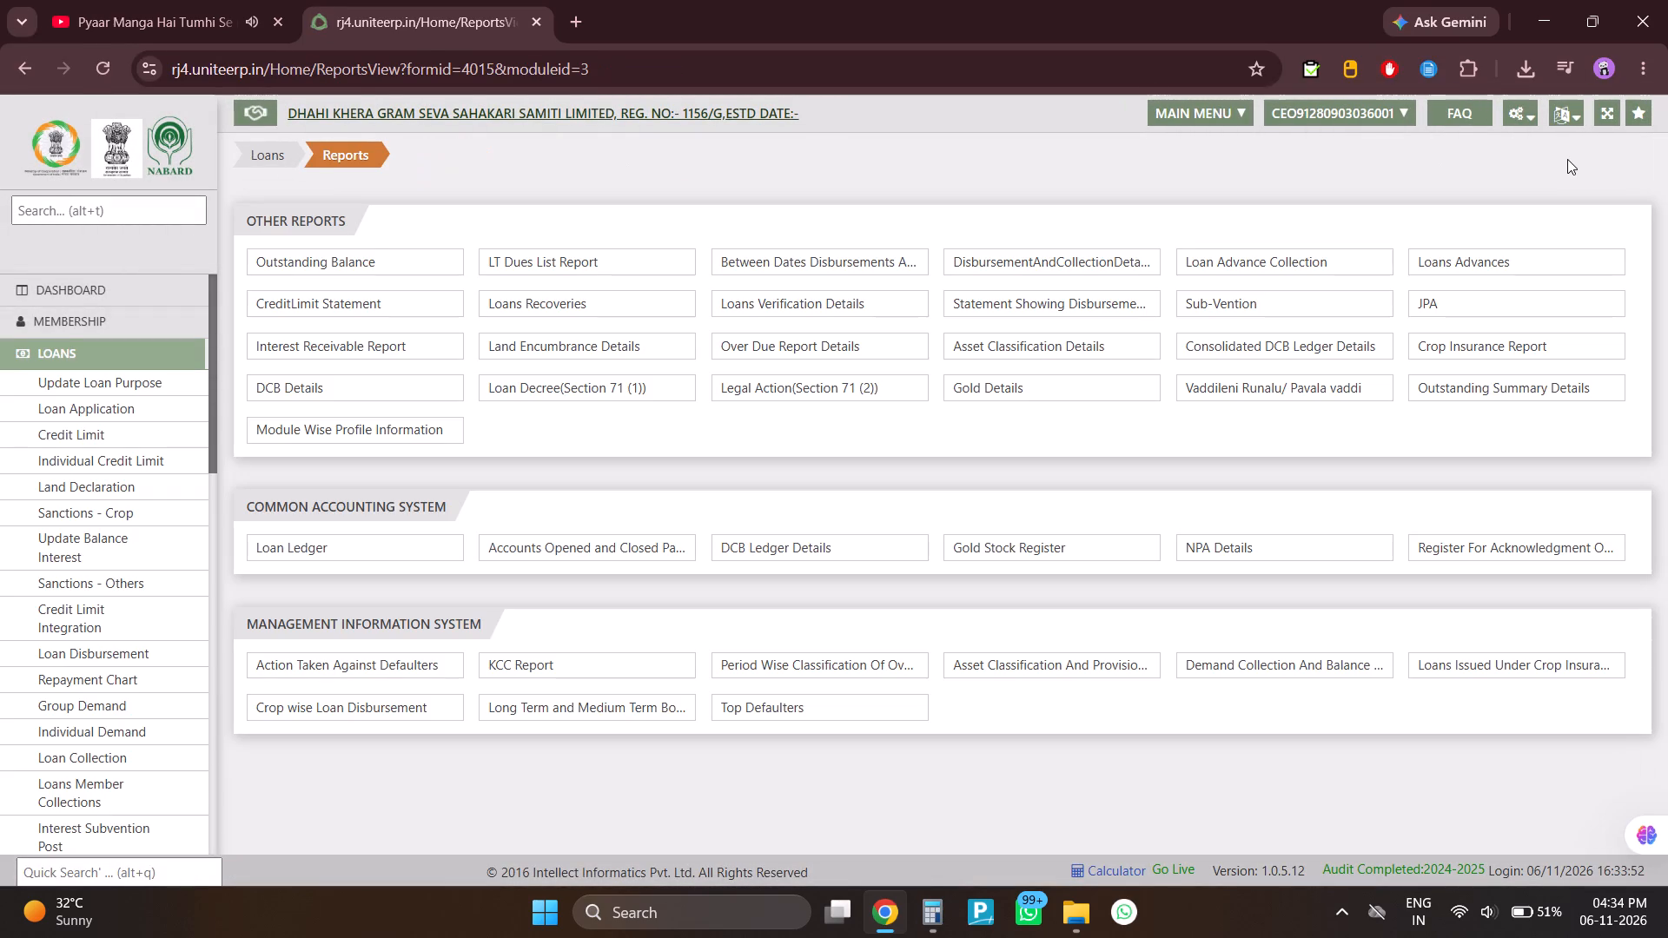
left_click(427, 0)
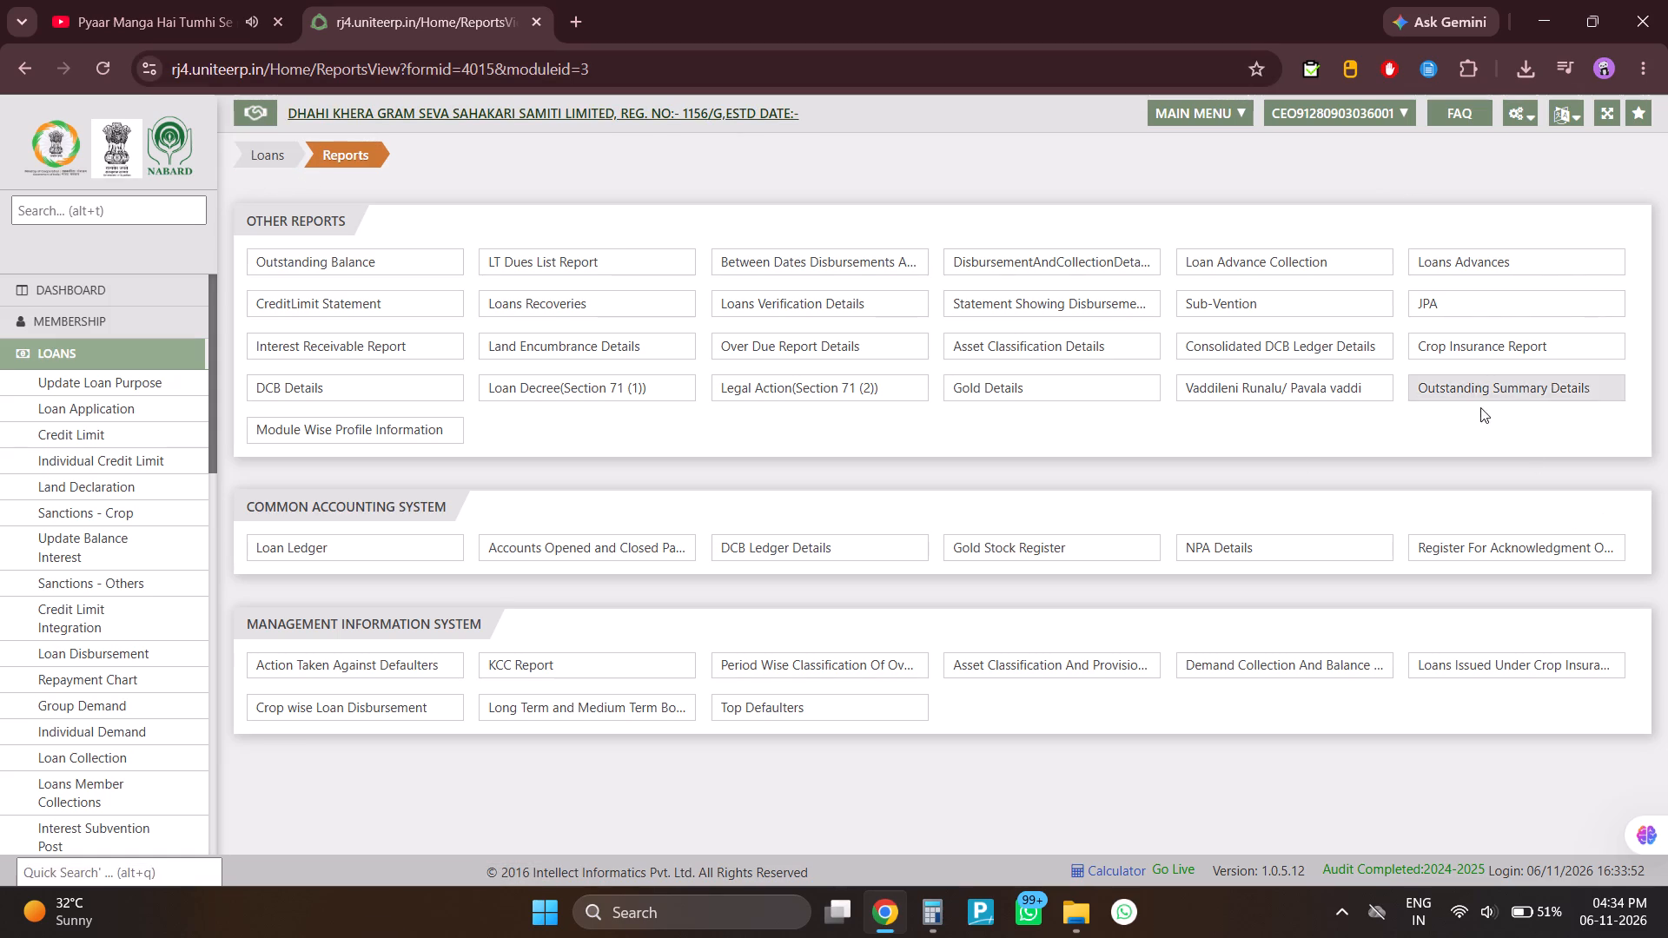
left_click(1334, 539)
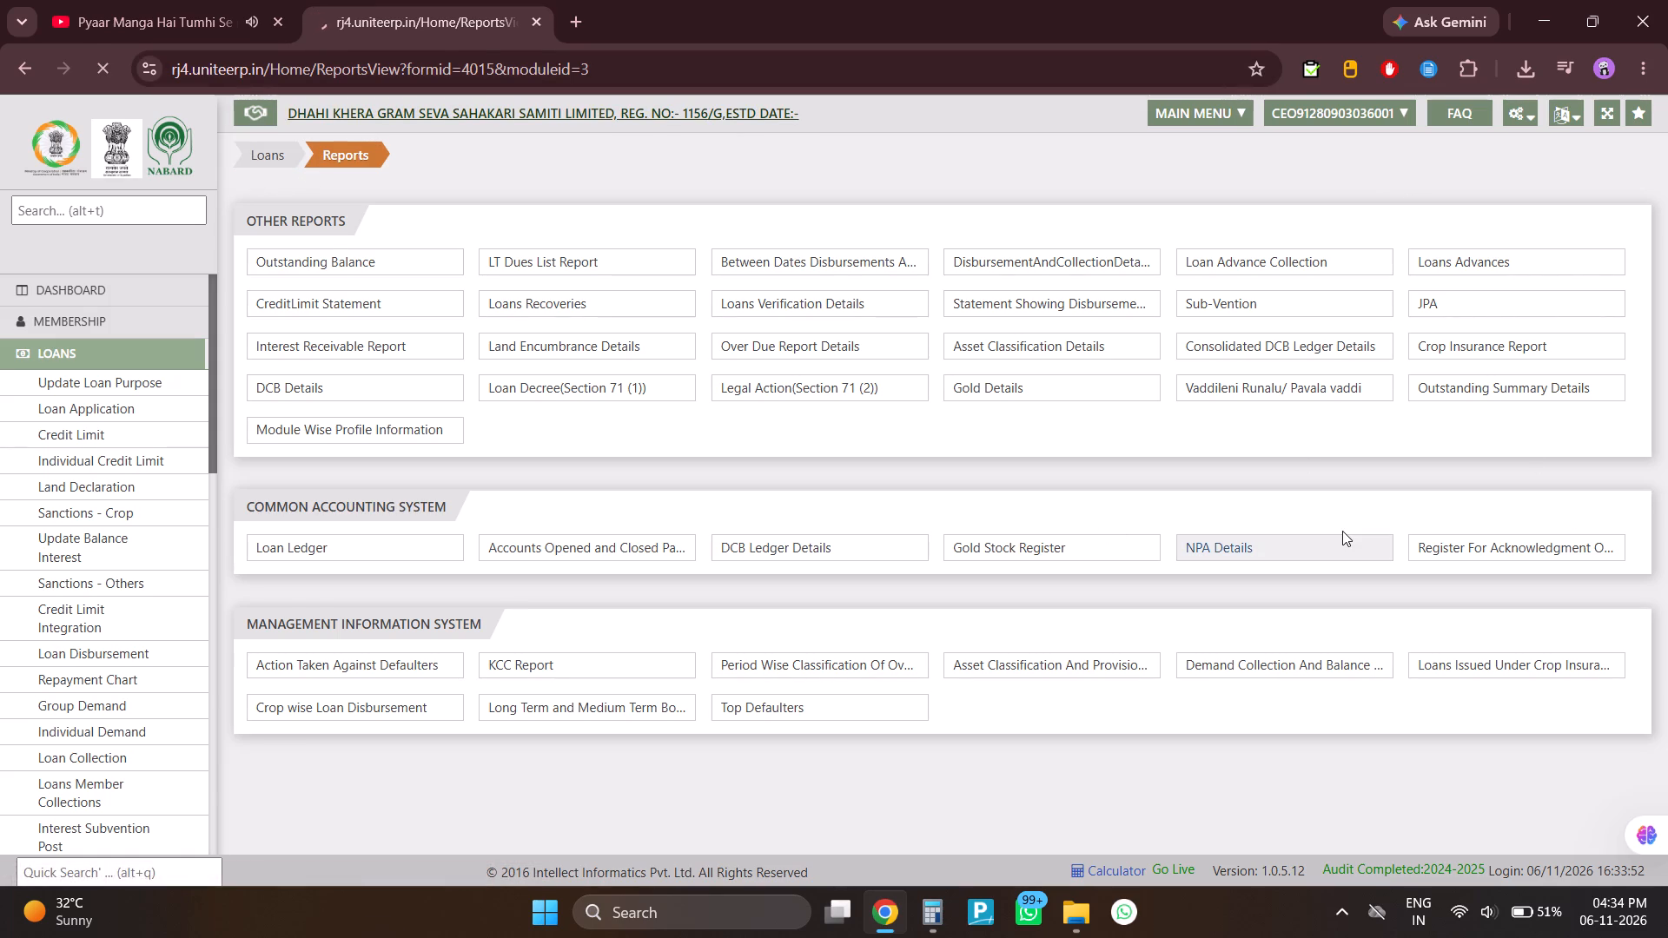
left_click(364, 274)
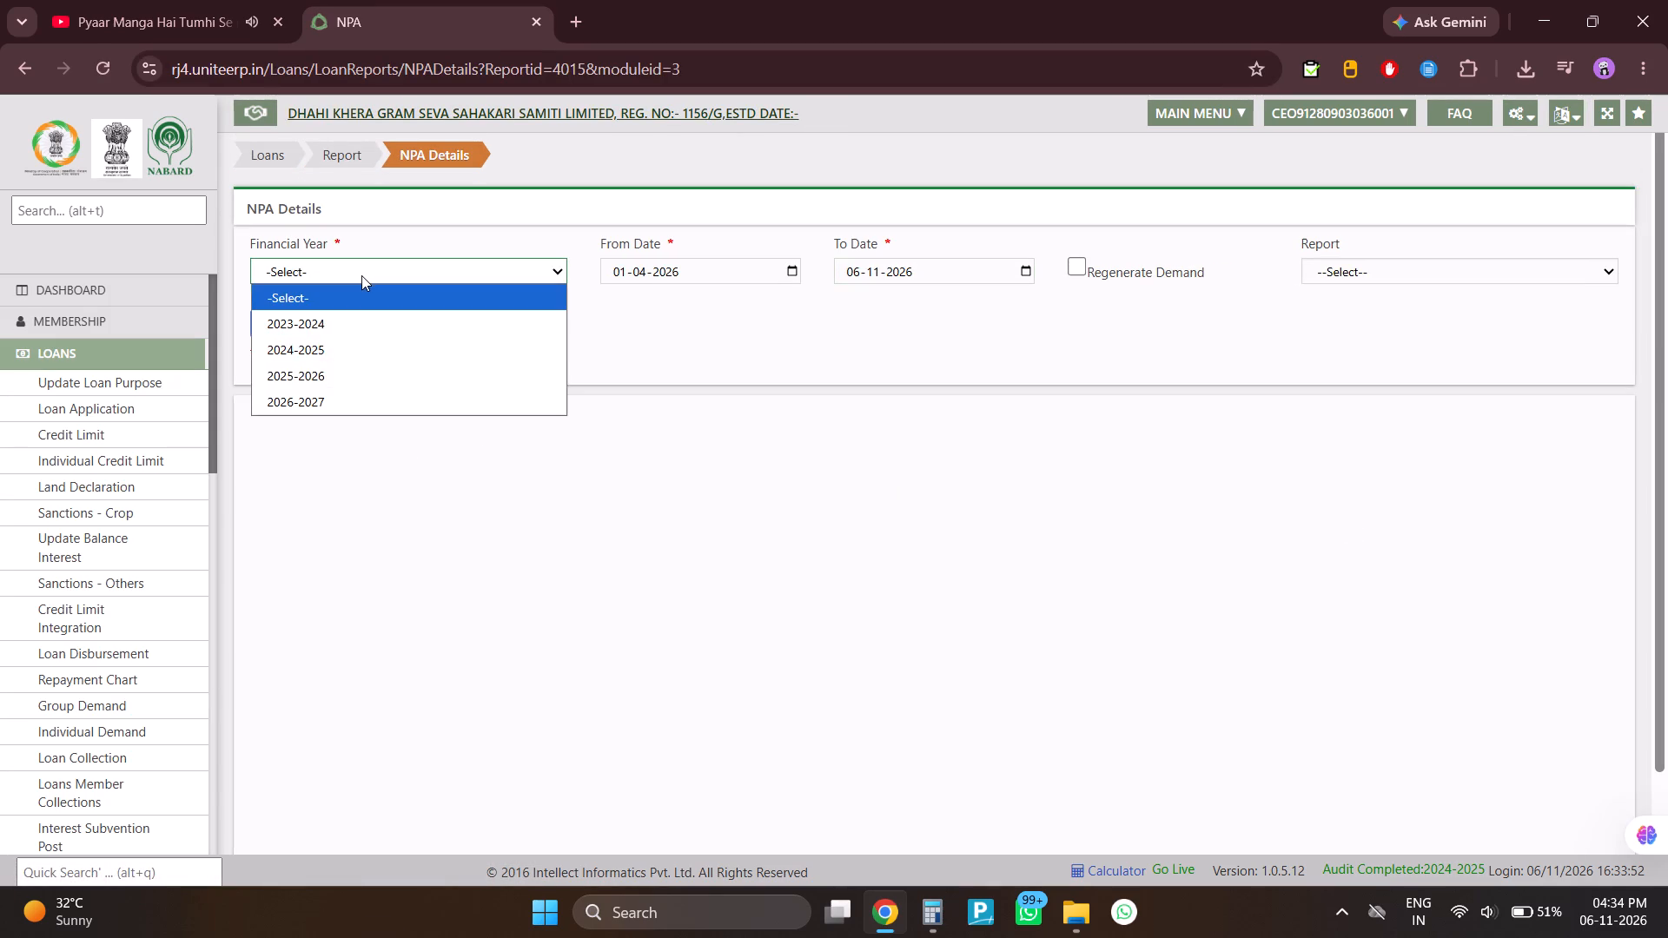
left_click(324, 375)
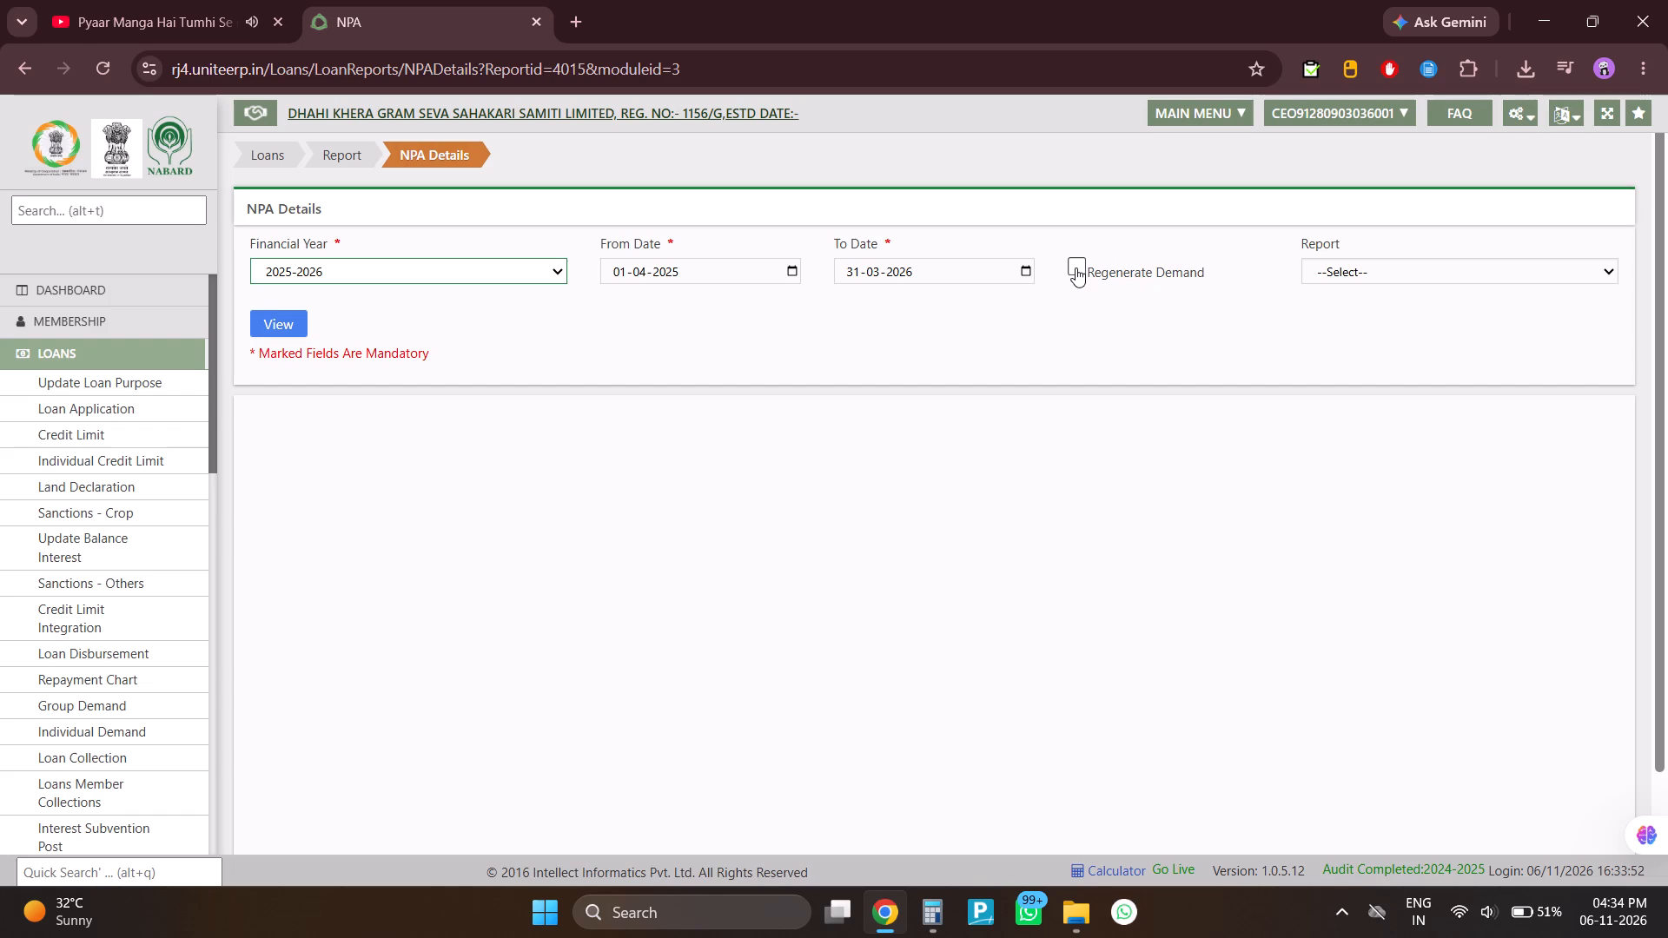
left_click(1076, 268)
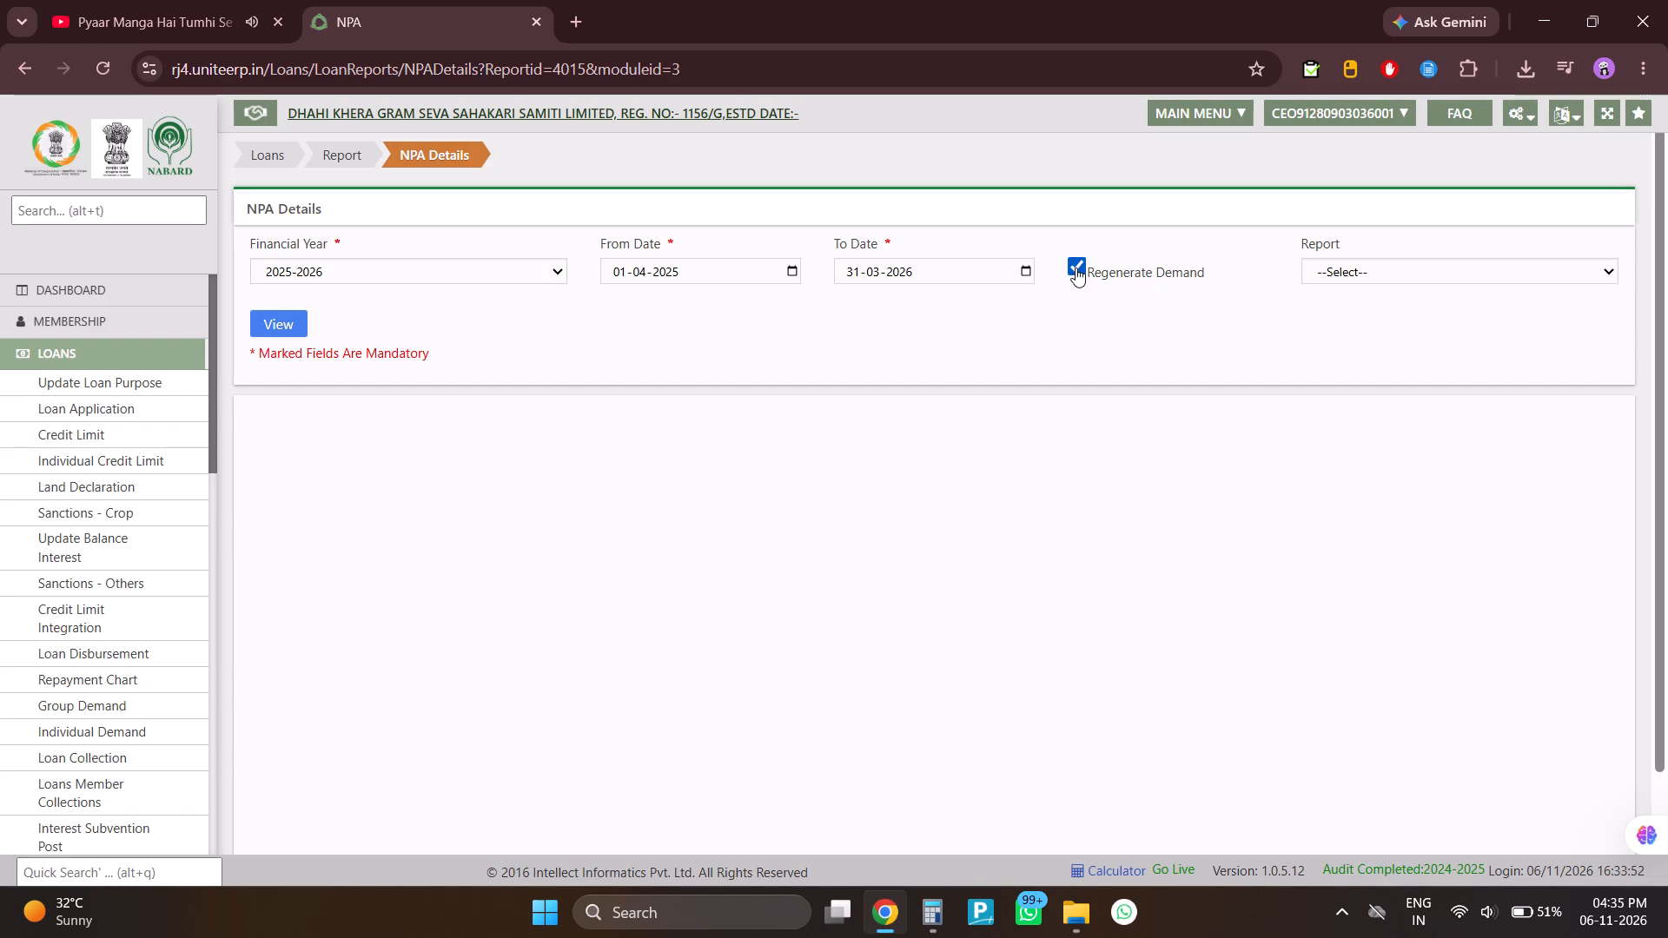
left_click(1412, 266)
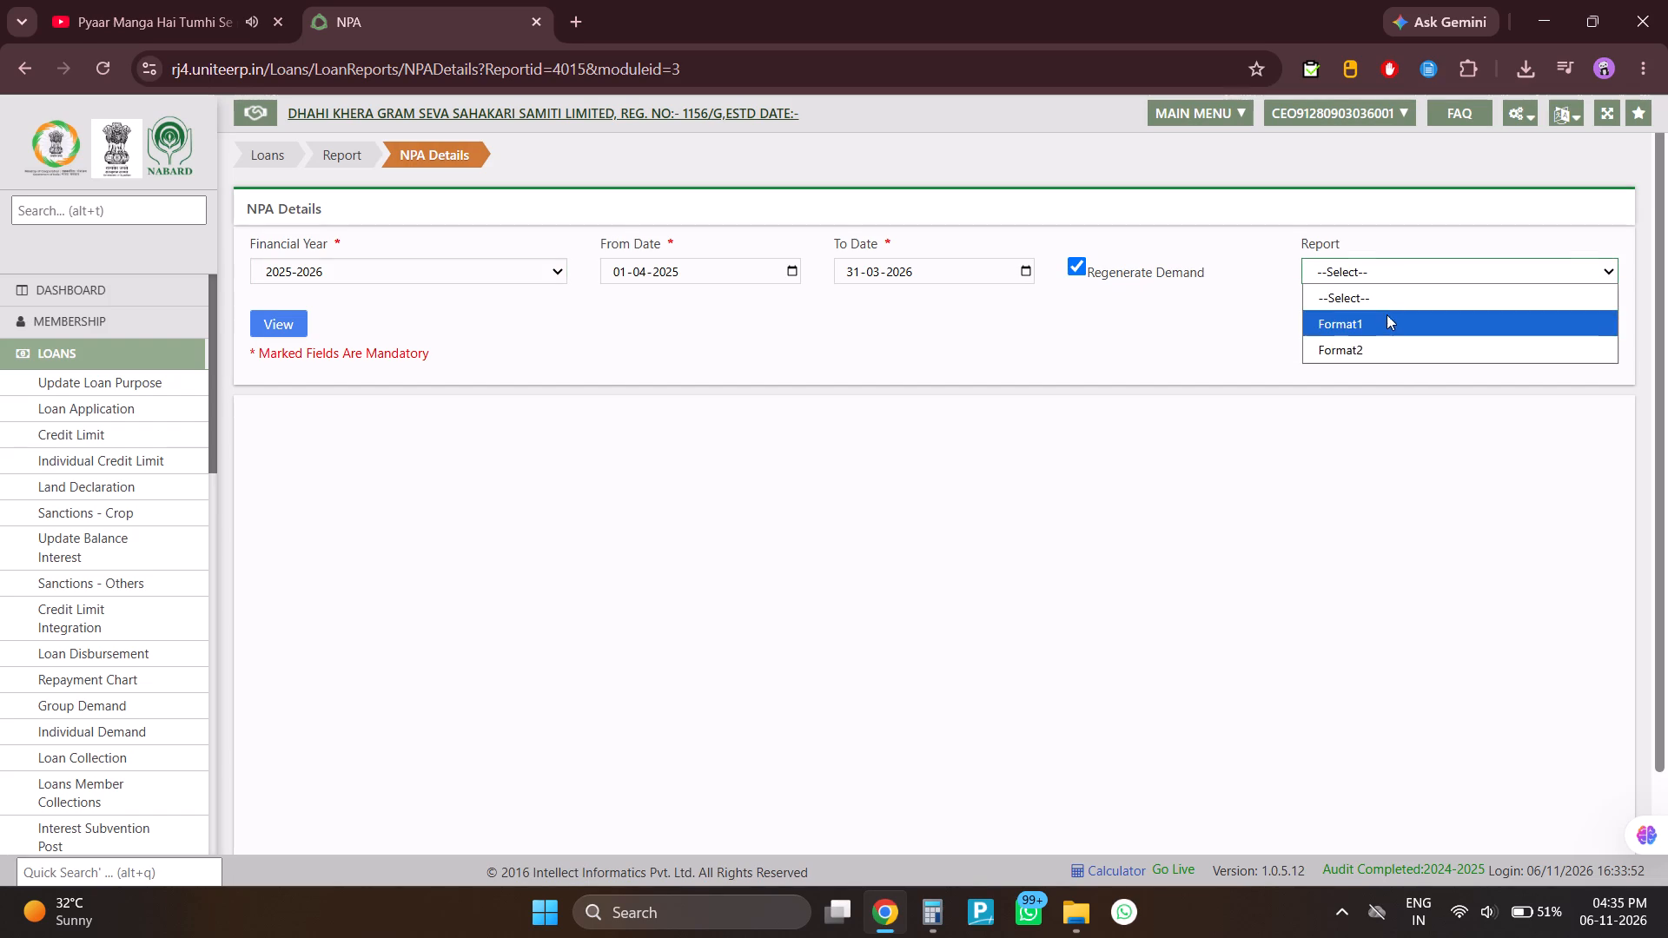
left_click(1384, 320)
left_click(295, 324)
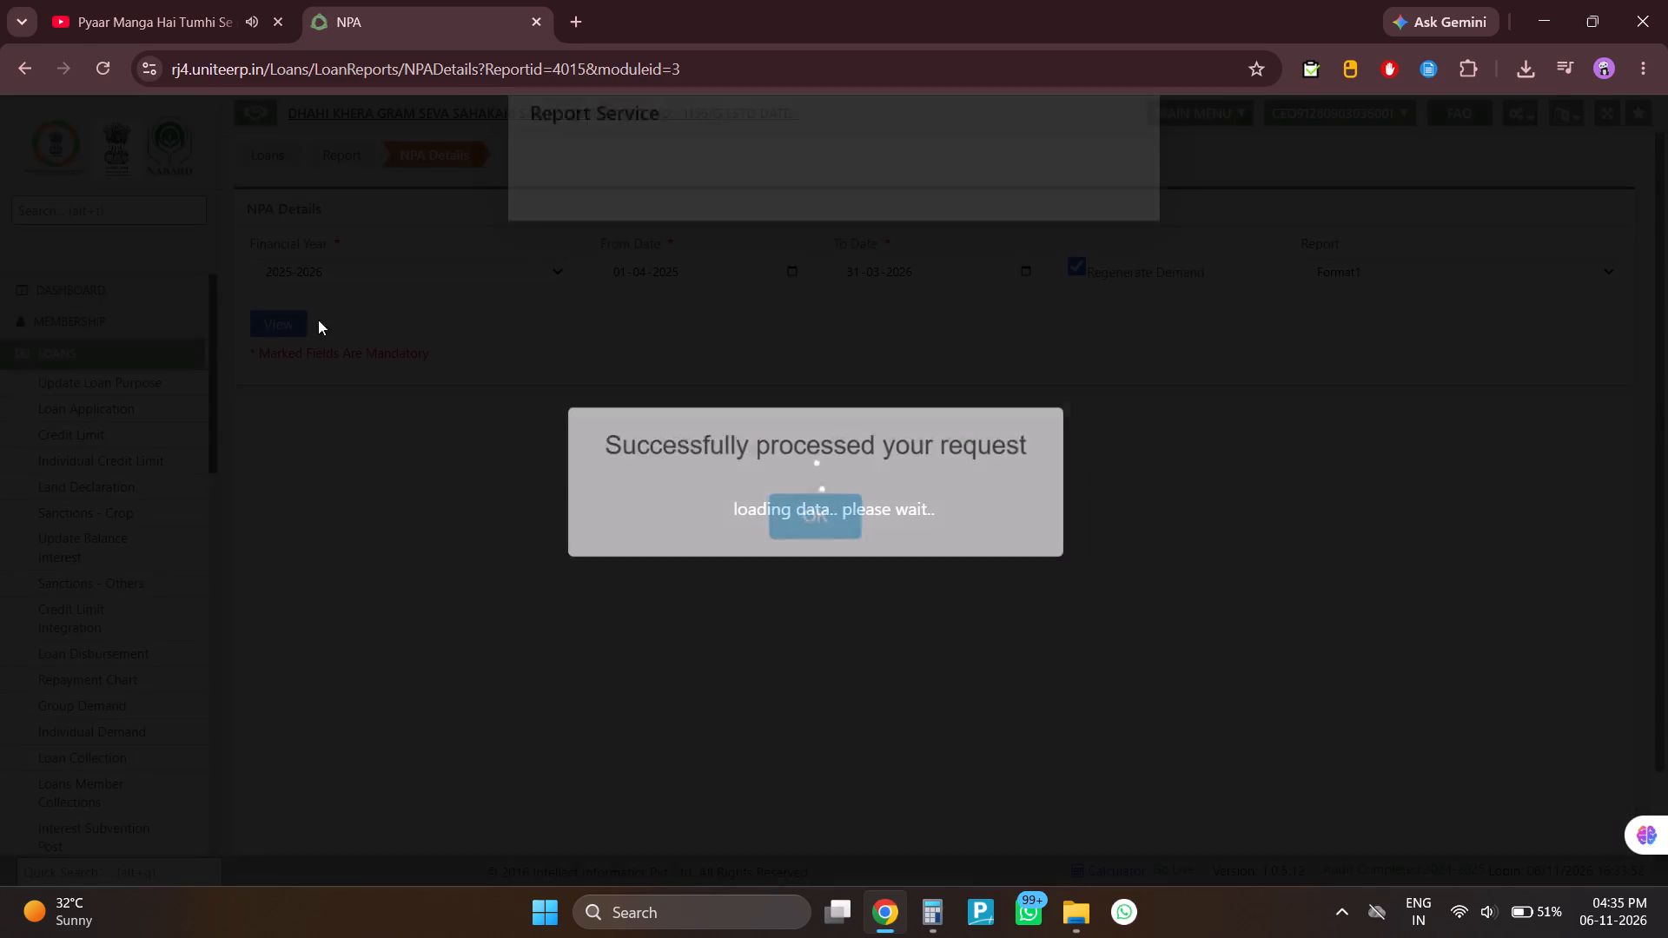
left_click(807, 513)
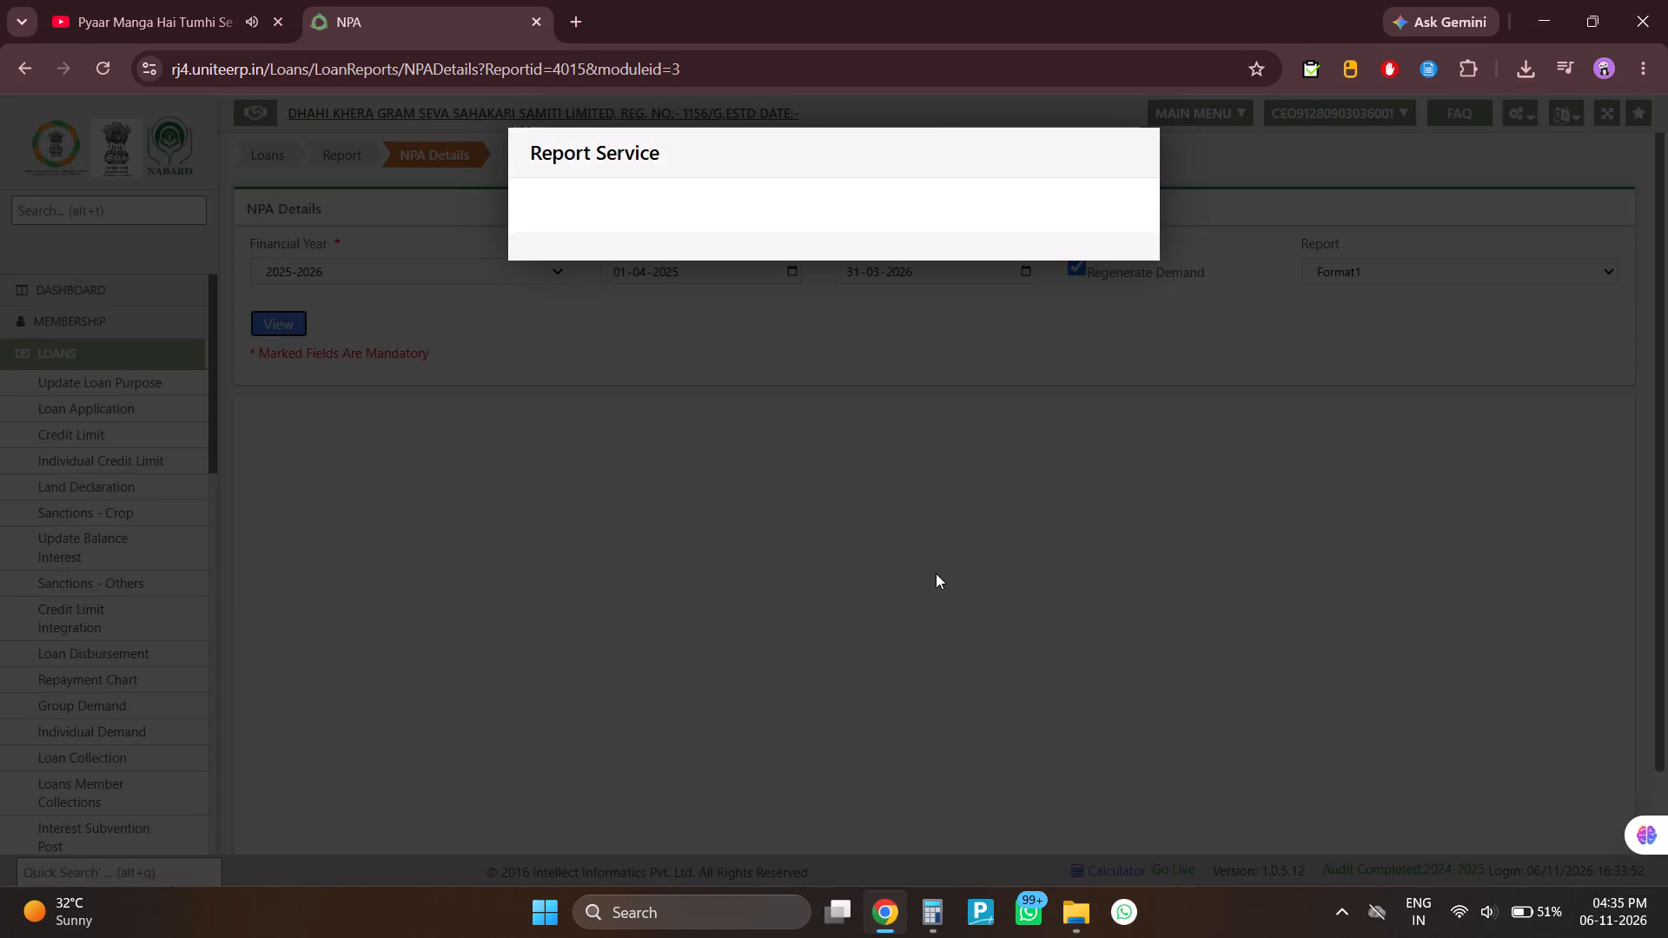
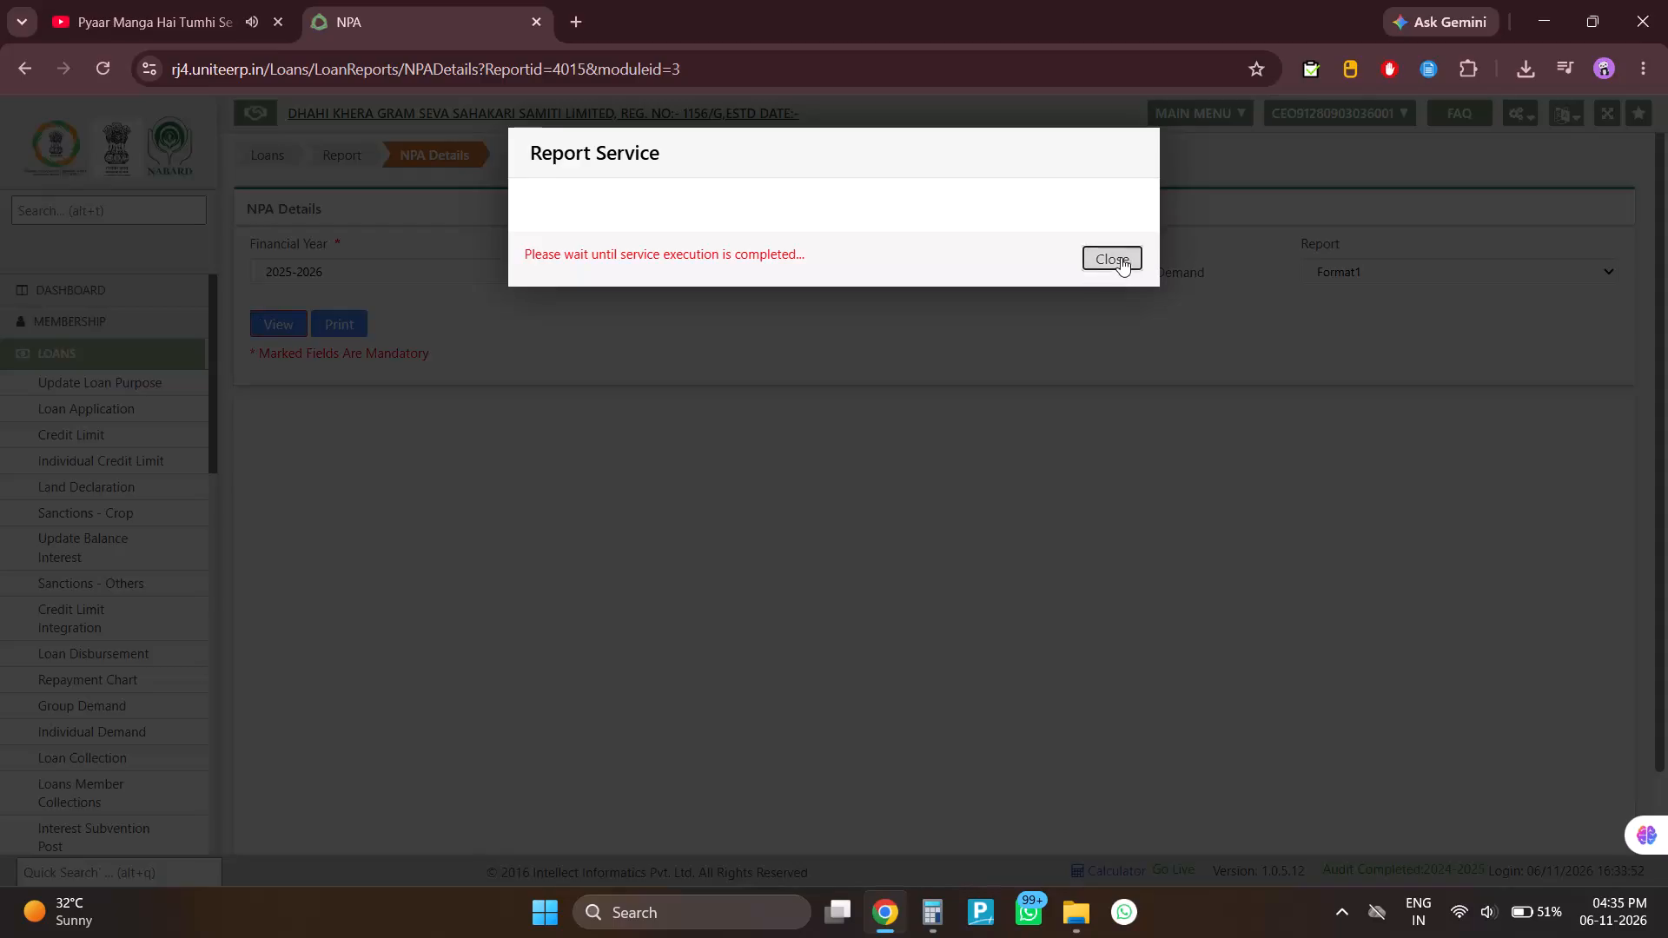
Print the completed NPA Details report for 2025-2026 and go to the summary tables on its last page.
left_click(833, 525)
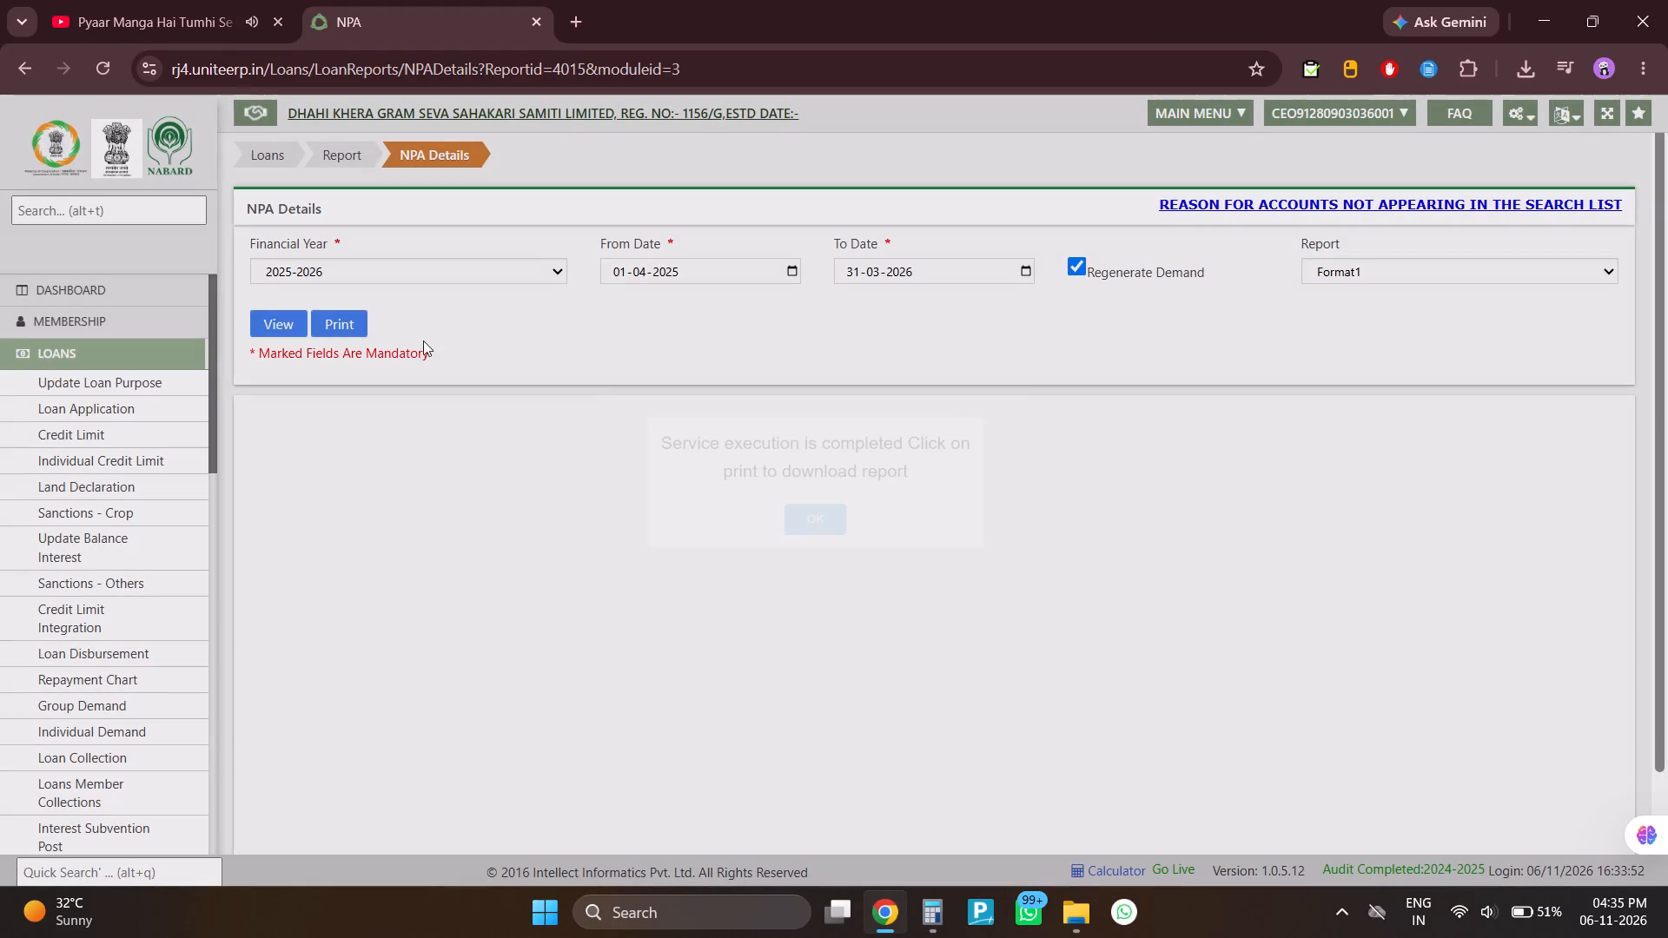
left_click(361, 321)
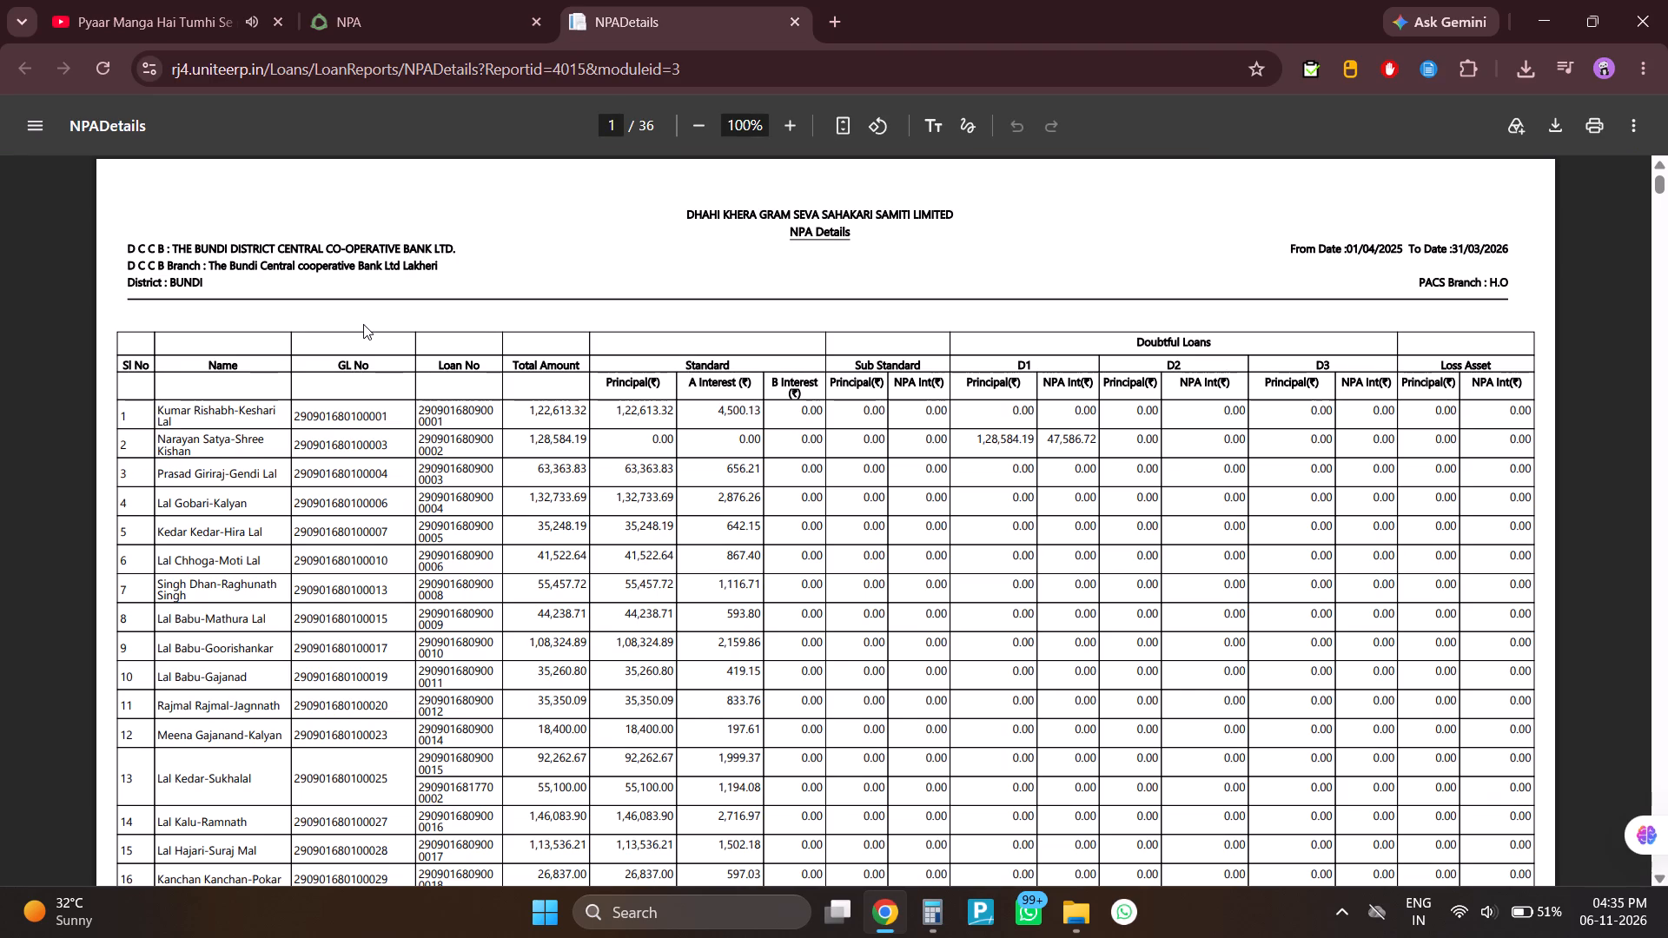
left_click_drag(1660, 192, 1662, 937)
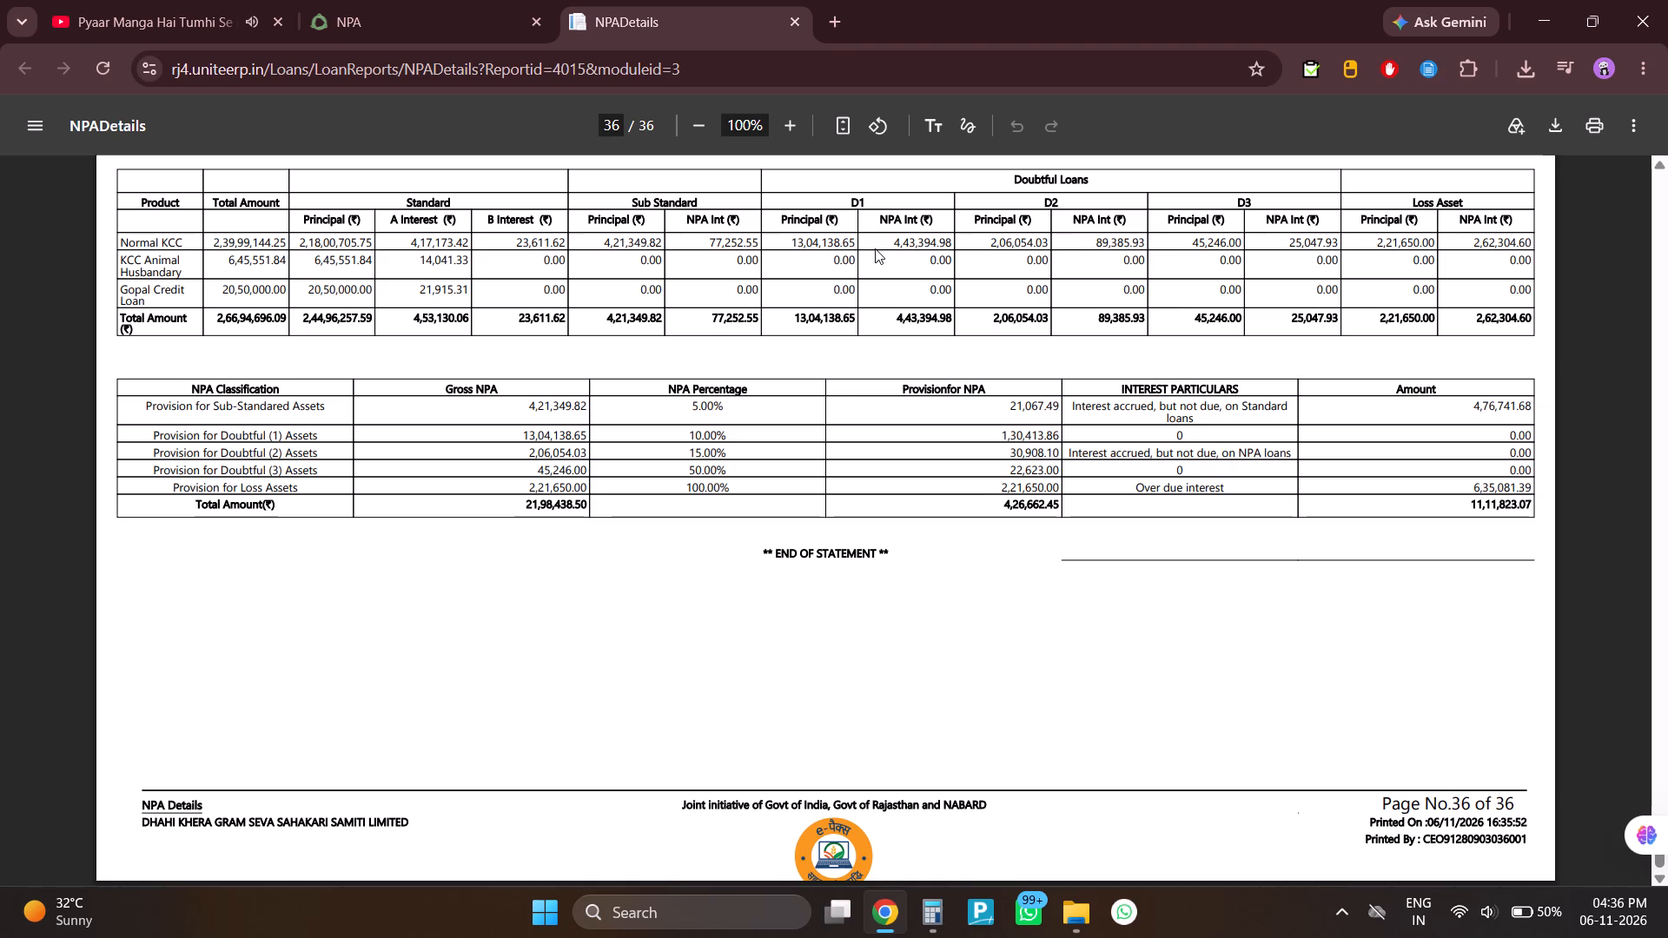
In File Explorer, go through Varsha's GST WORKING, QUATERLY, SAMITI, KOTA and COMPLETED $ folders to BHAGWAN PURA's 2026-2027 folder.
key("alt+Tab")
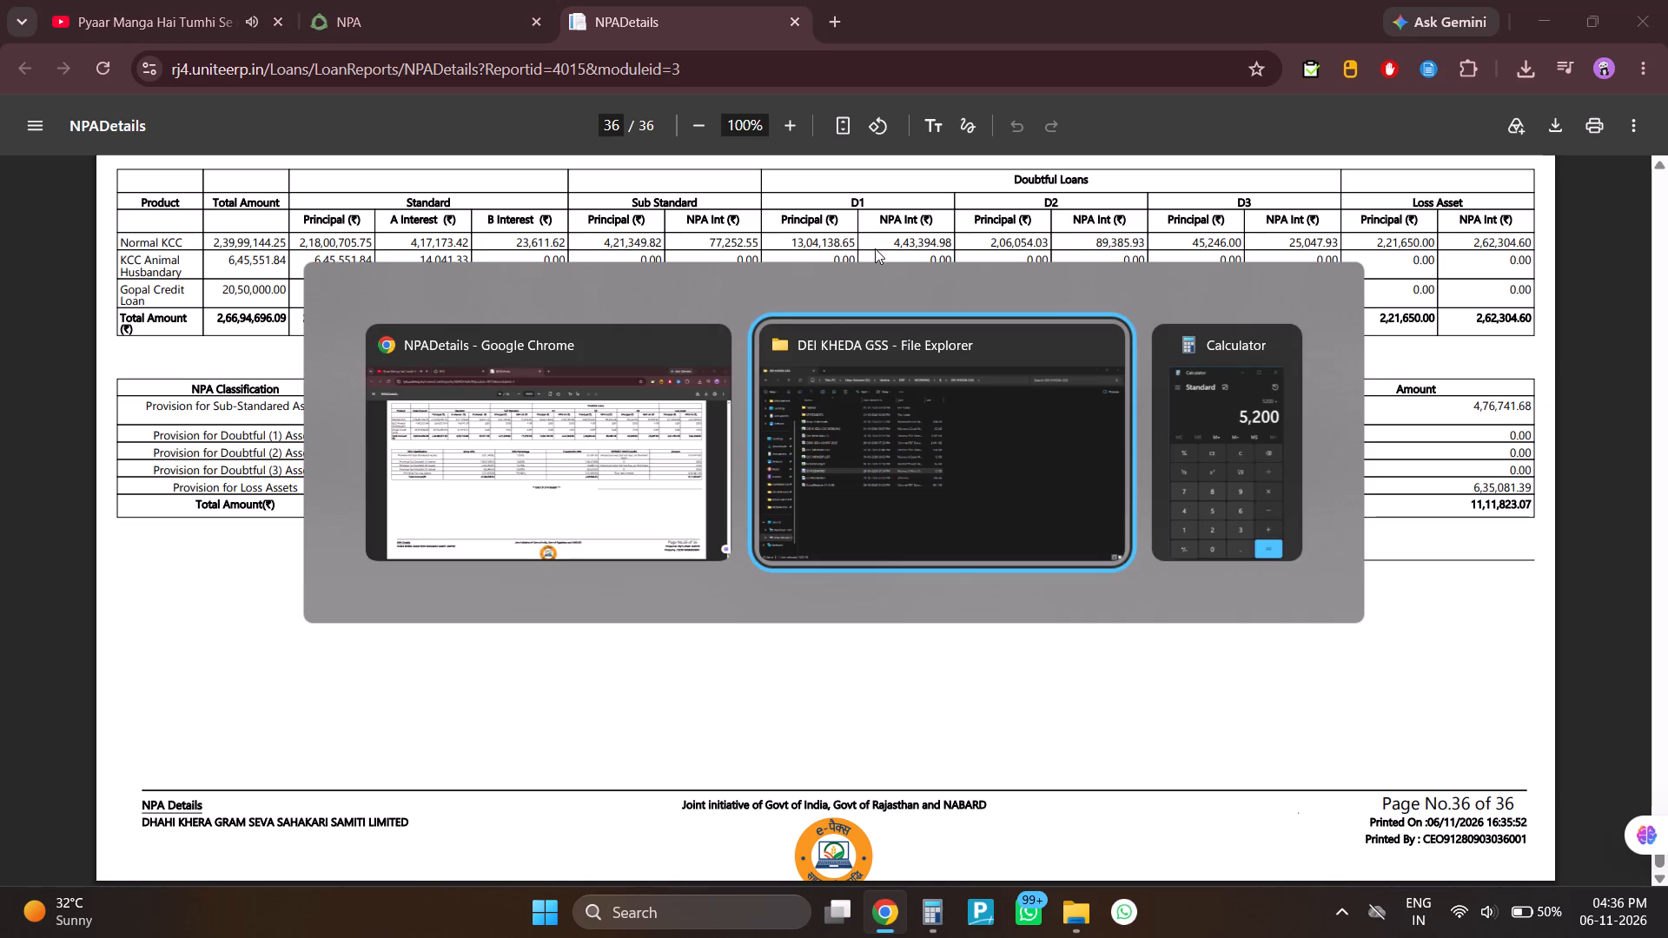
left_click(553, 61)
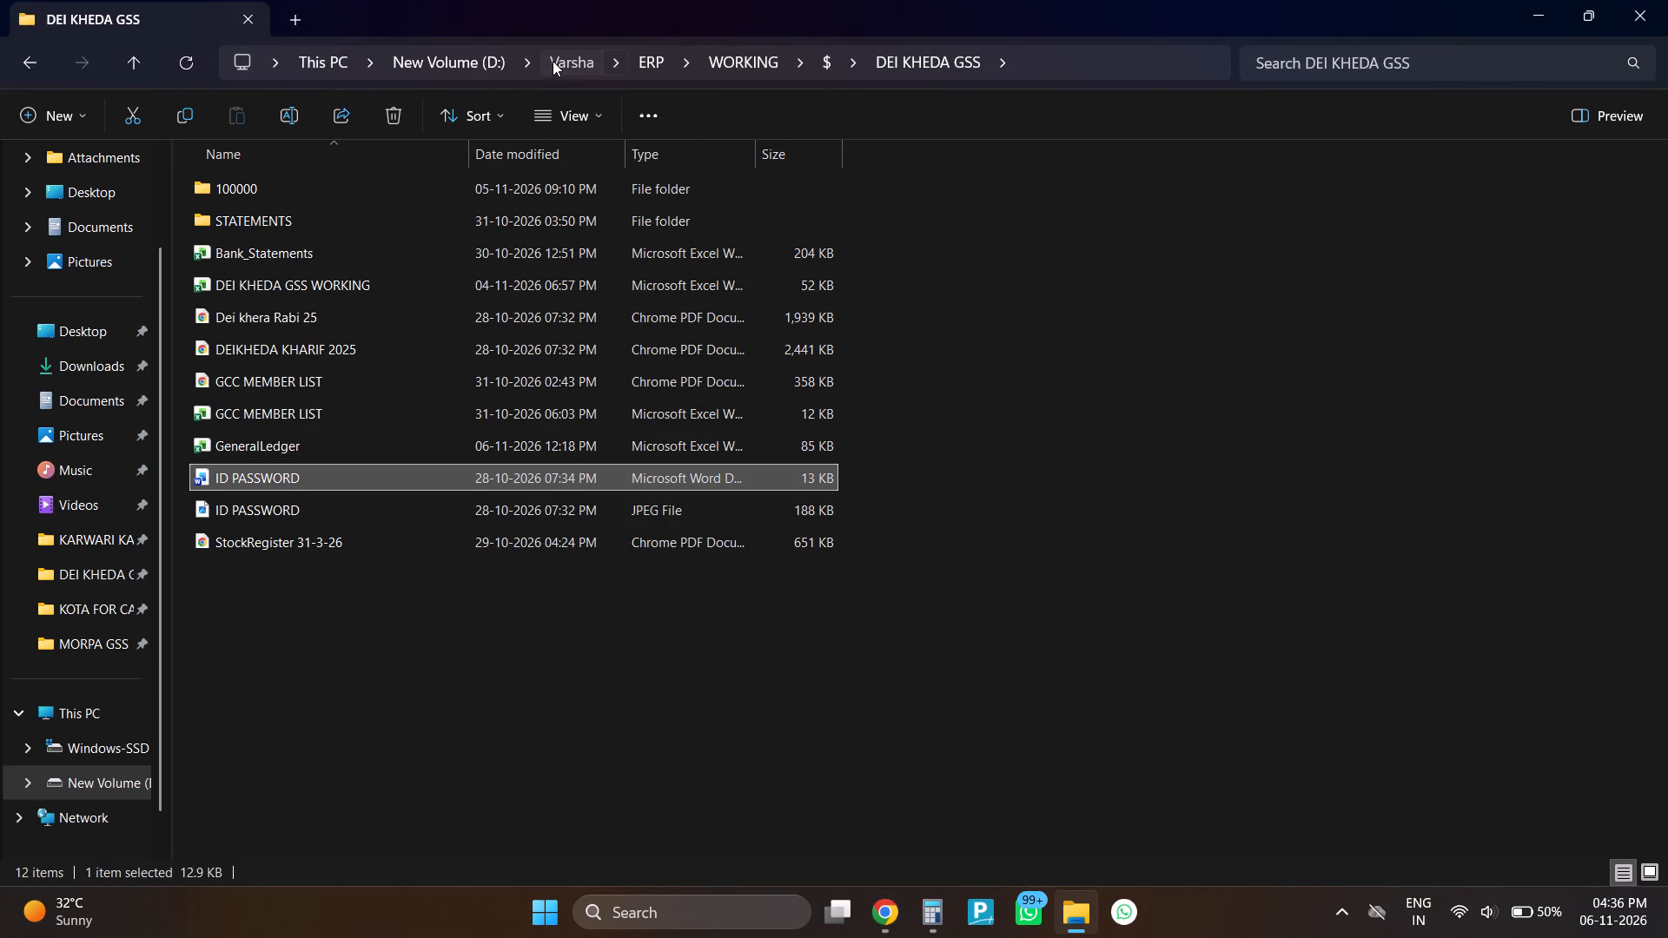
scroll(280, 601, "down", 2)
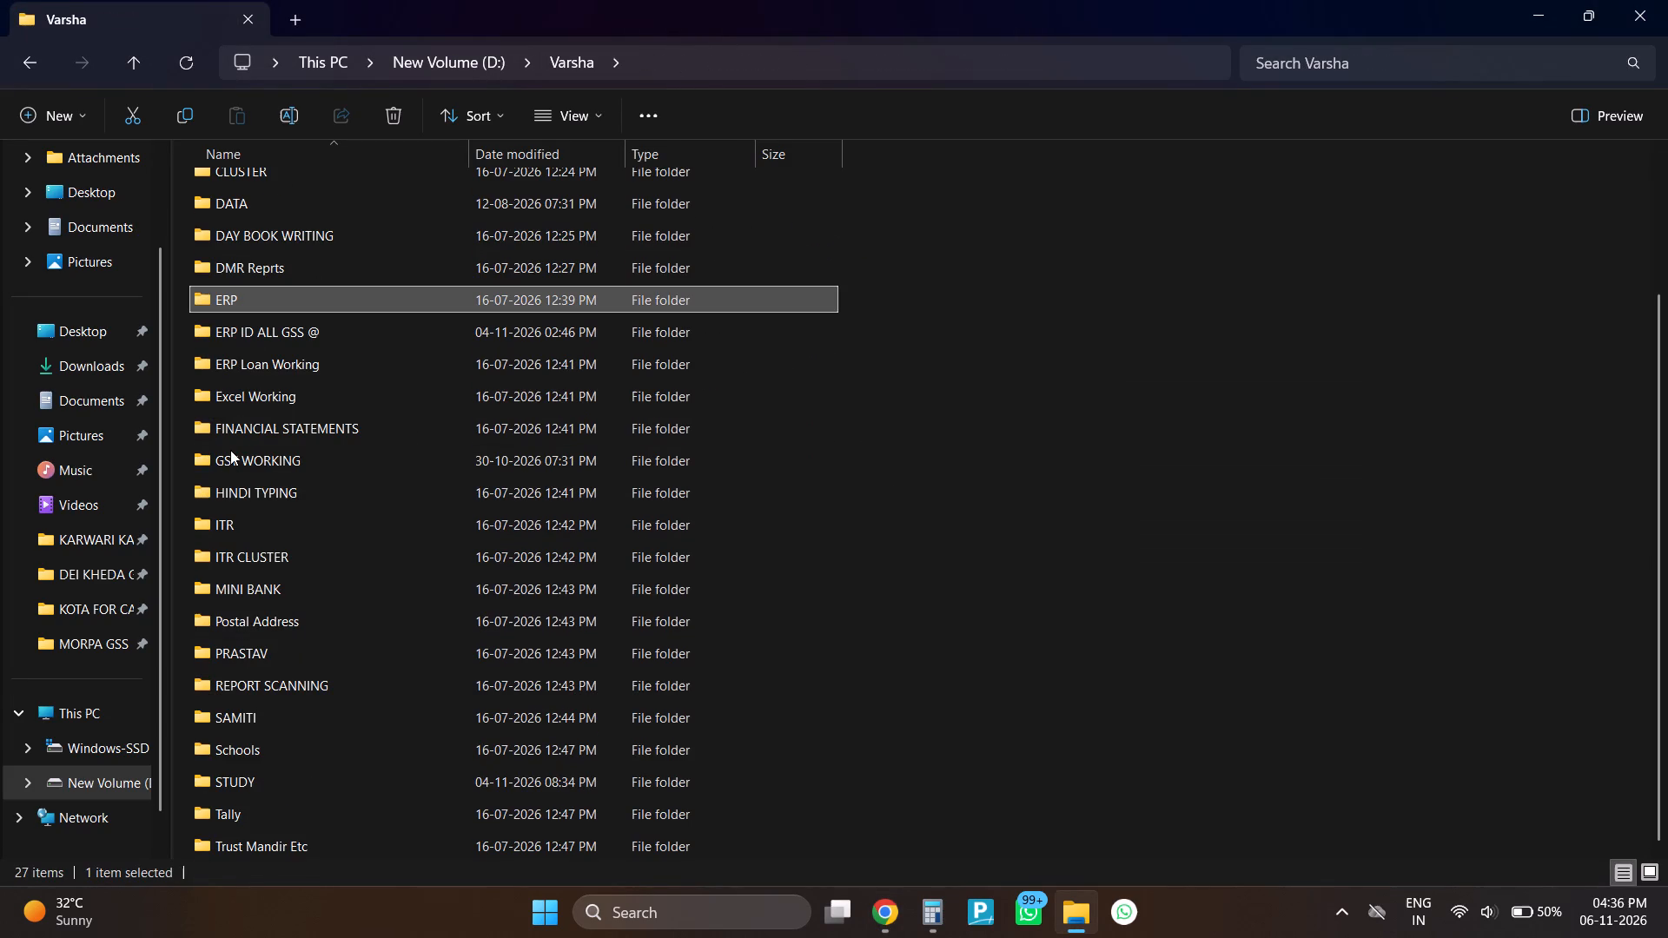
double_click(230, 450)
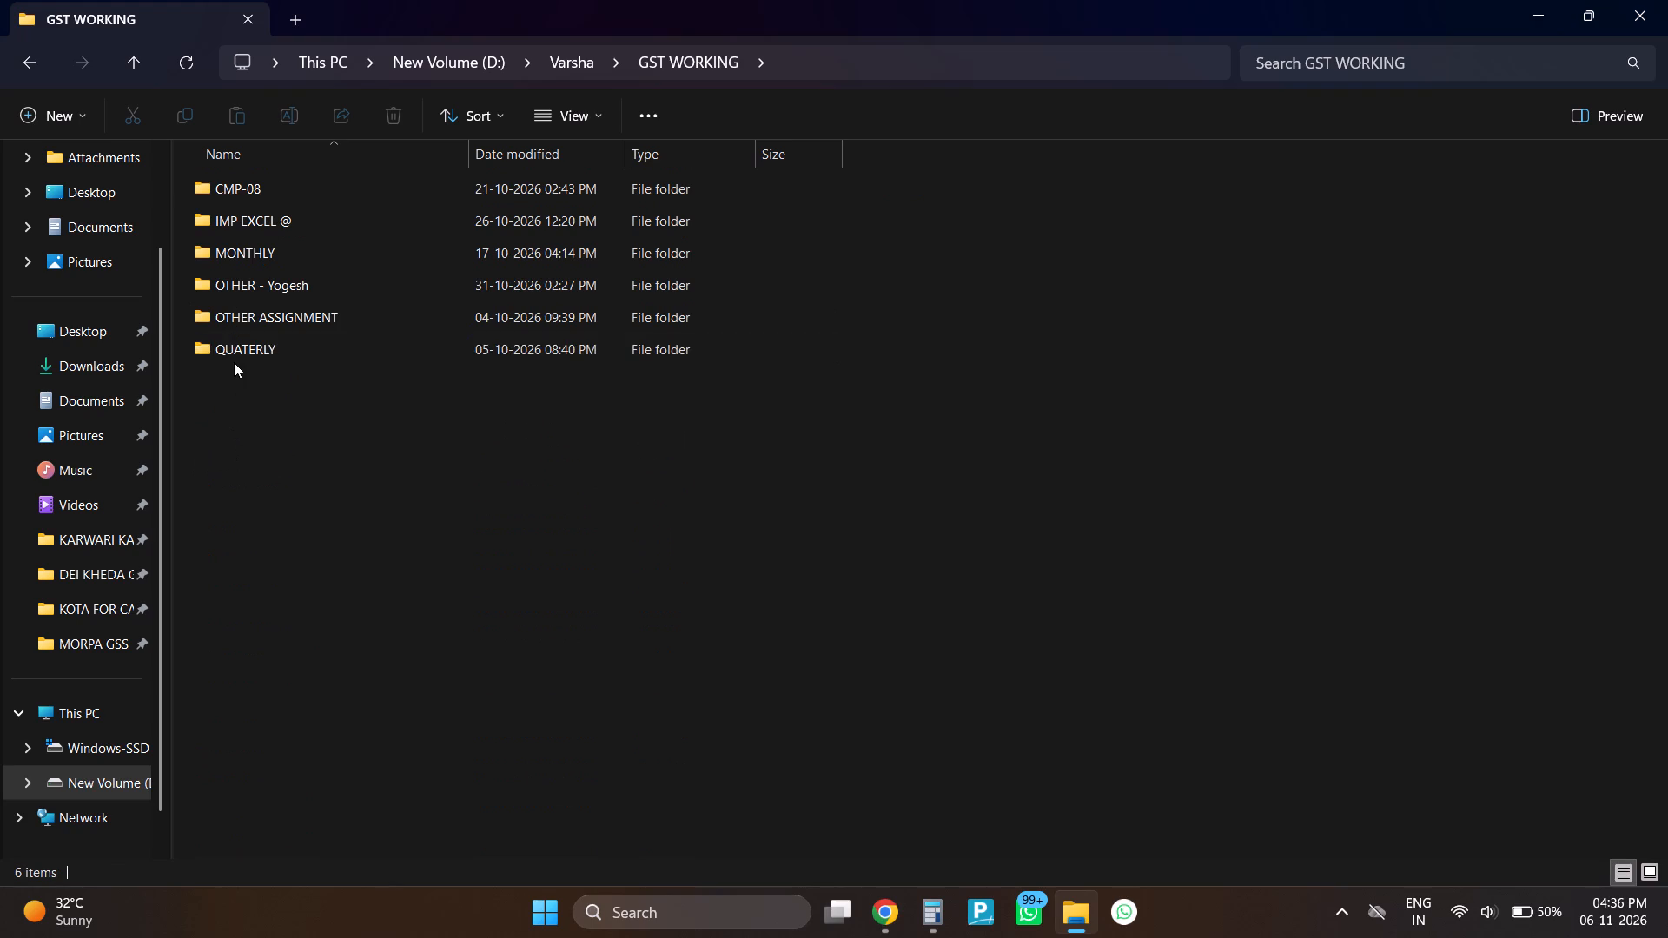
double_click(234, 362)
double_click(236, 351)
double_click(235, 210)
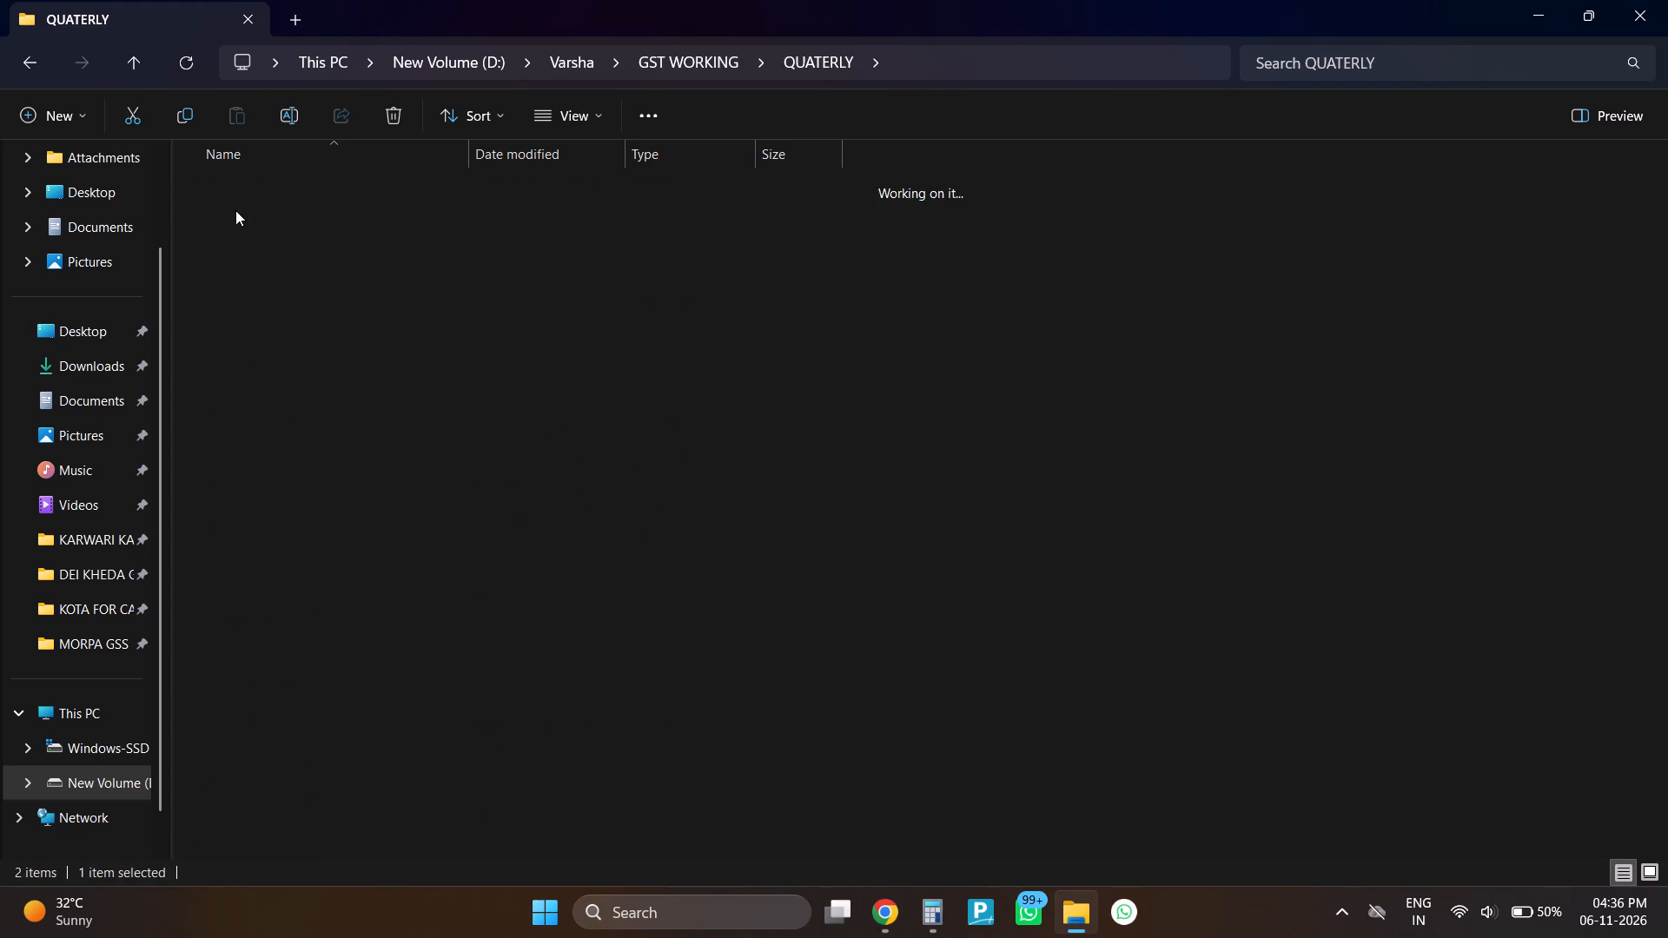
double_click(235, 210)
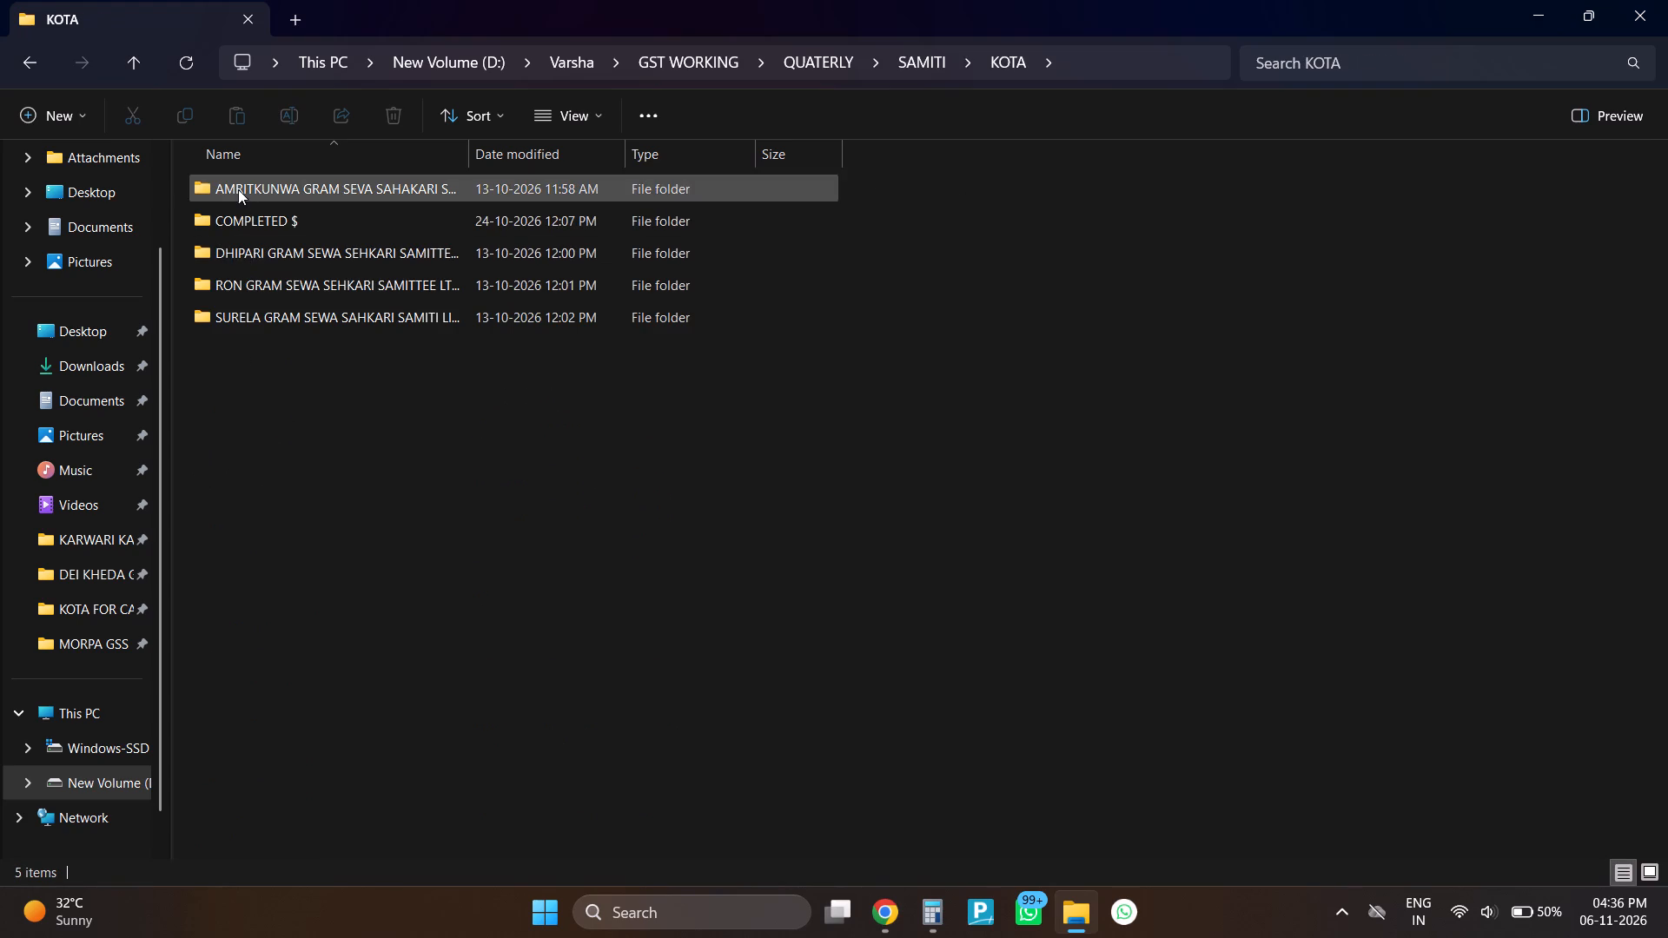
double_click(245, 216)
double_click(245, 215)
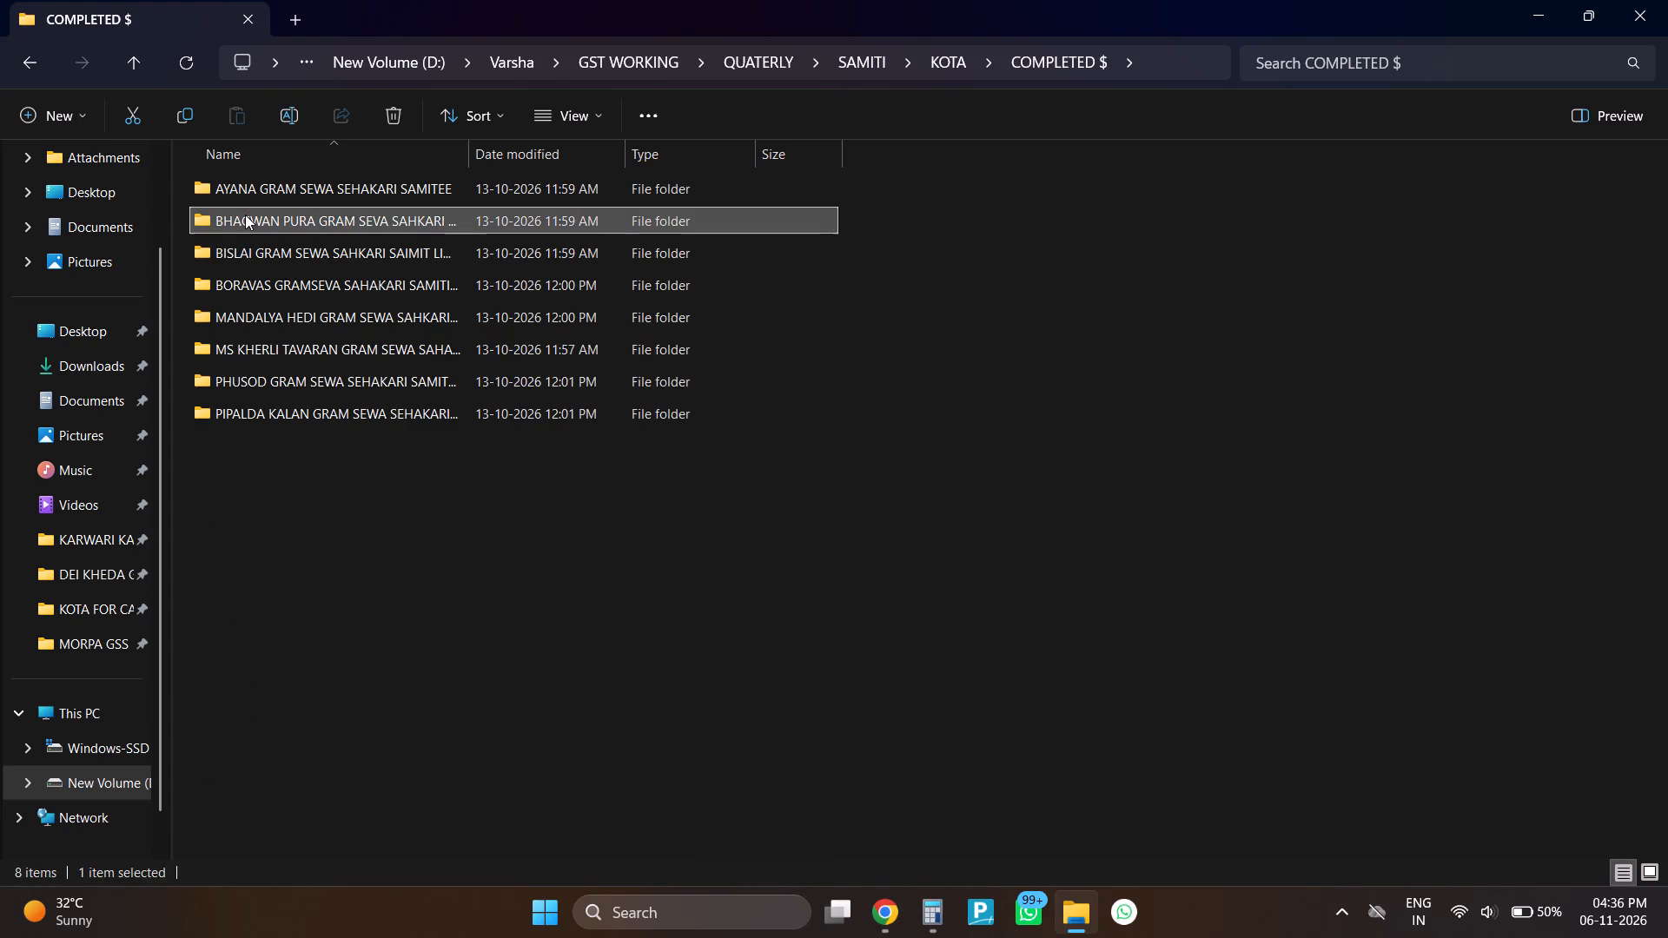
double_click(234, 255)
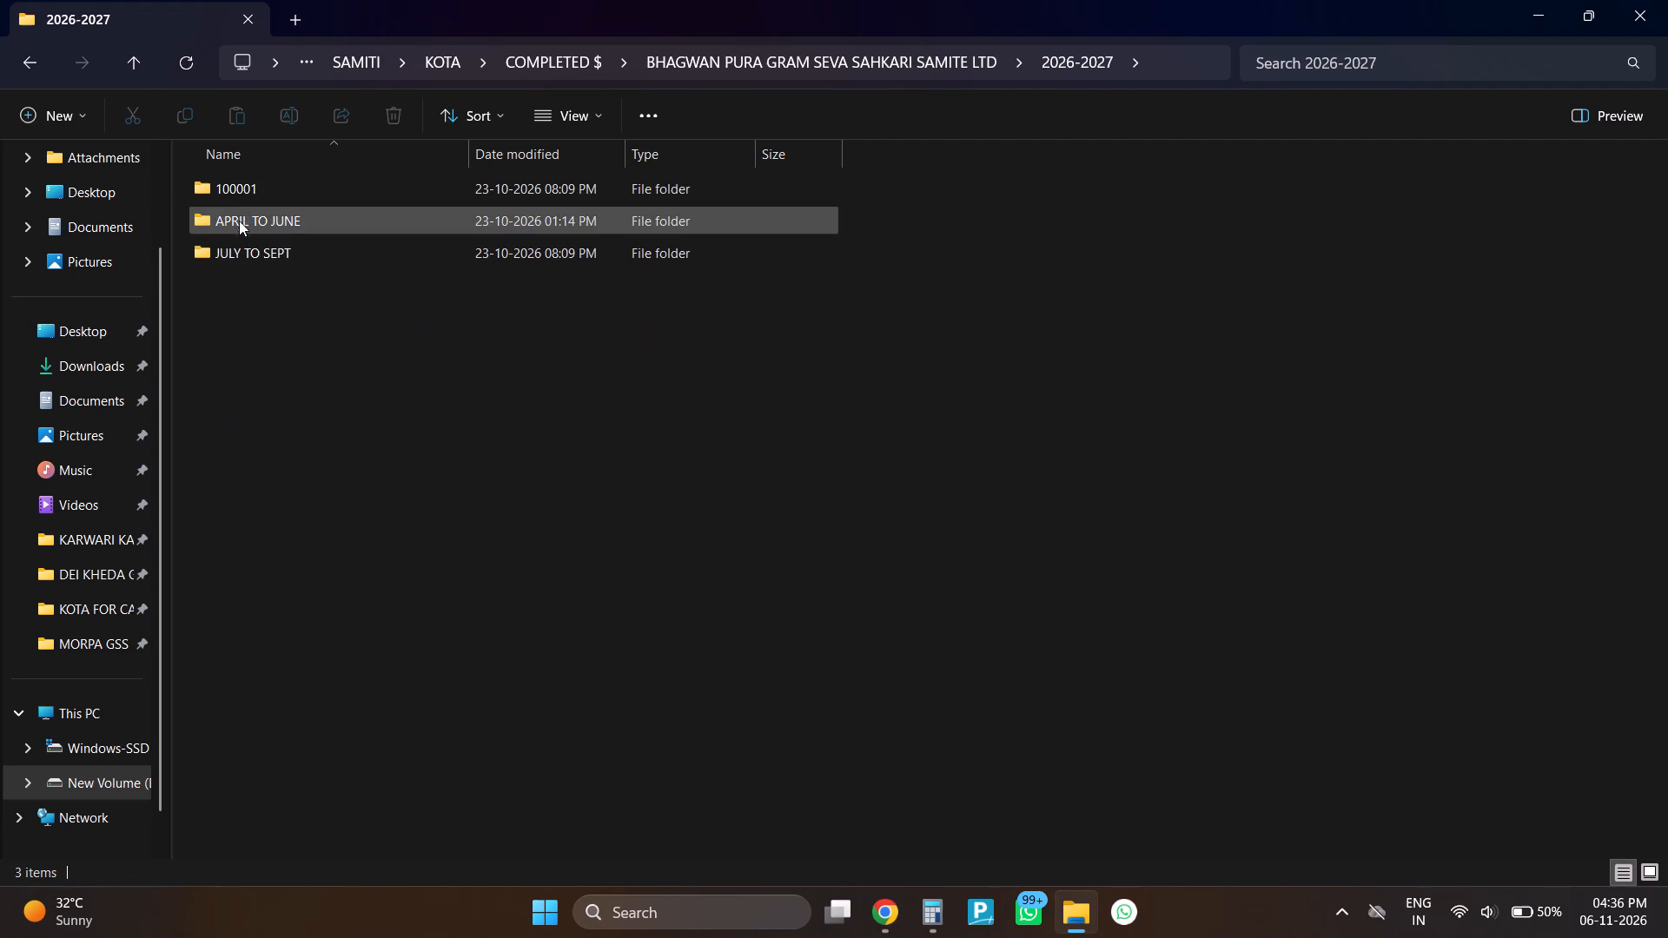
View the april to jun 26 PDF in the APRIL TO JUNE folder and close it.
double_click(227, 212)
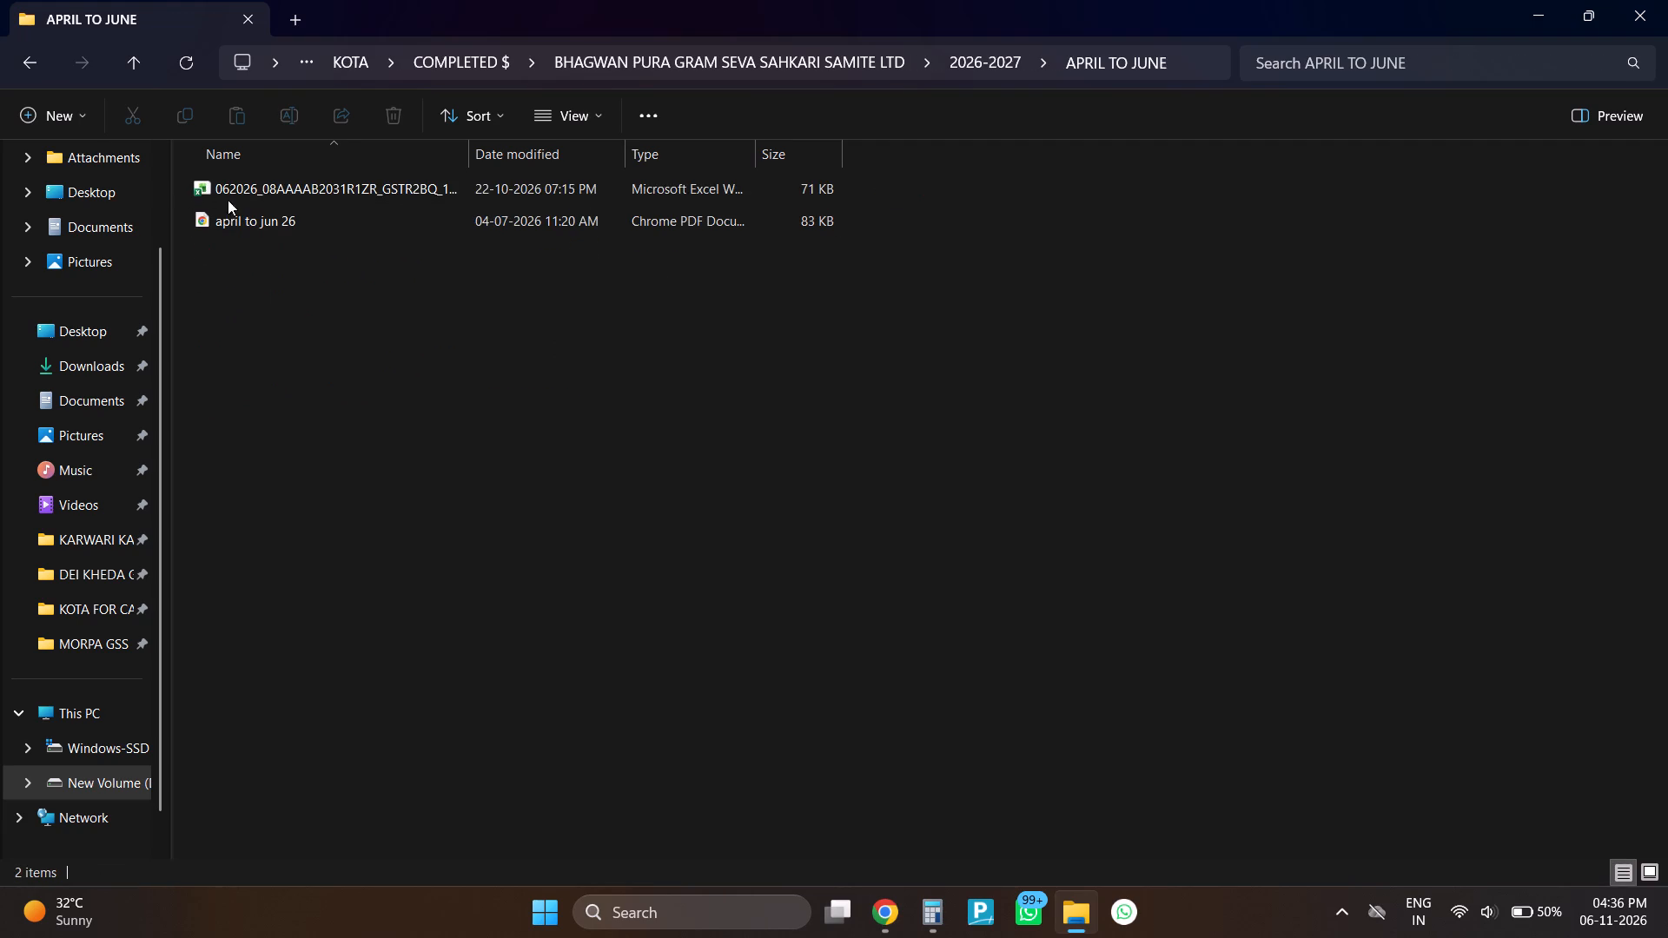
double_click(235, 222)
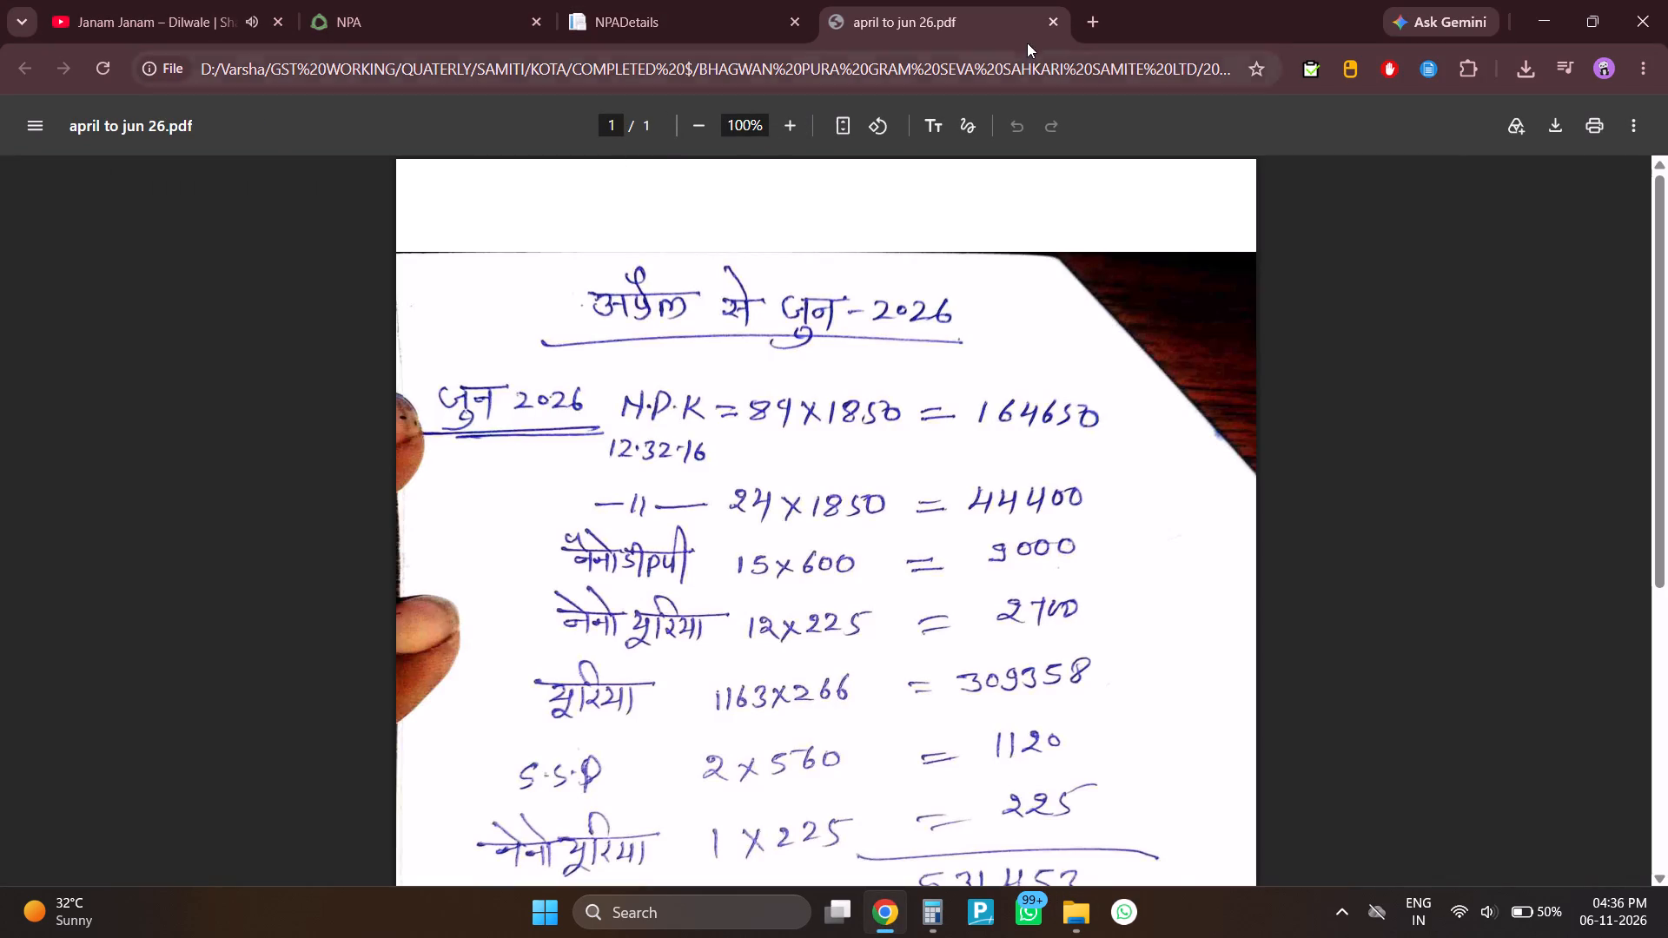
left_click(1053, 17)
View the IFFCO party ledger PDF in the 2026-2027 JULY TO SEPT folder and close it.
key("alt+Tab")
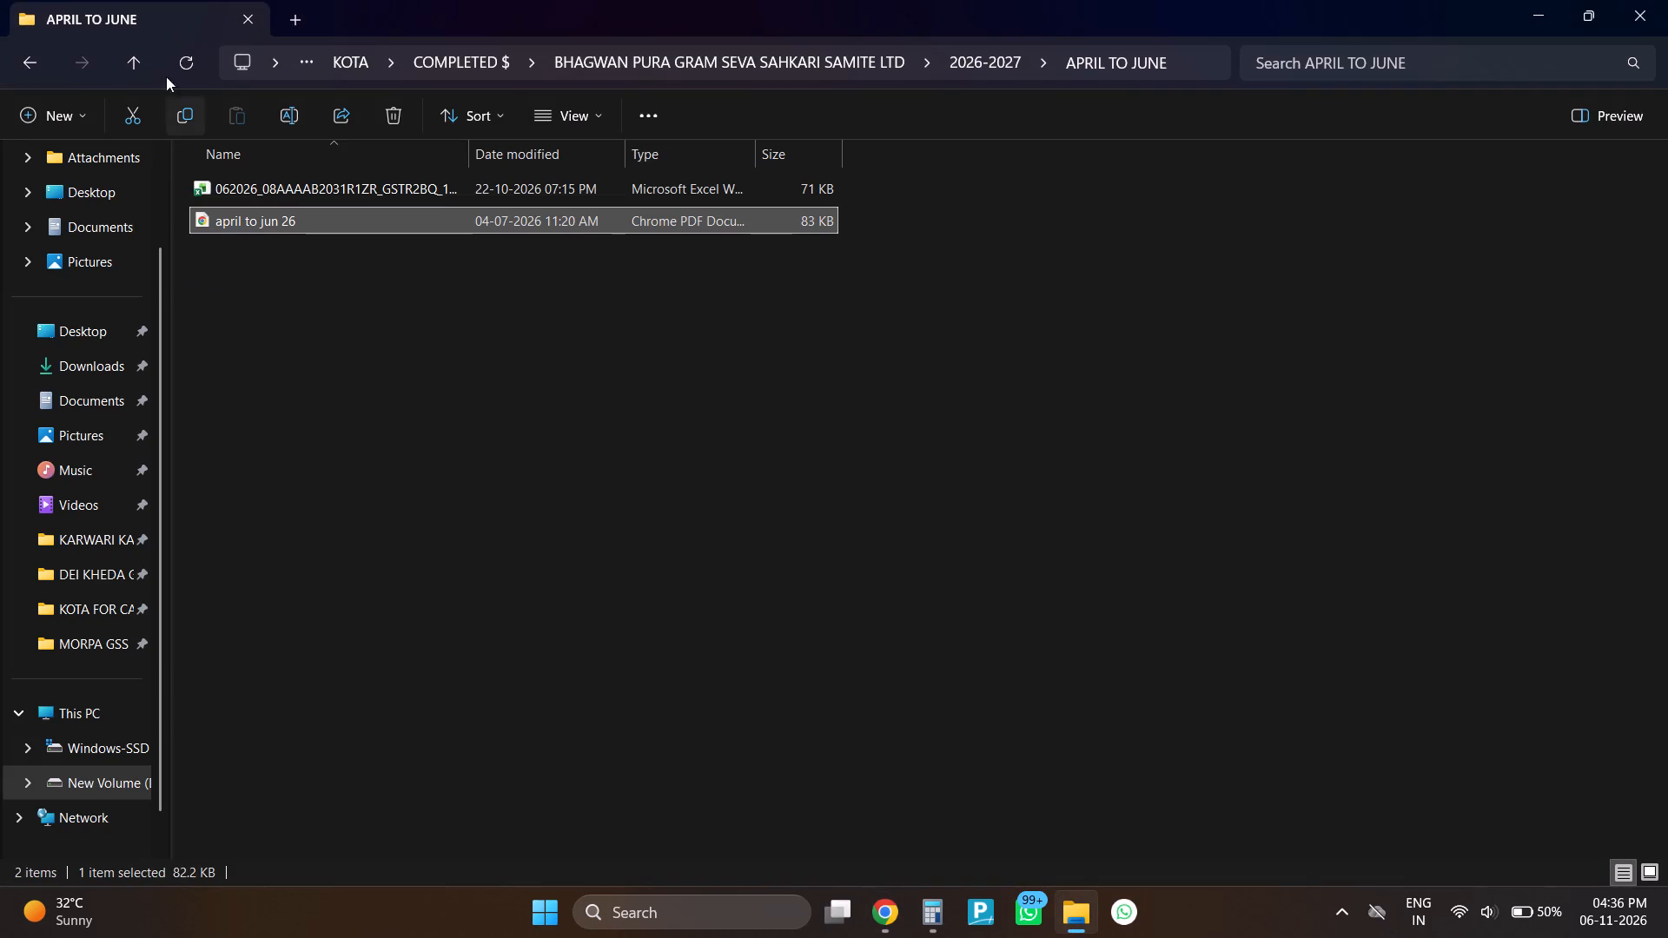
left_click(123, 69)
double_click(263, 252)
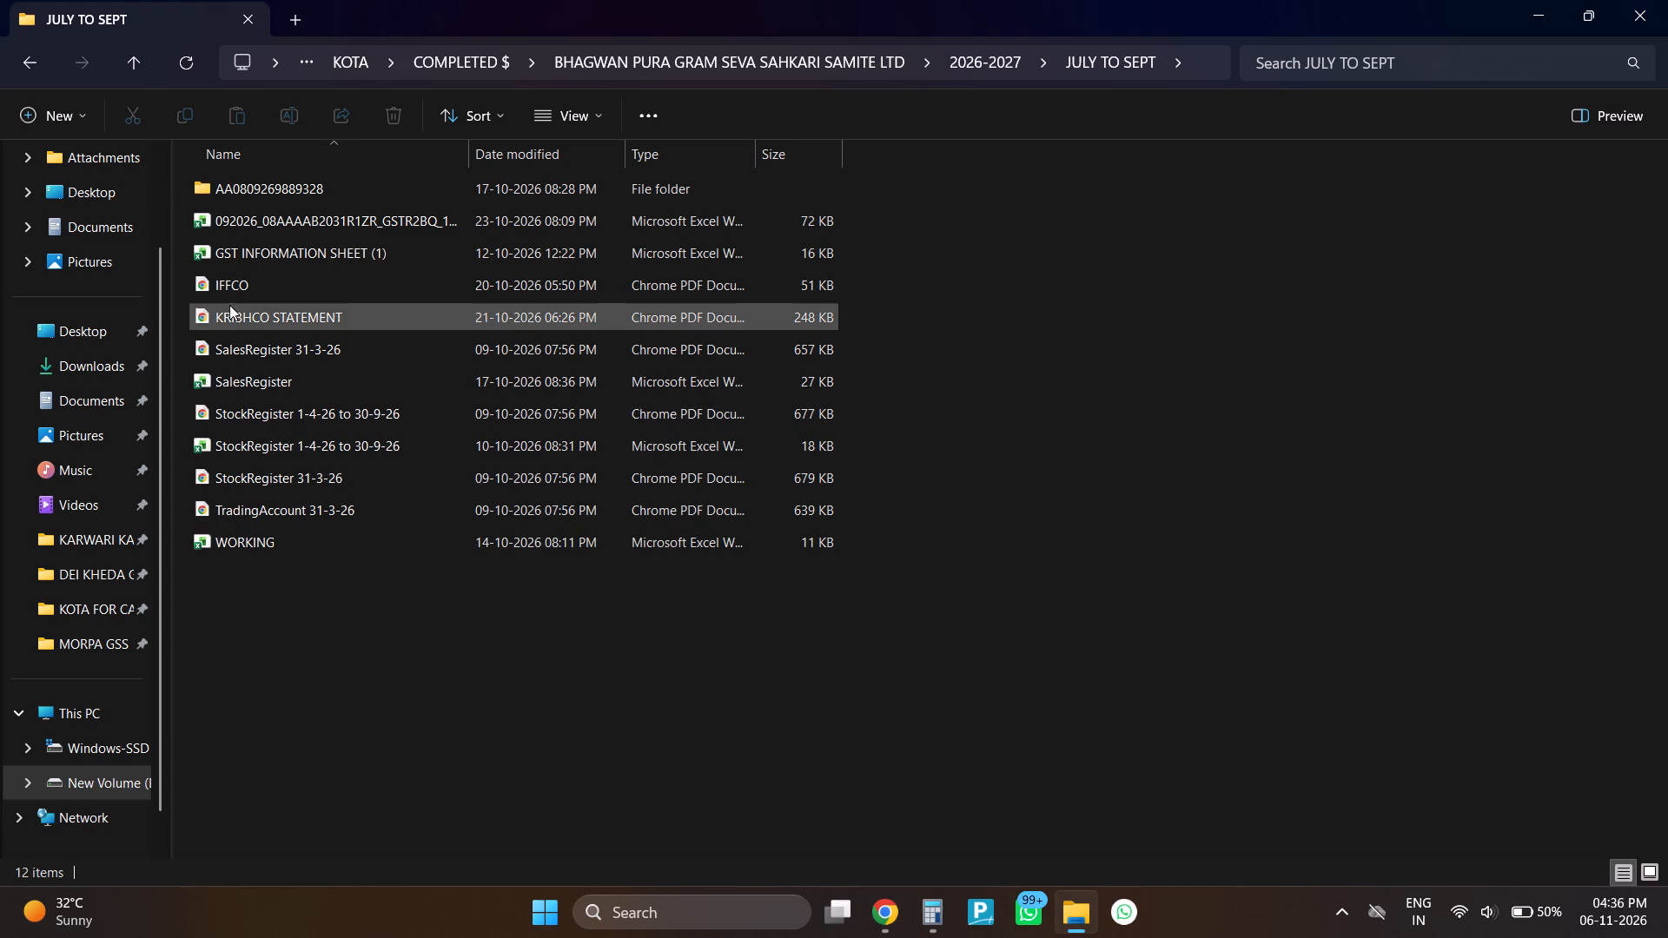
double_click(228, 275)
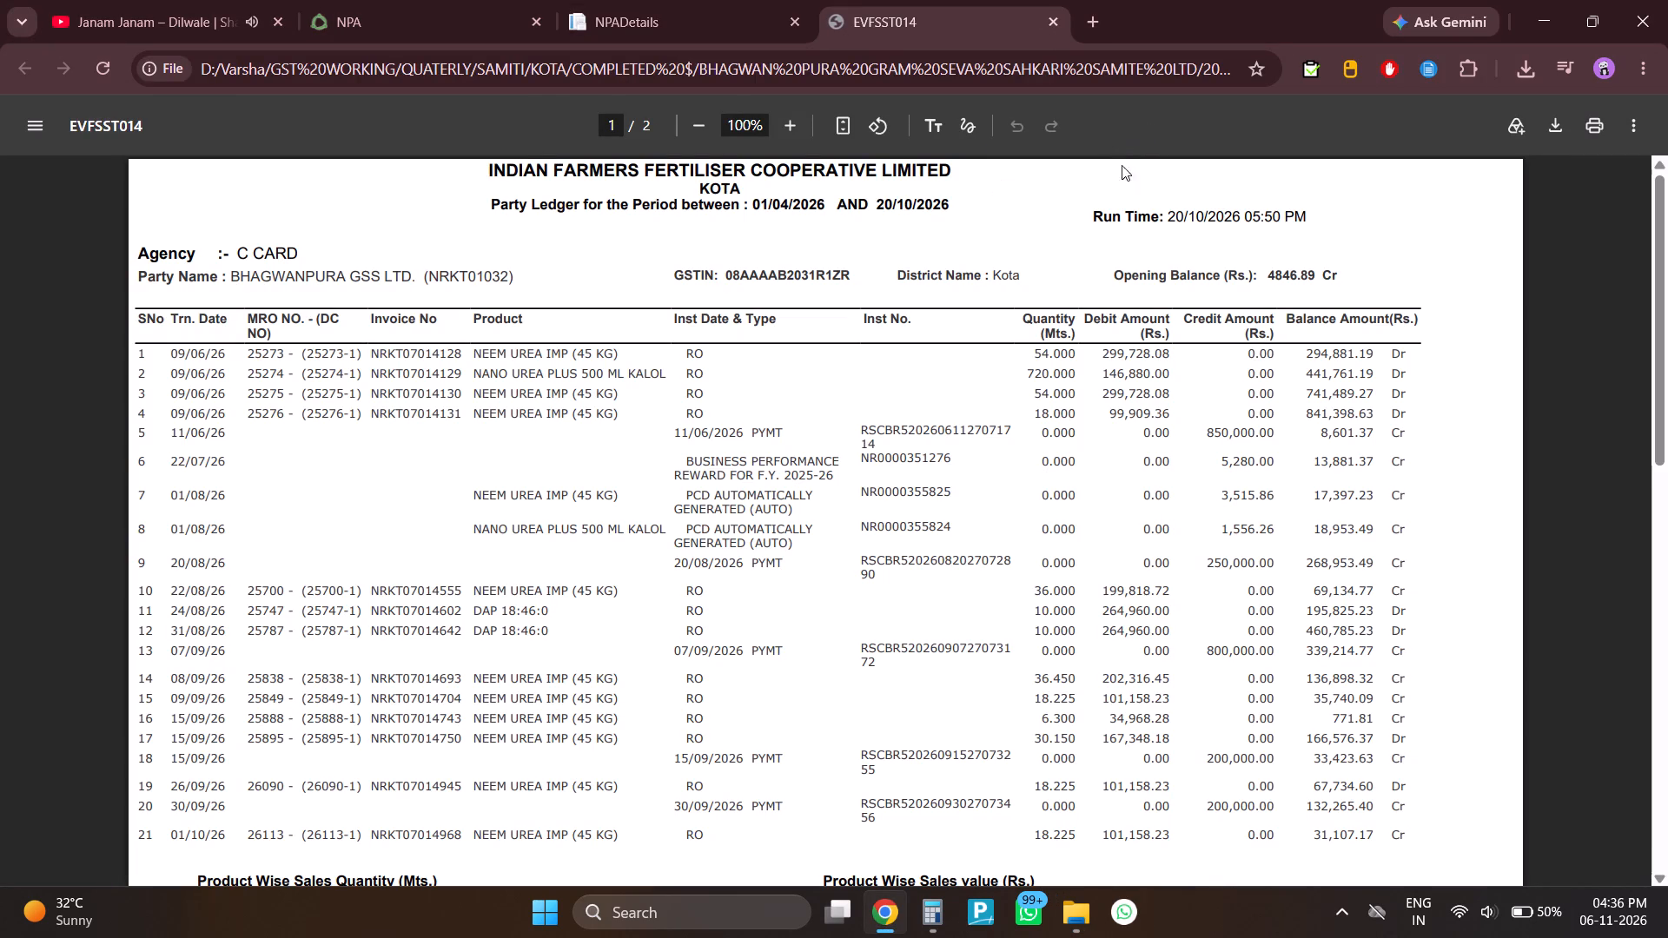
left_click(1056, 23)
Compress the BHAGWAN PURA society's 2026-2027 folder into a ZIP archive, keeping the name 2026-2027.
key("alt+Tab")
left_click(130, 63)
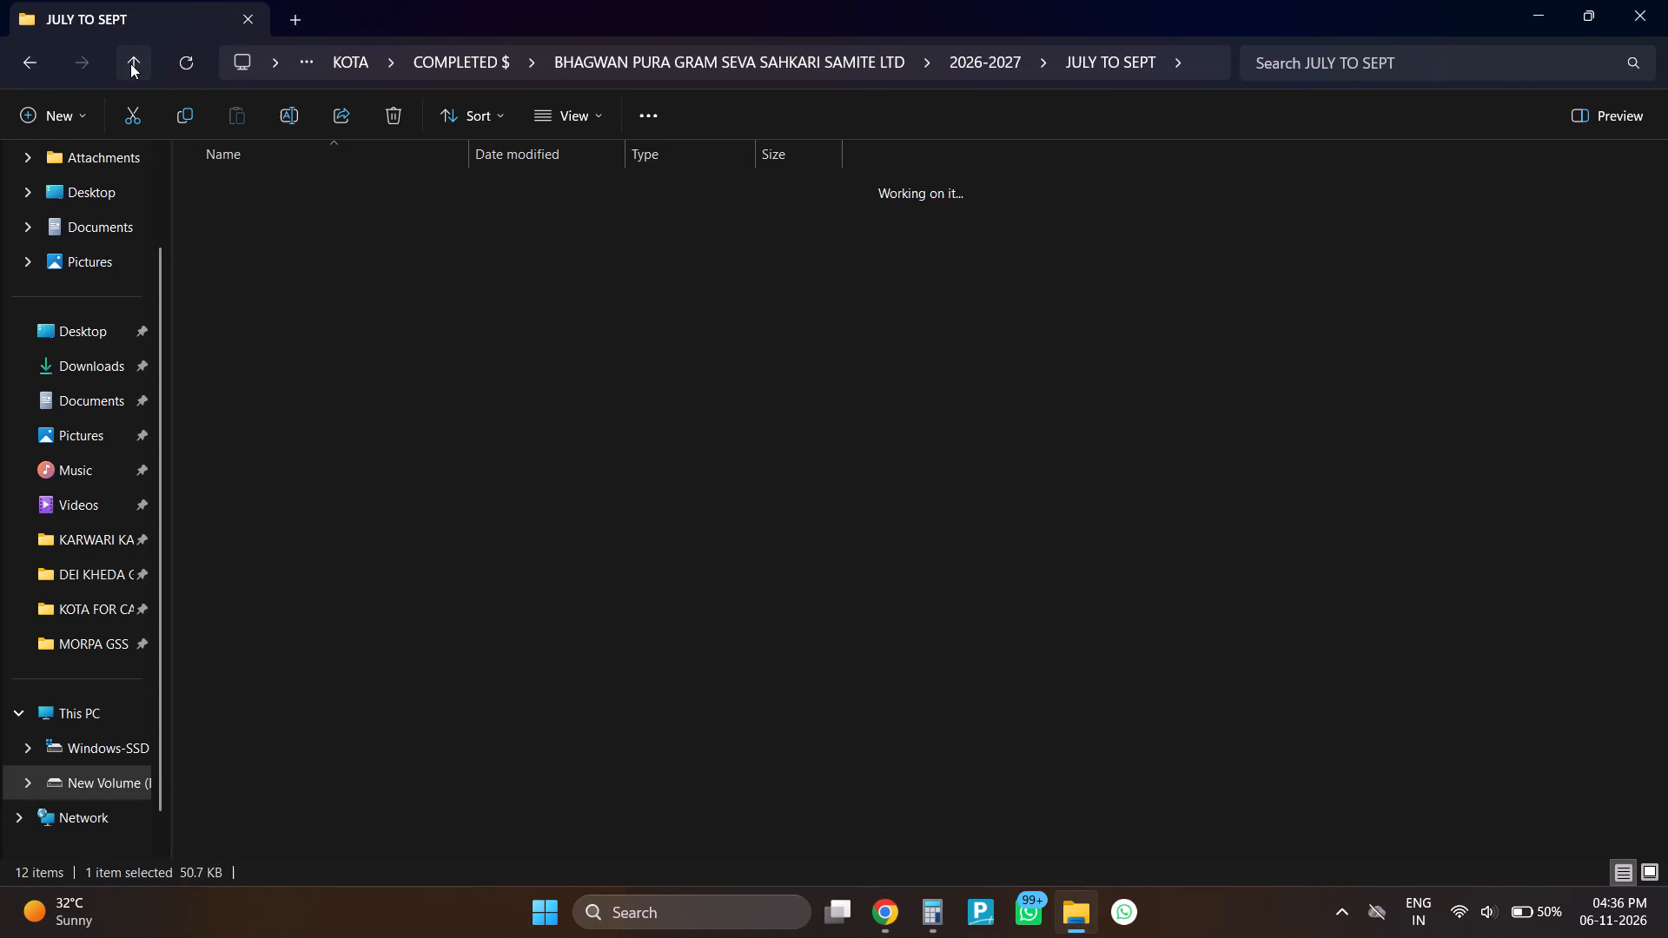
left_click(130, 63)
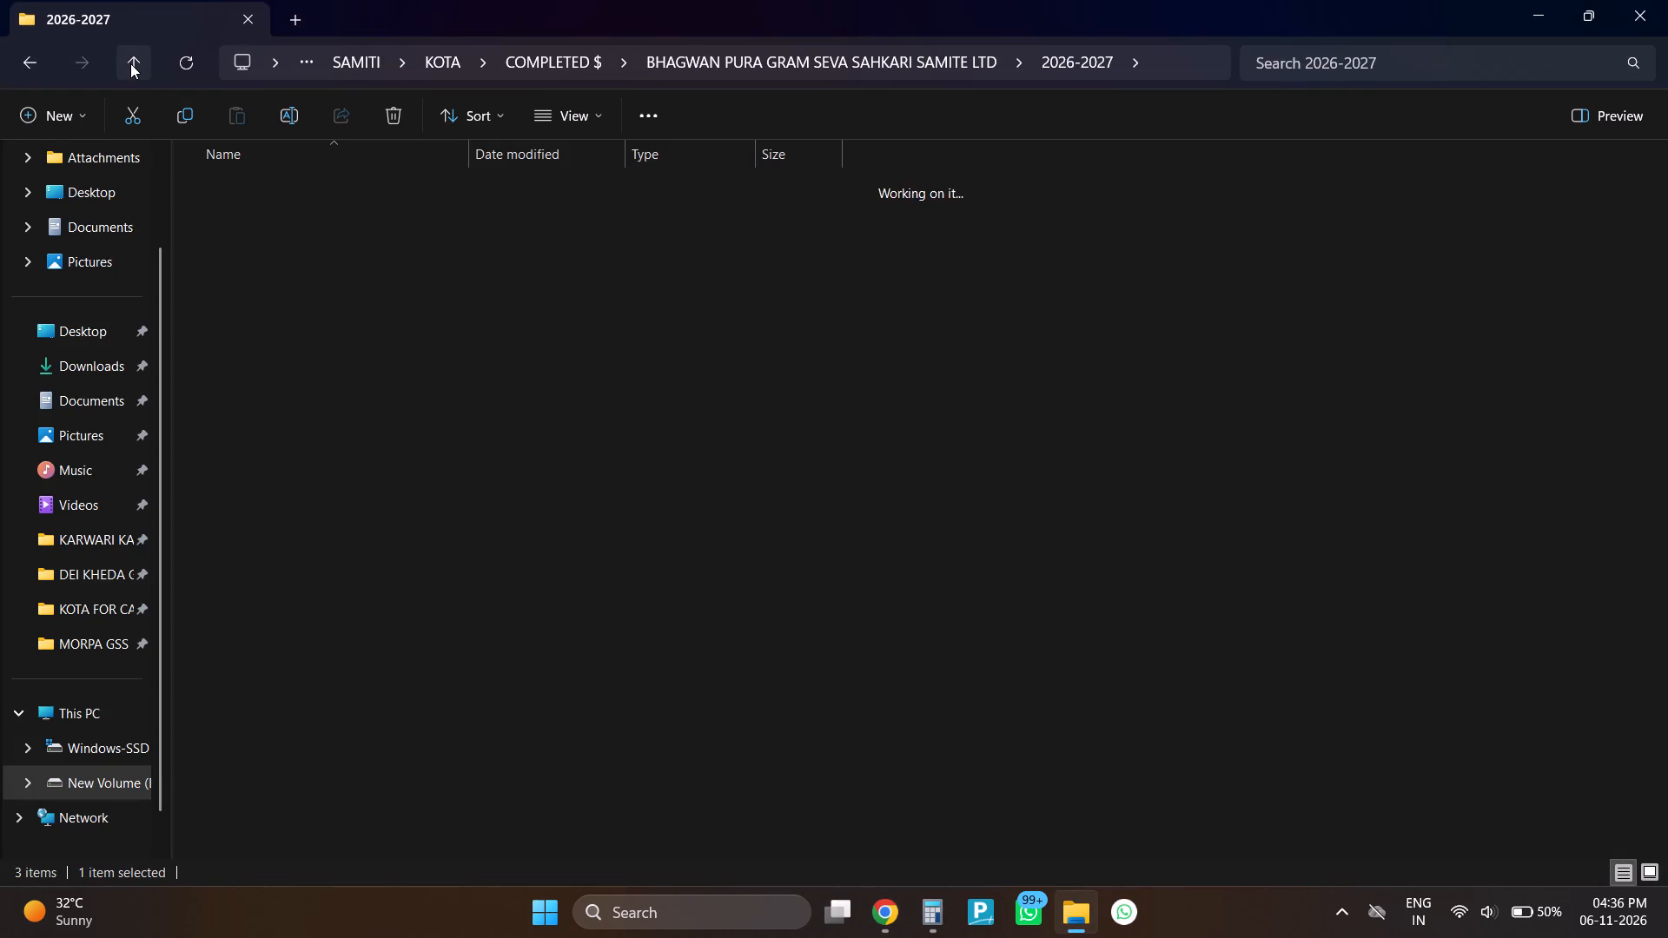
right_click(273, 244)
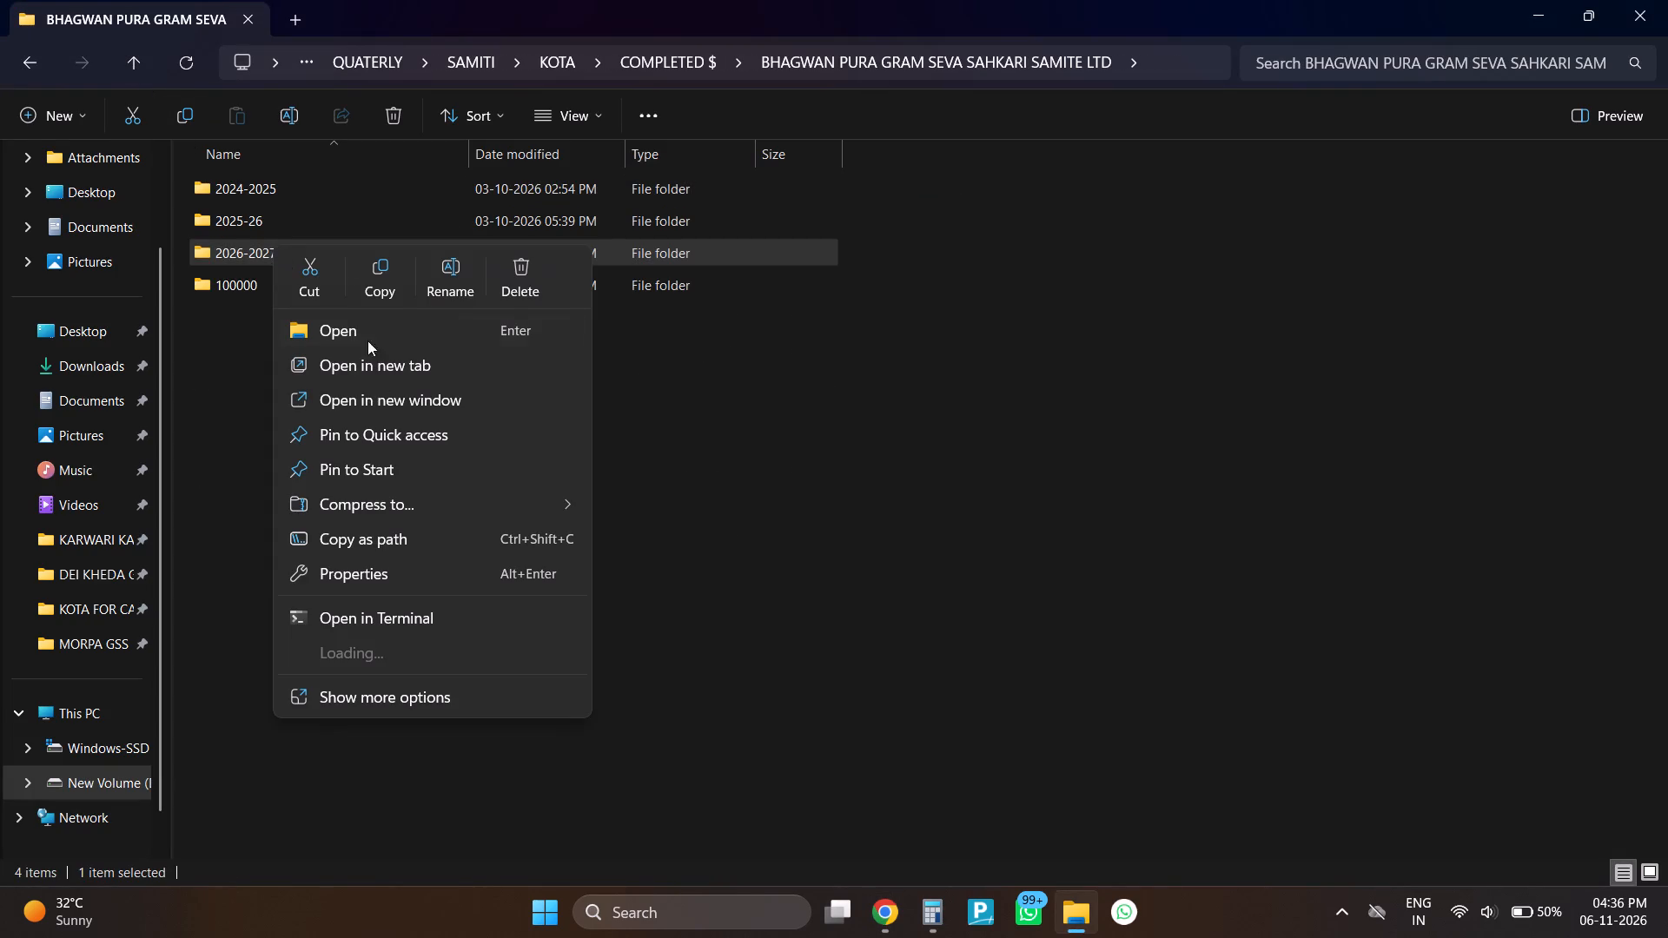
left_click(621, 509)
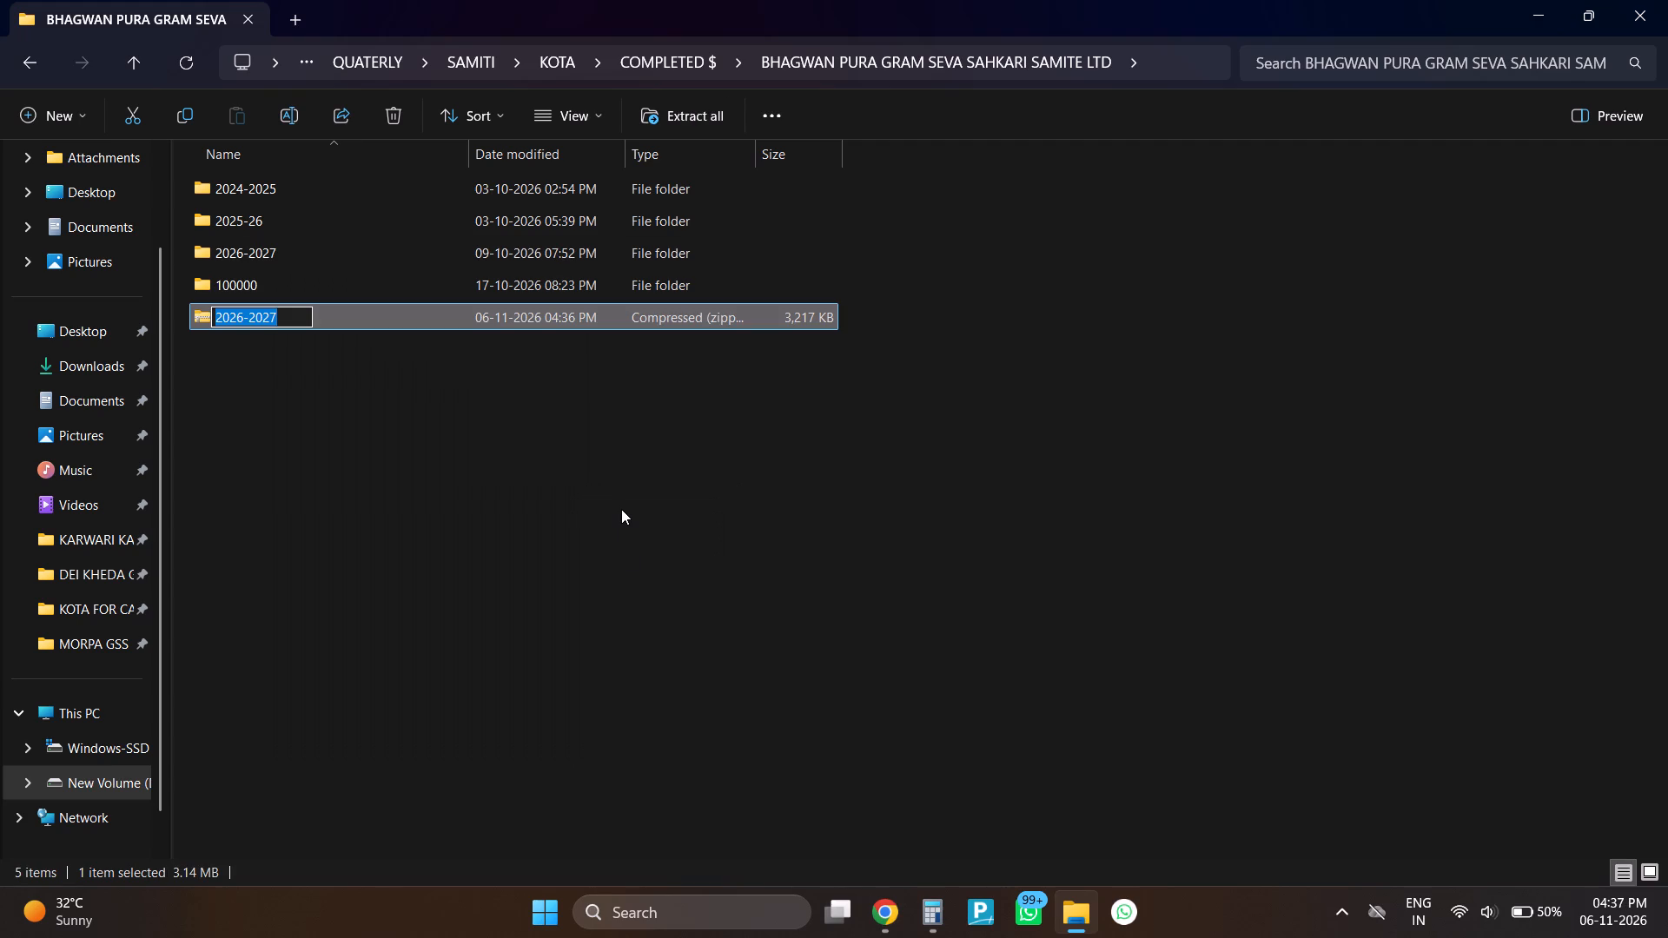
left_click(628, 537)
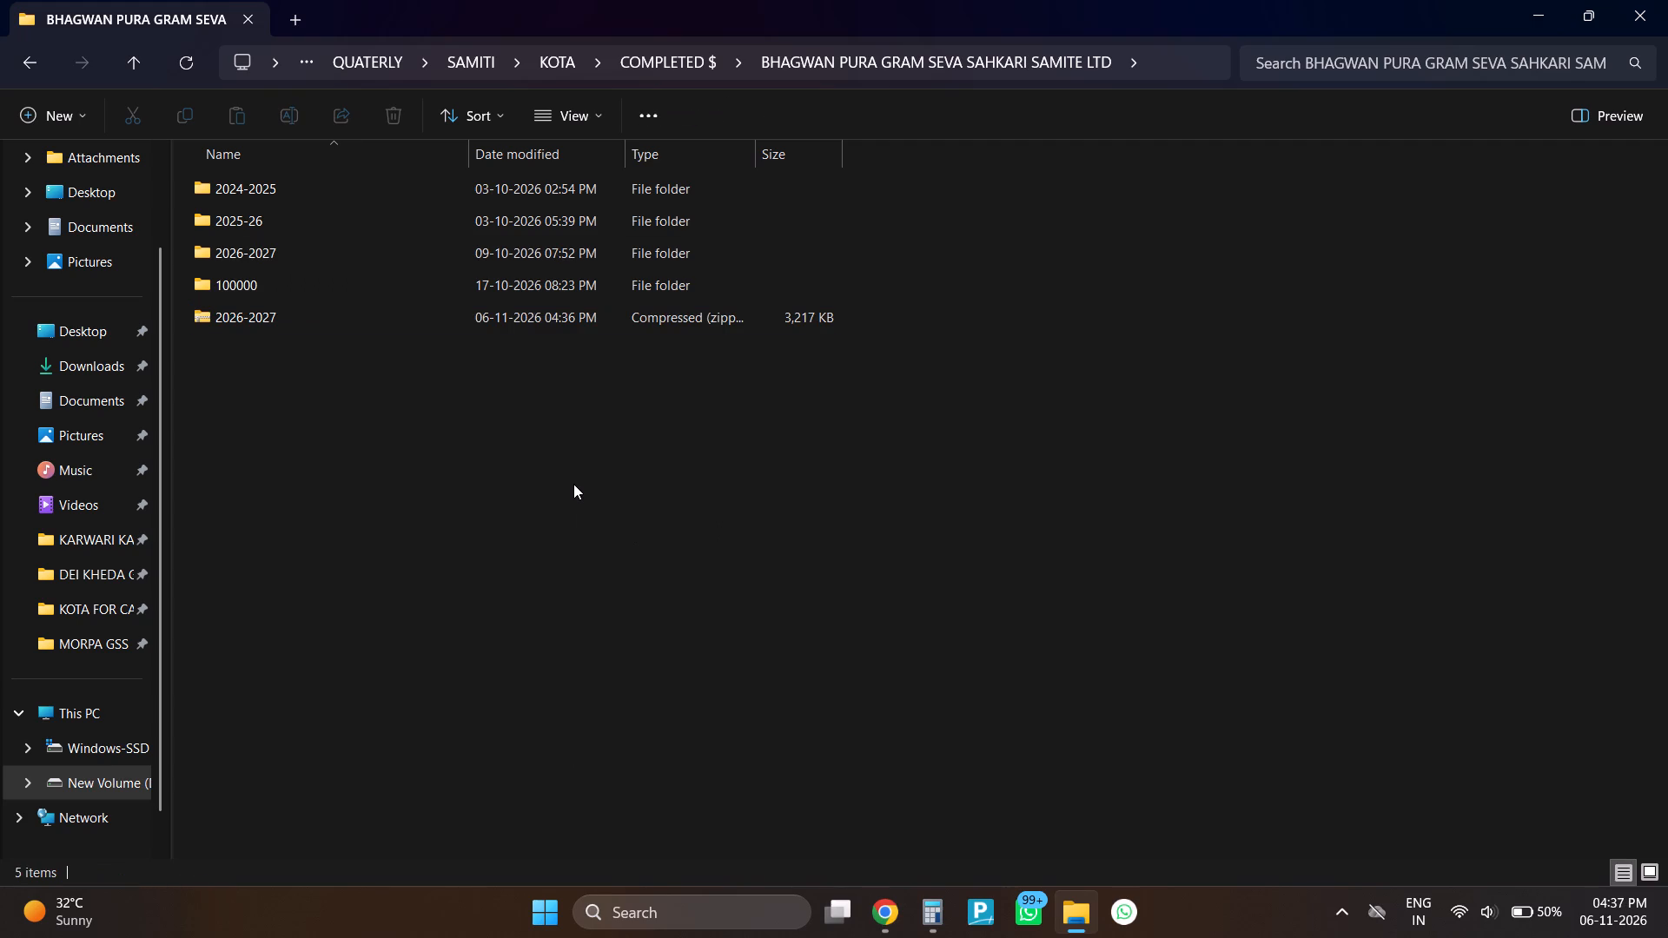
Copy the zipped 2026-2027 archive to the clipboard.
left_click(347, 318)
key("ctrl+c")
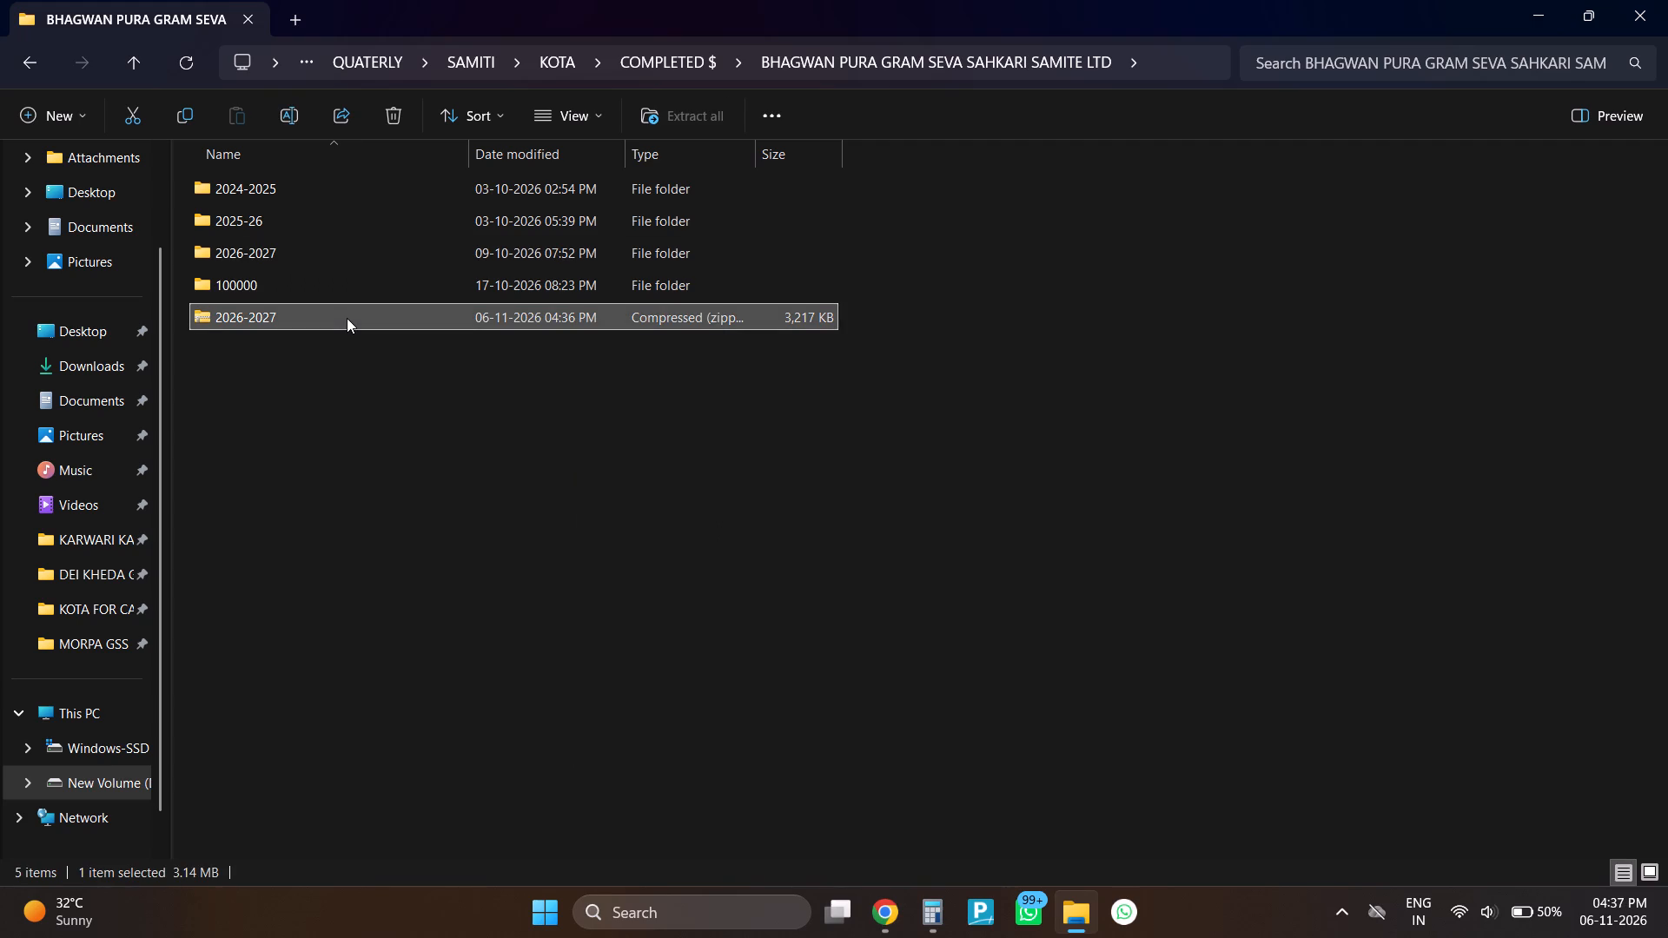
key("ctrl+c")
key("ctrl+c")
key("ctrl+c")
key("ctrl+c")
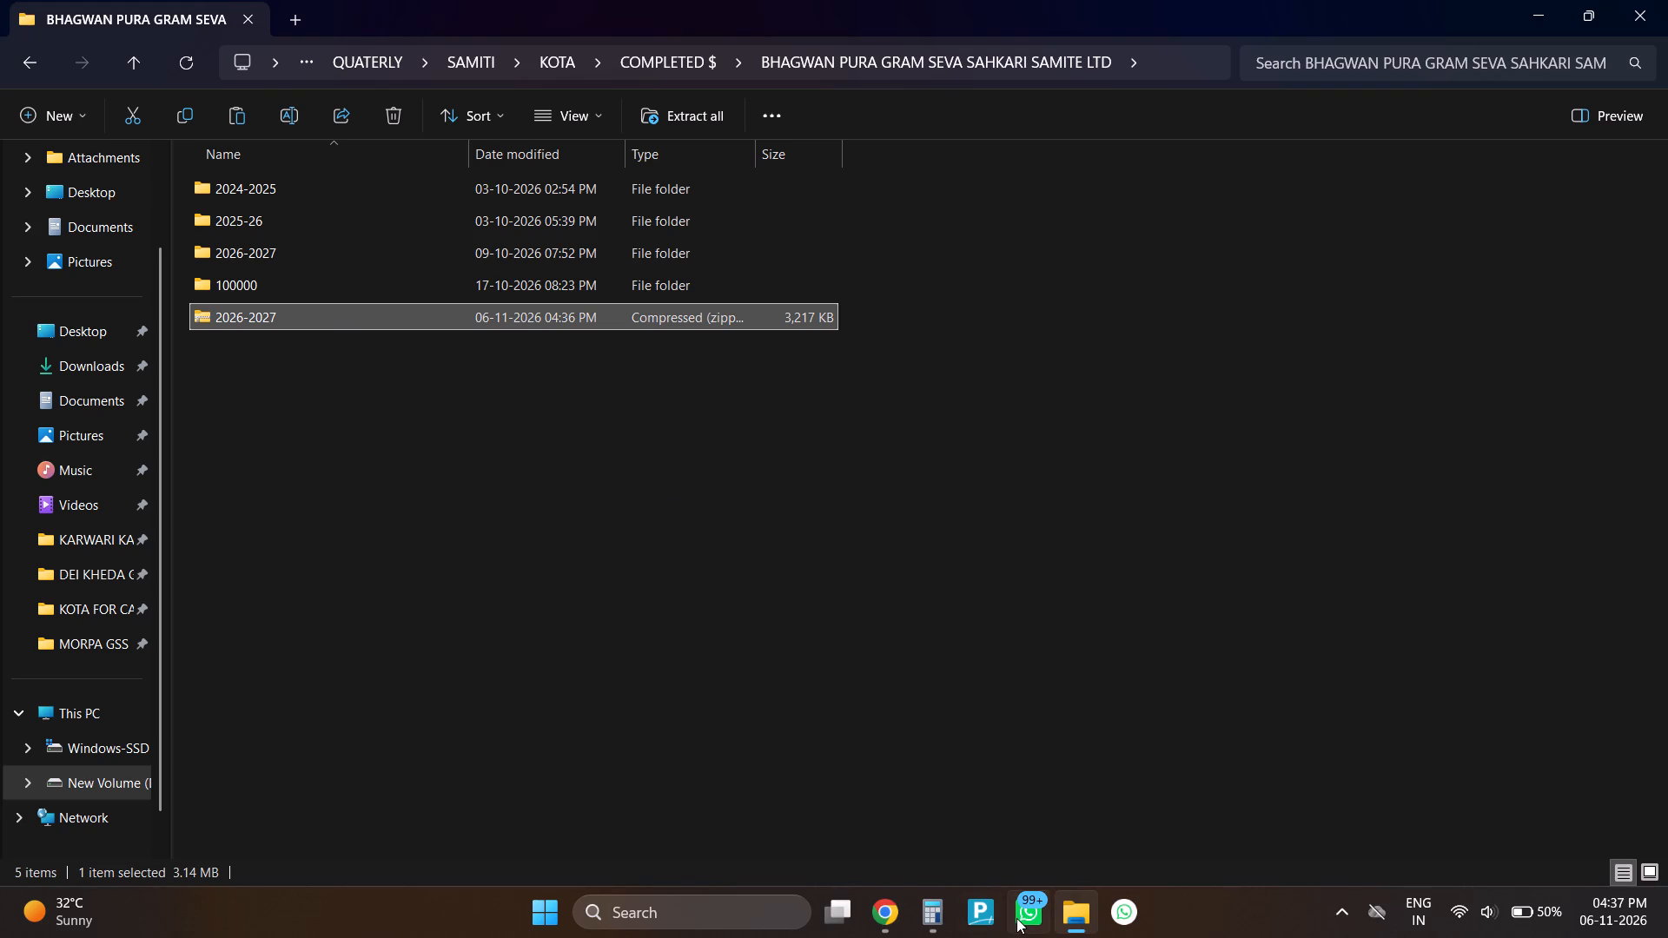
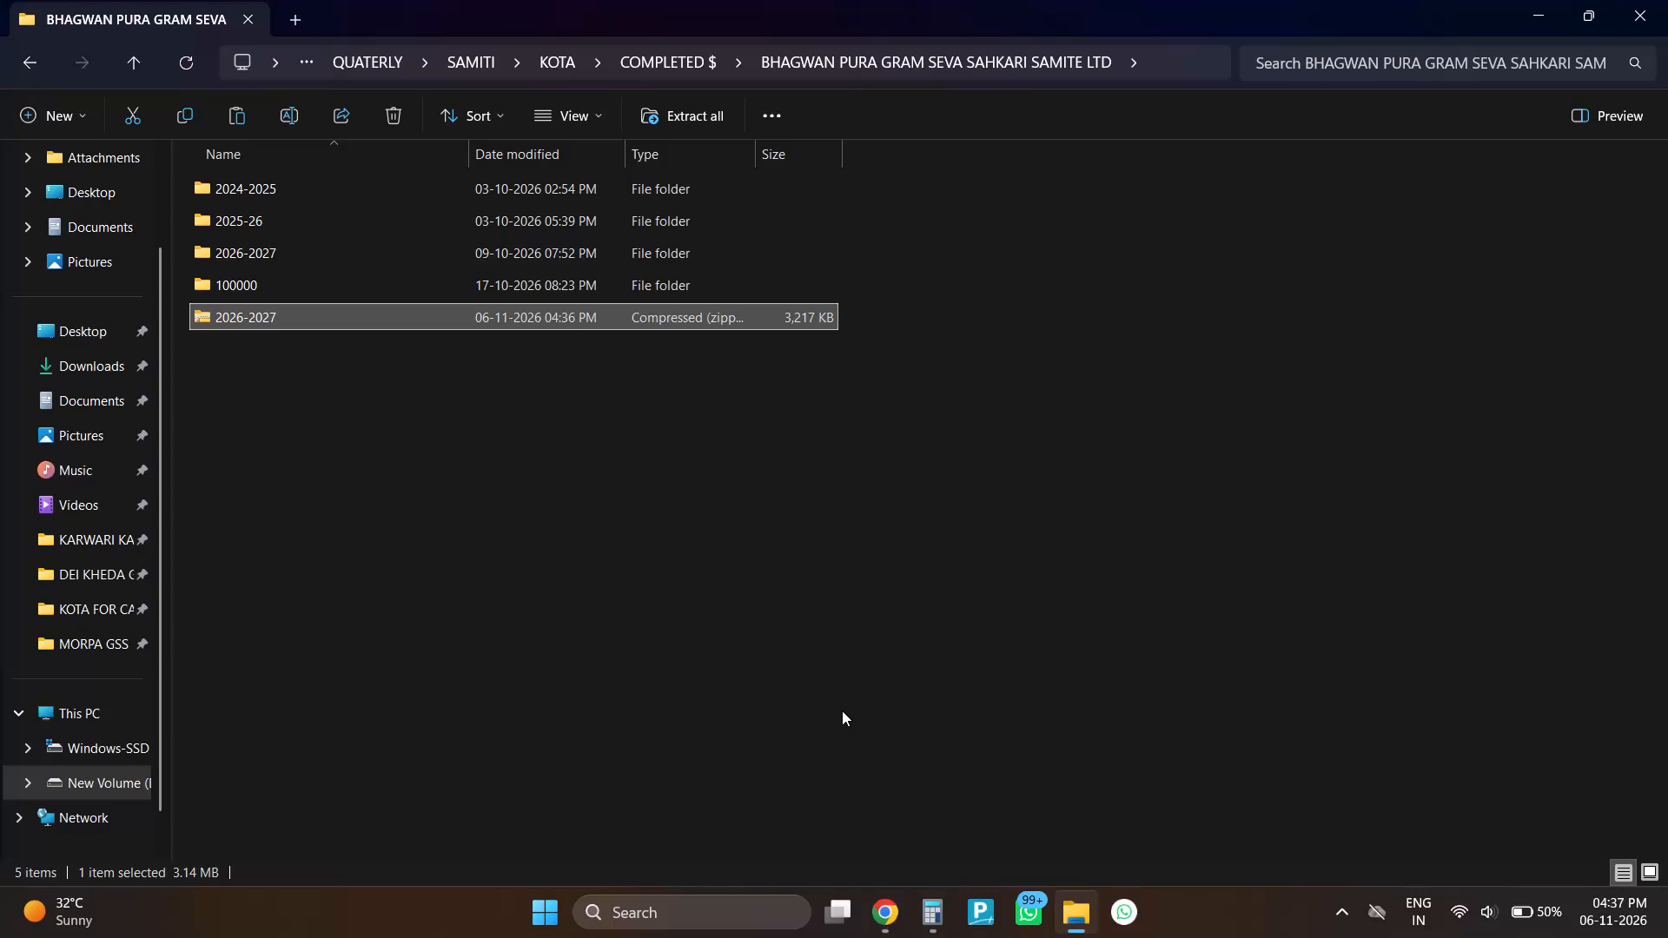
Delete the zipped 2026-2027 archive from the BHAGWAN PURA society's folder and close the folder window.
key("Delete")
key("Return")
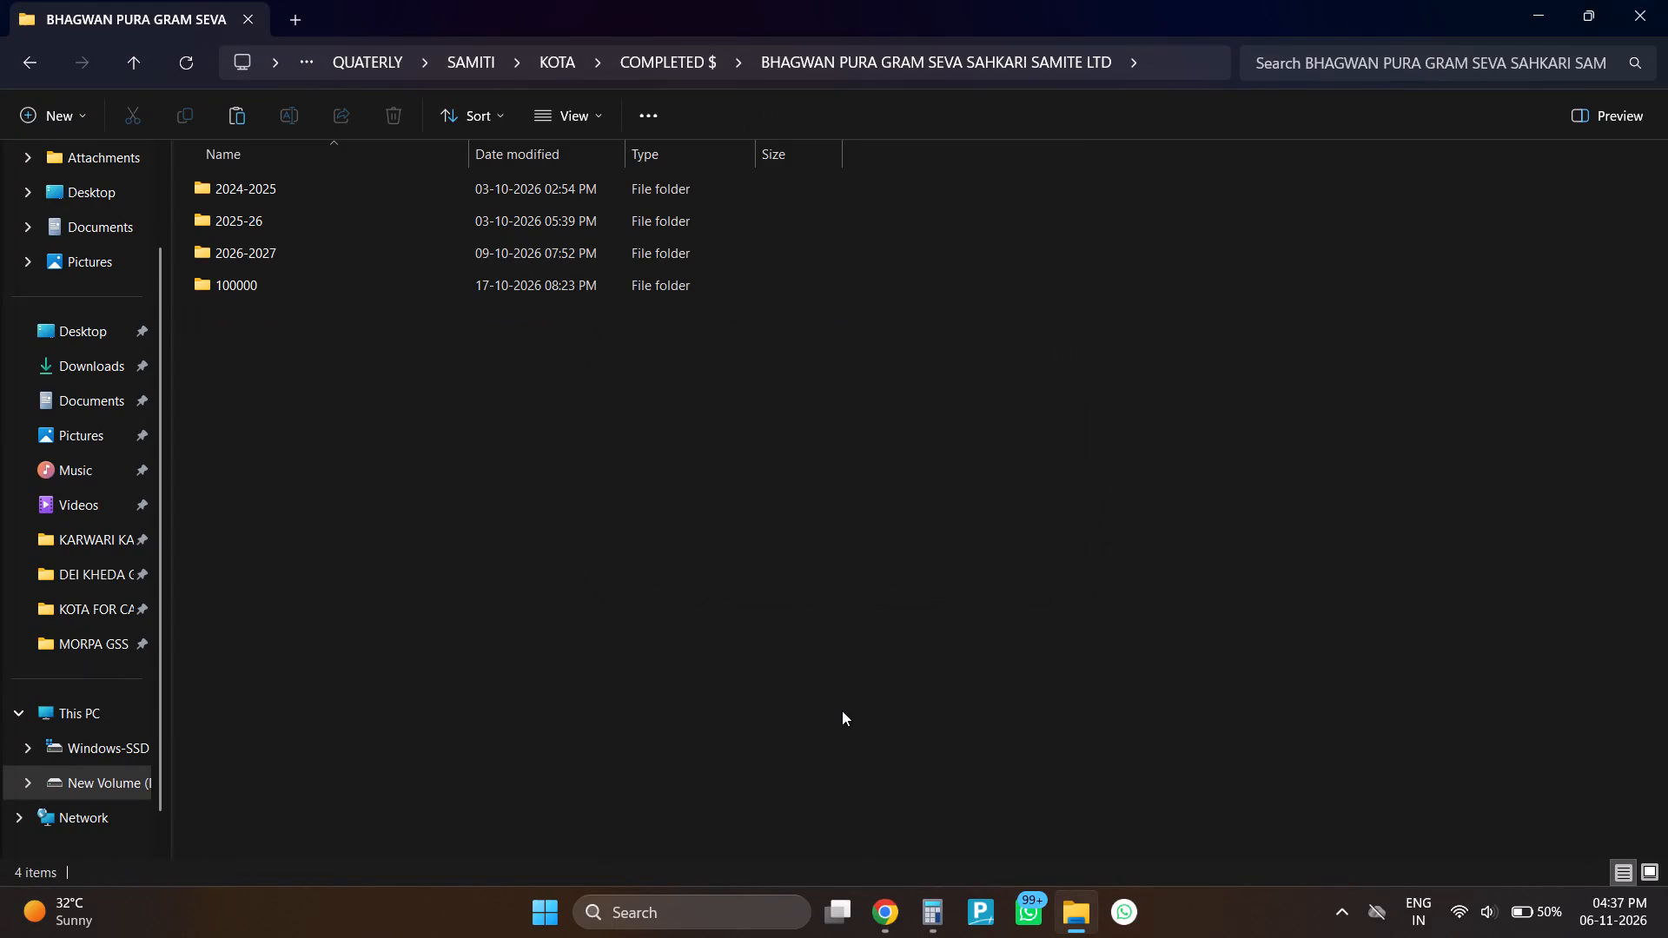
left_click(1667, 29)
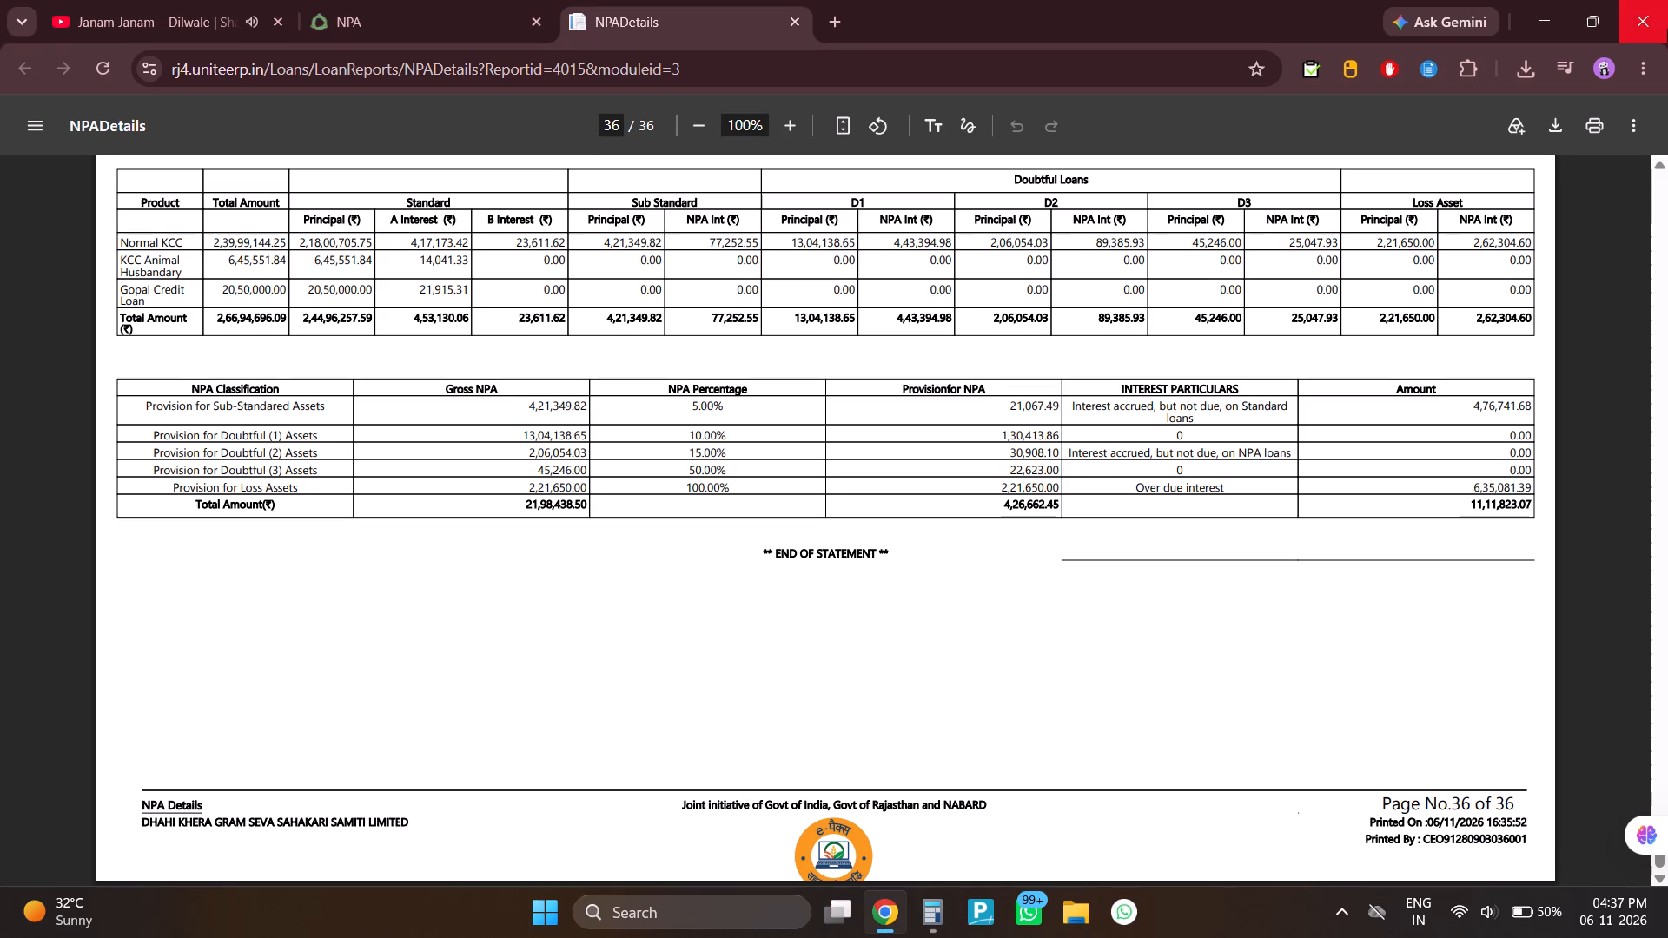
Close the YouTube page playing the Janam Janam song.
left_click(281, 26)
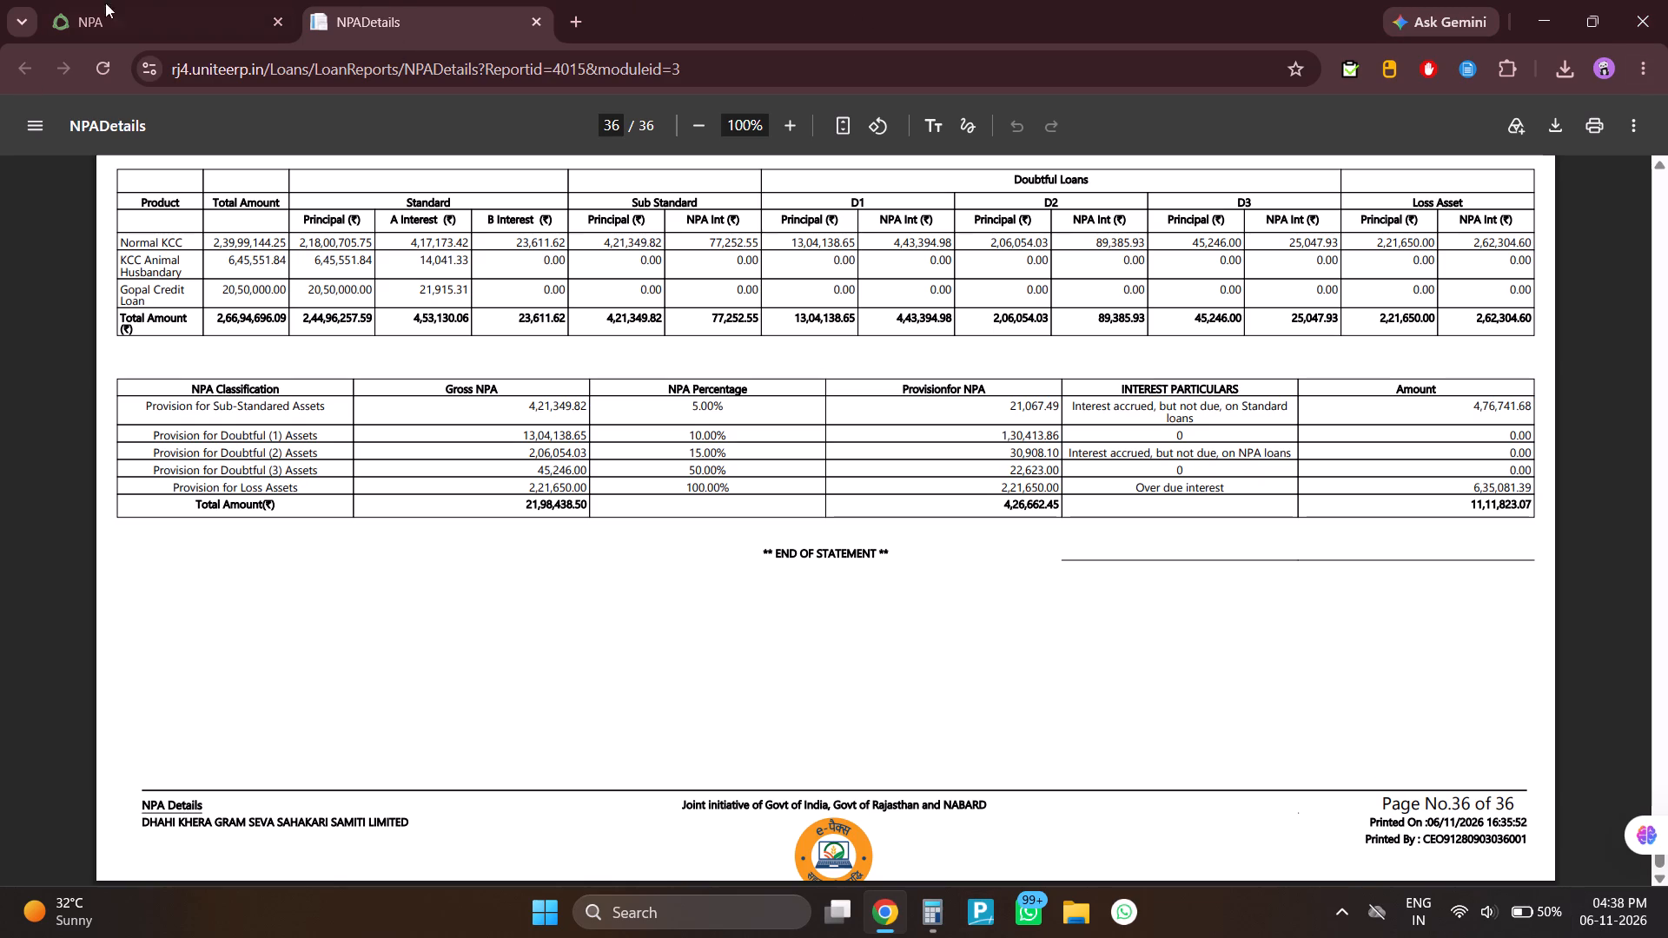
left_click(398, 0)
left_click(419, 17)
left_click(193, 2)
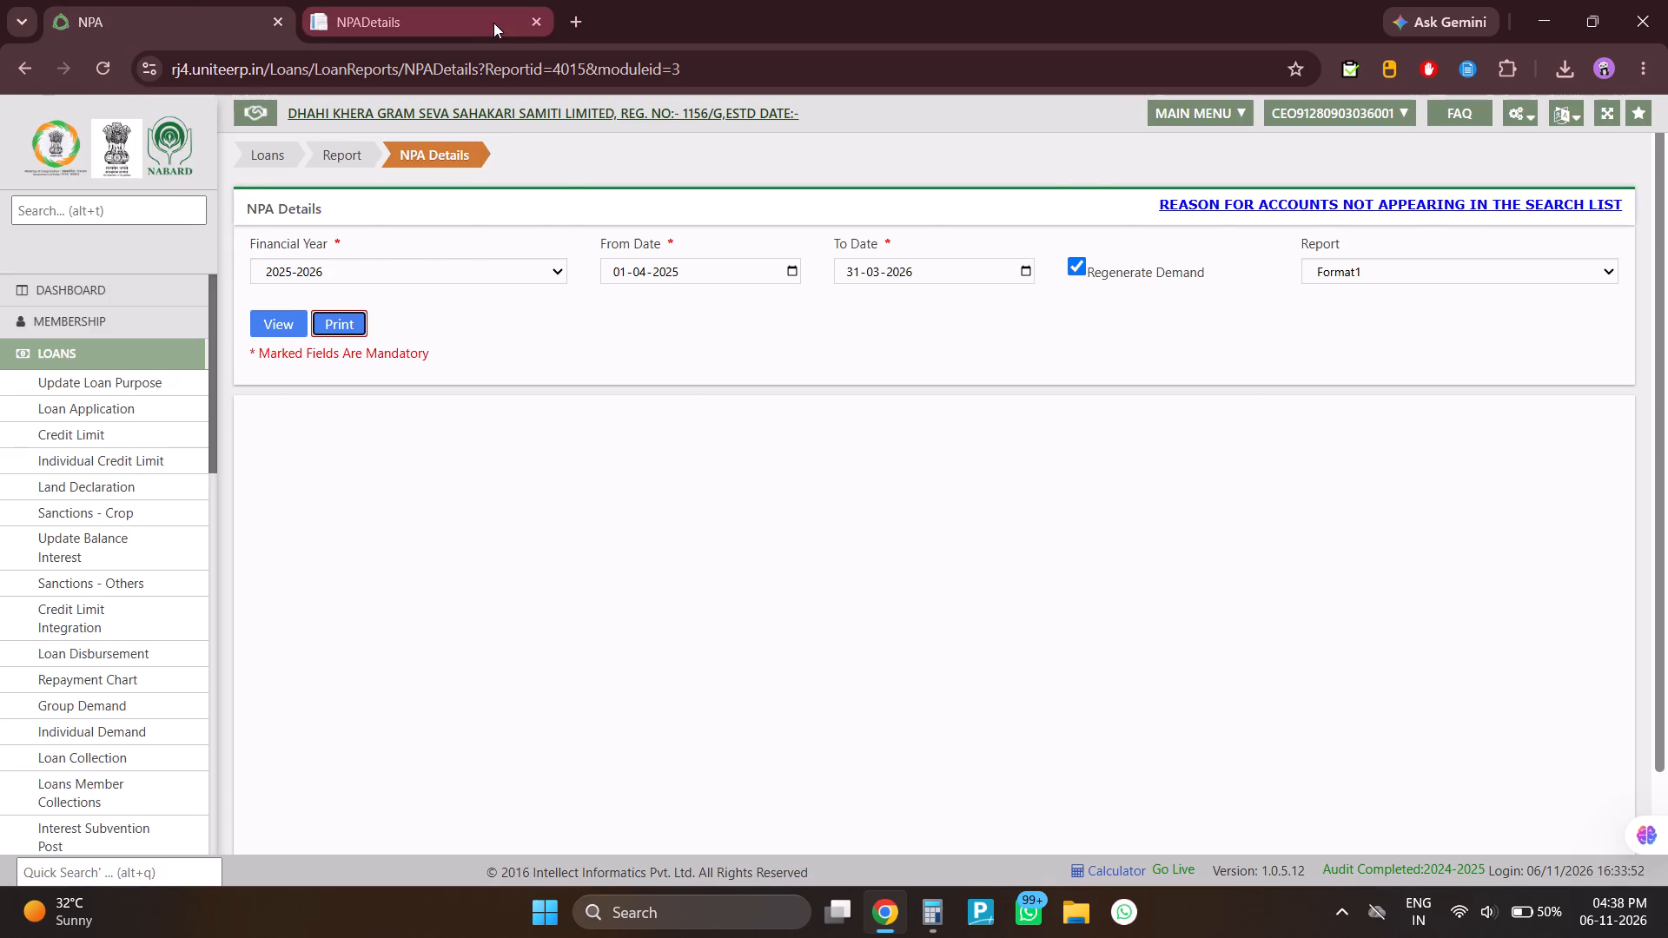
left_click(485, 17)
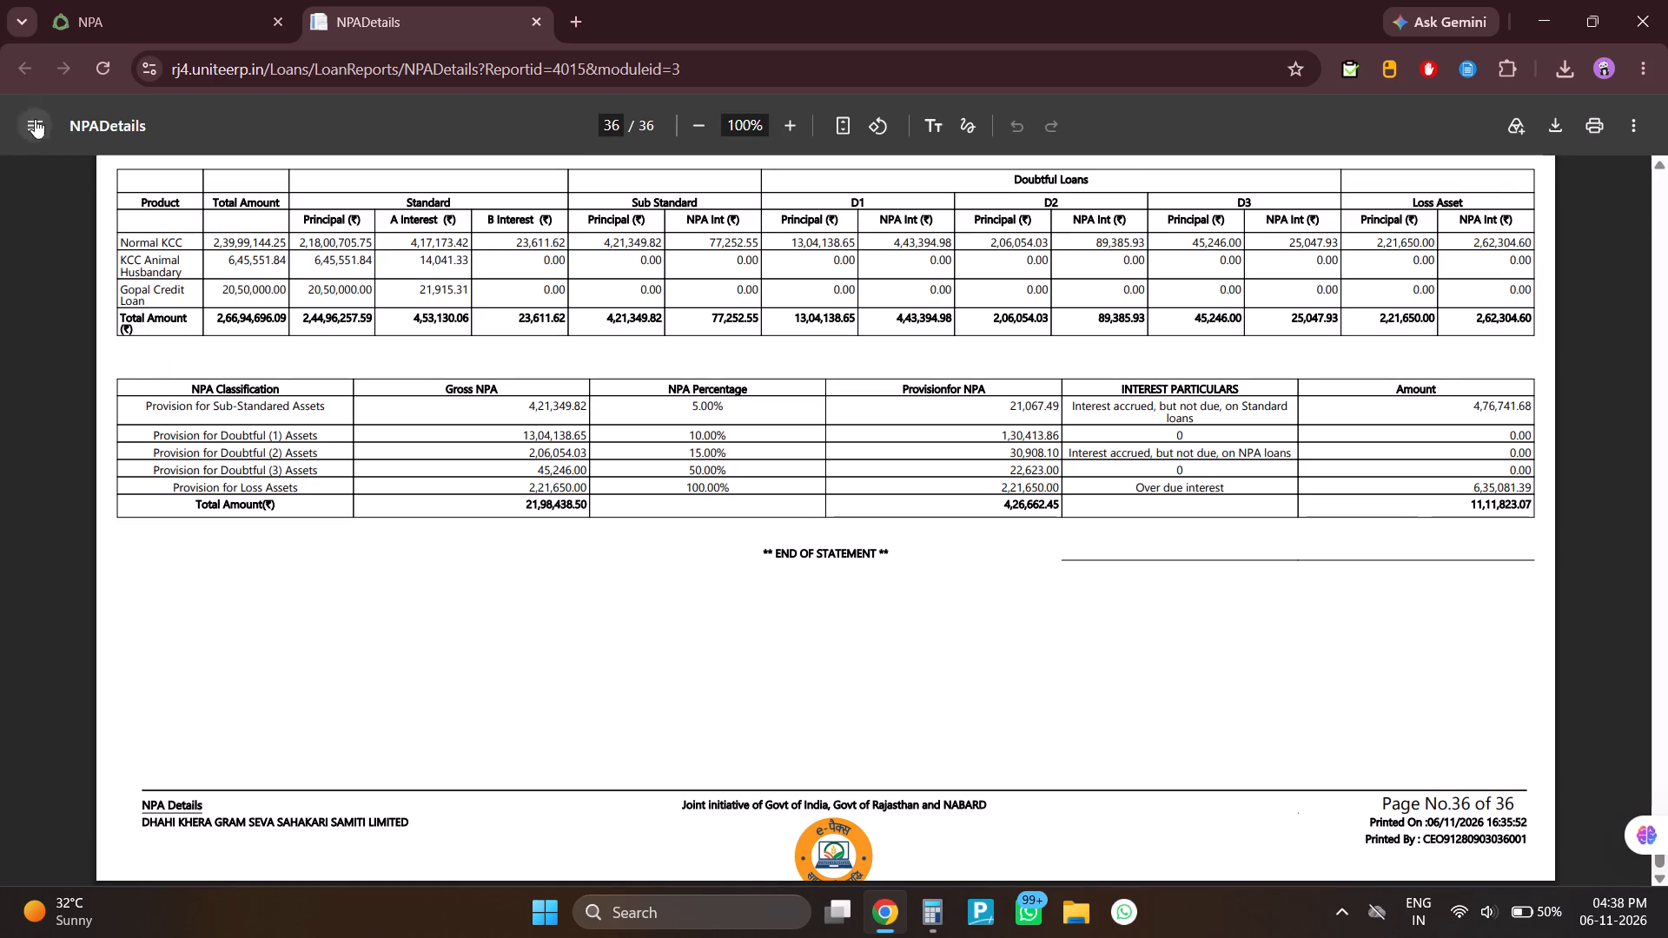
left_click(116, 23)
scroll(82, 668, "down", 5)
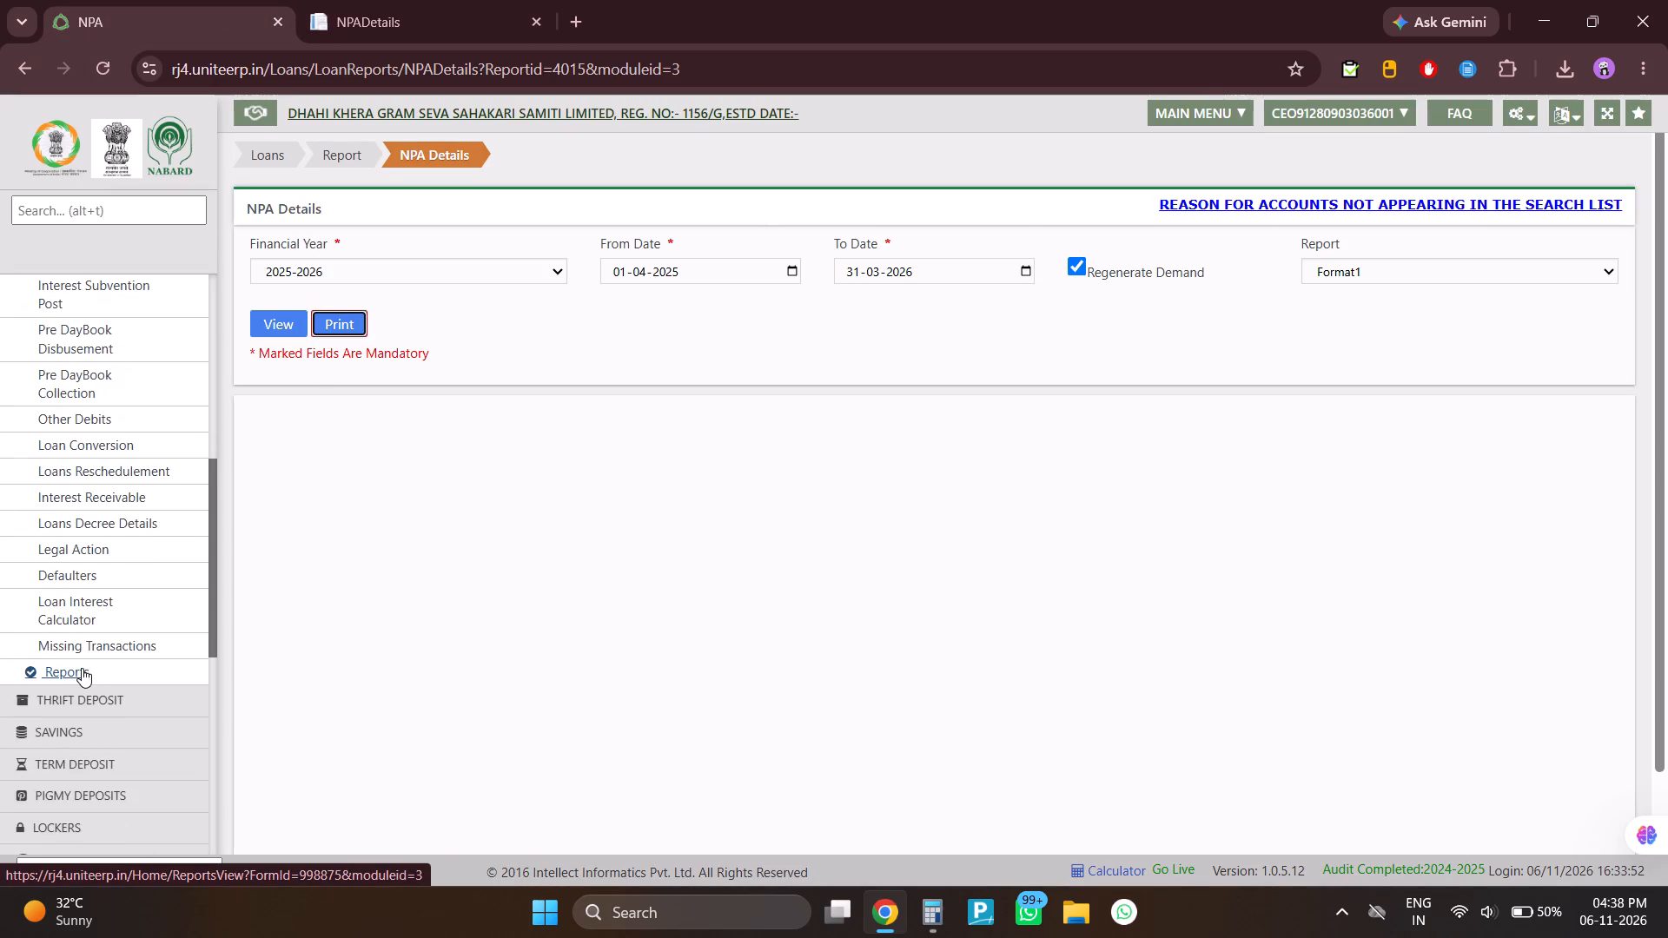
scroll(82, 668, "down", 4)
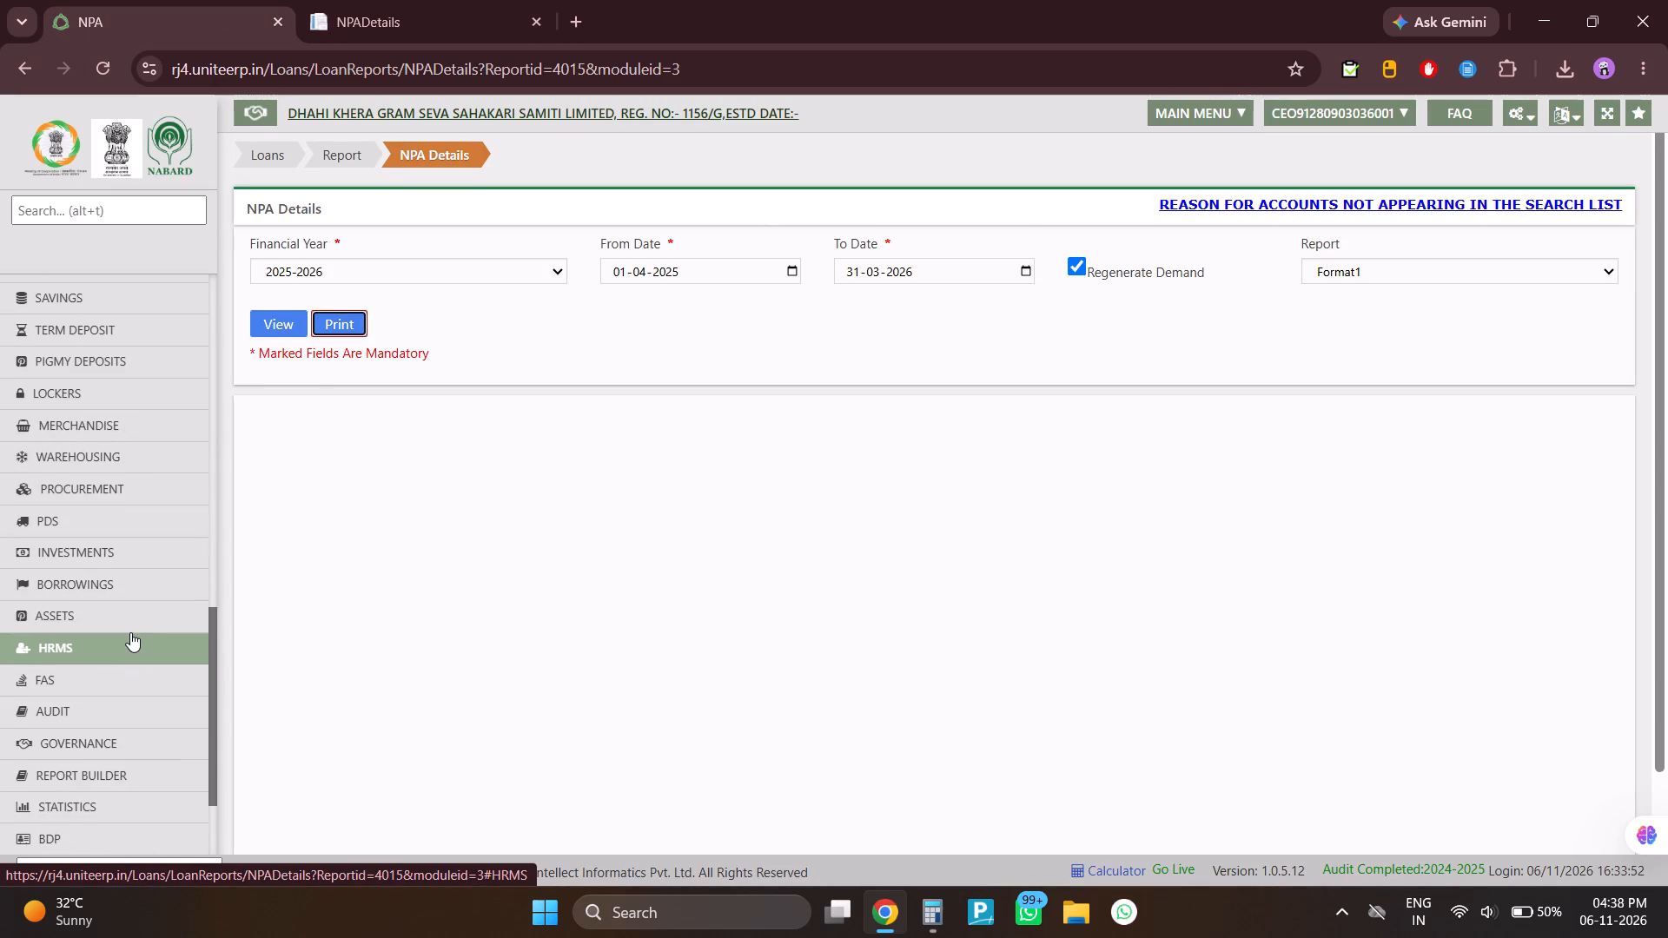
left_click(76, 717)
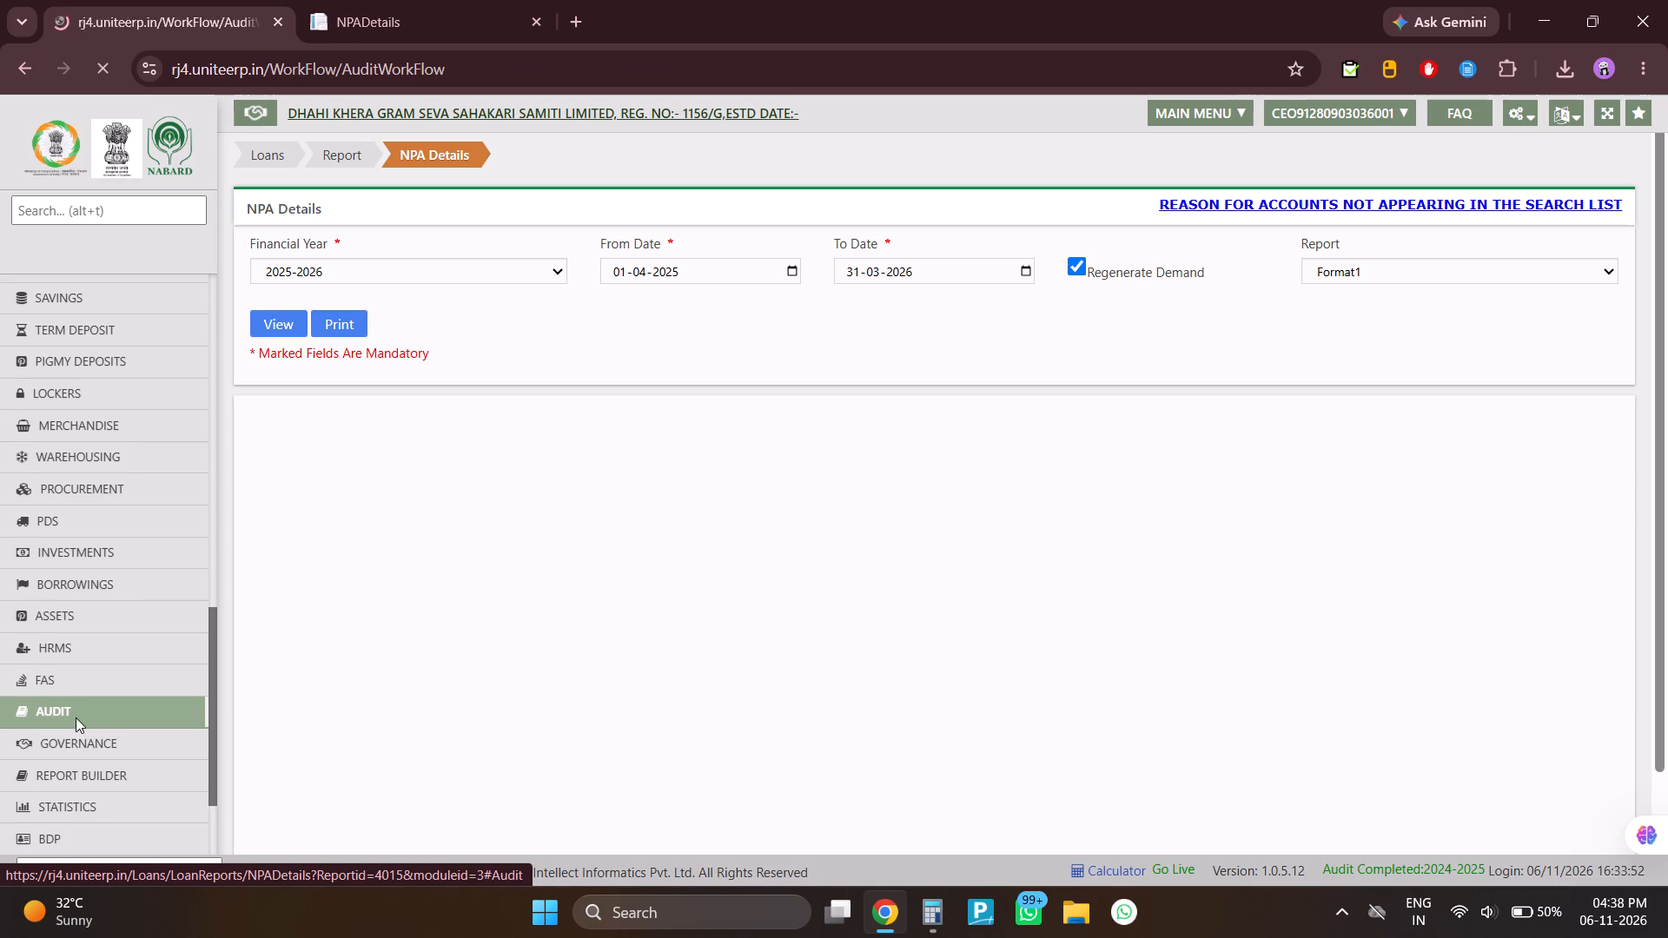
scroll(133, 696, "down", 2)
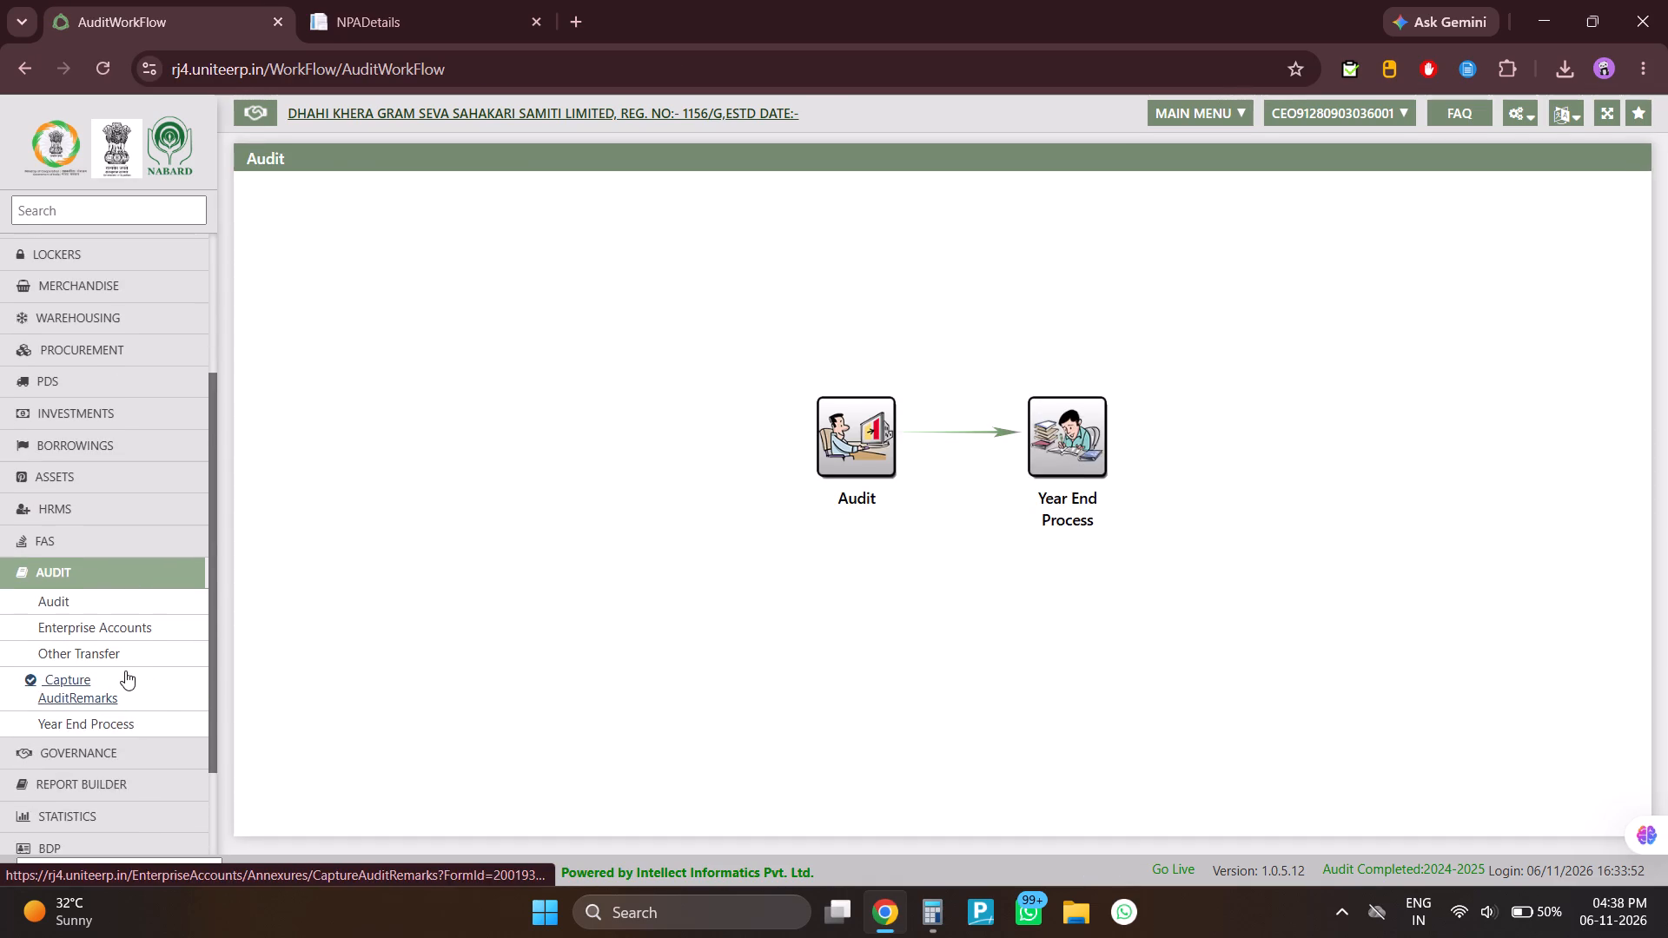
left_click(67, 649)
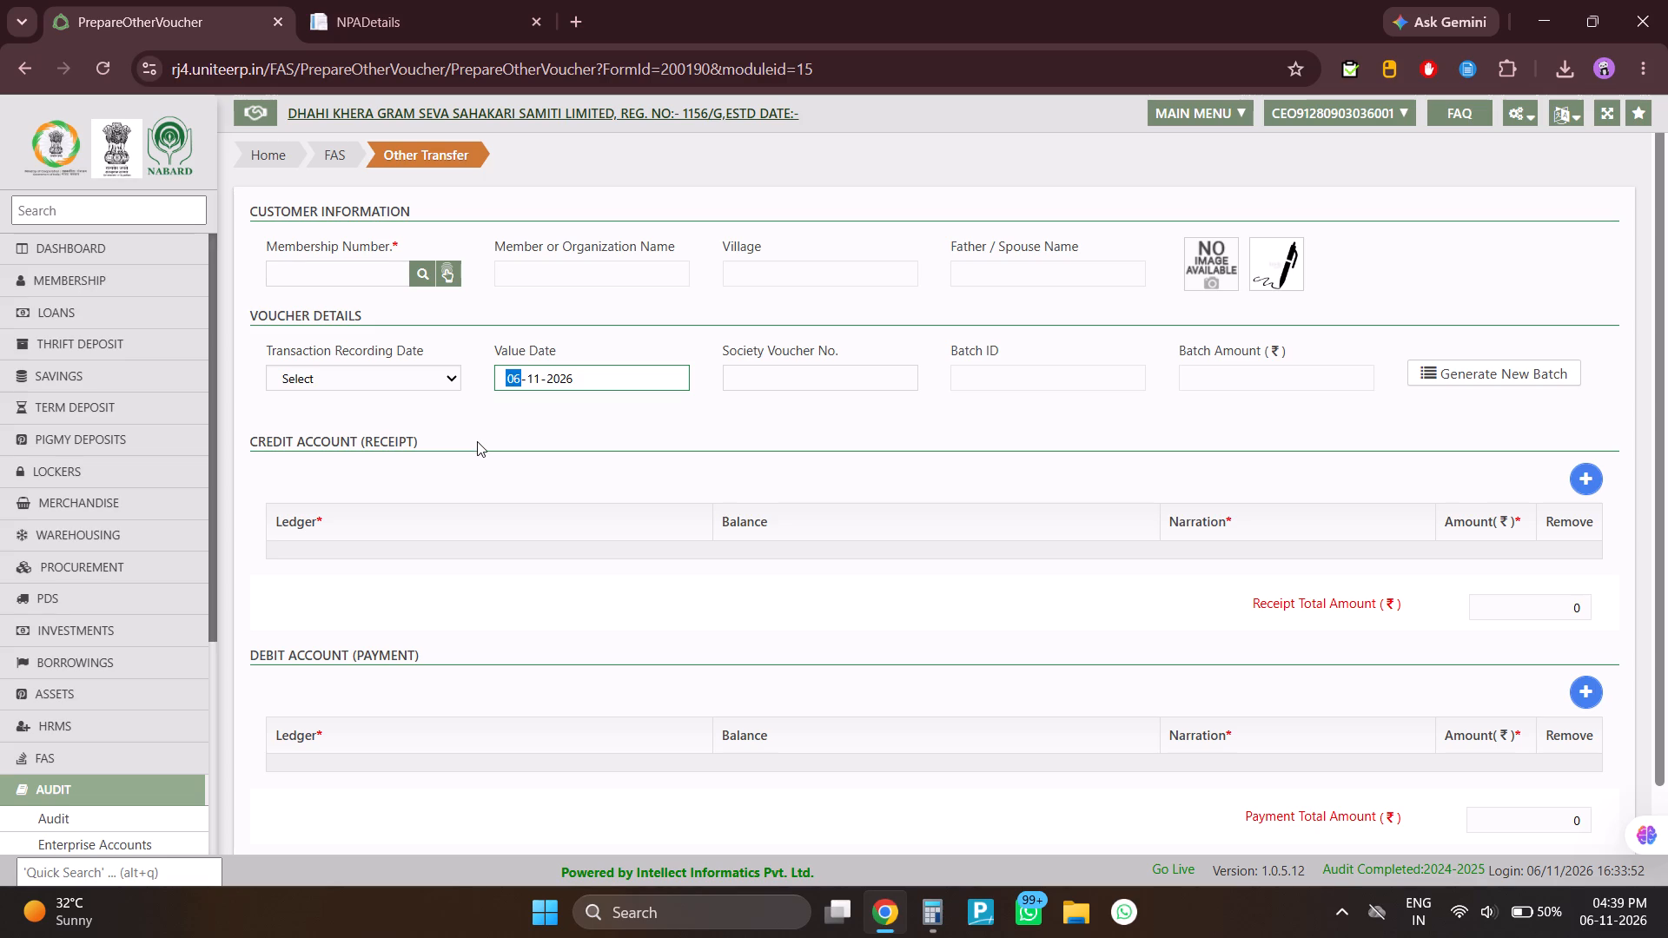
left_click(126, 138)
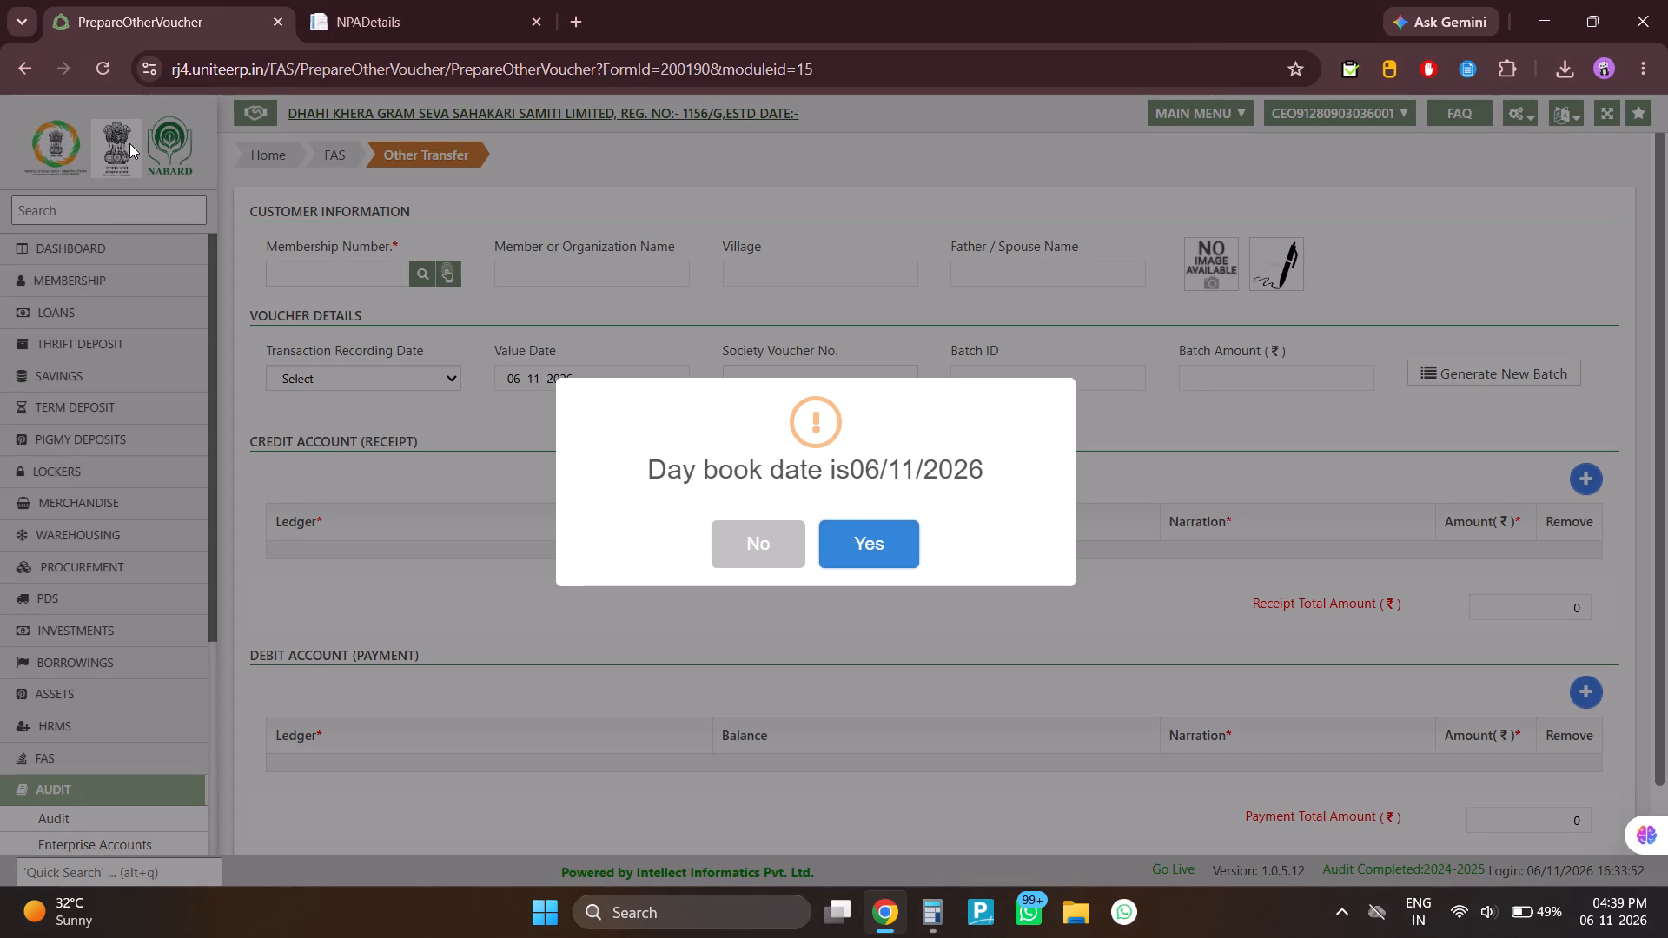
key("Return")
Generate the Annexure-XXI N.P.A. Statement from the Audit enterprise accounts for 01-04-2025 to 31-03-2026.
left_click(67, 154)
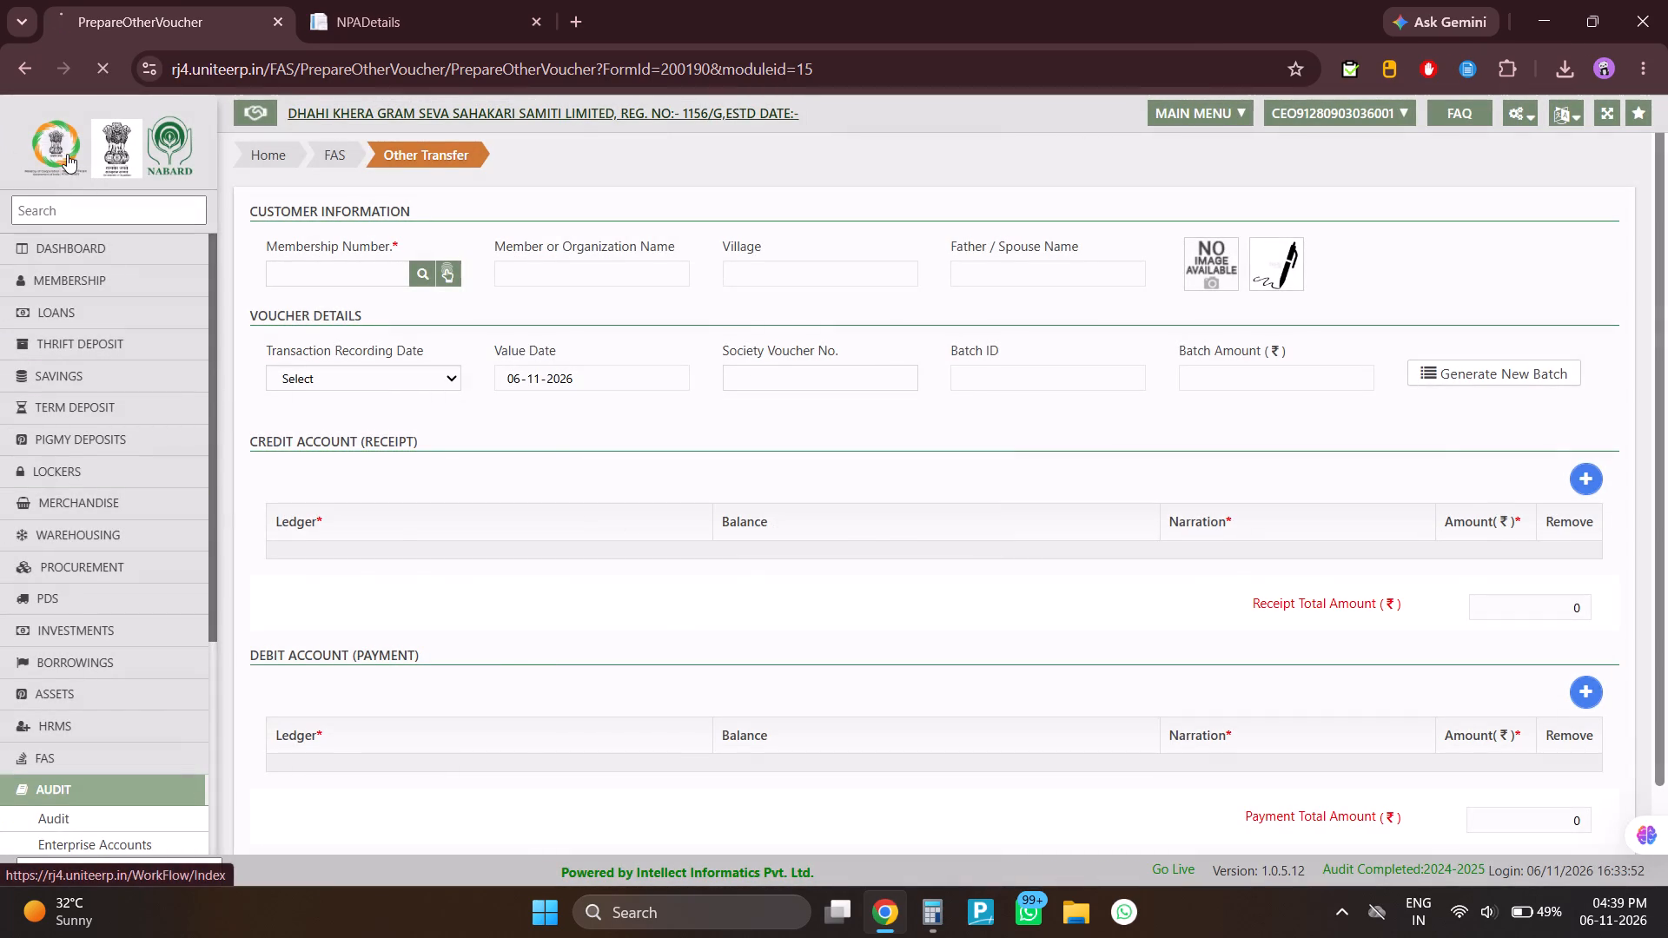
left_click(1062, 415)
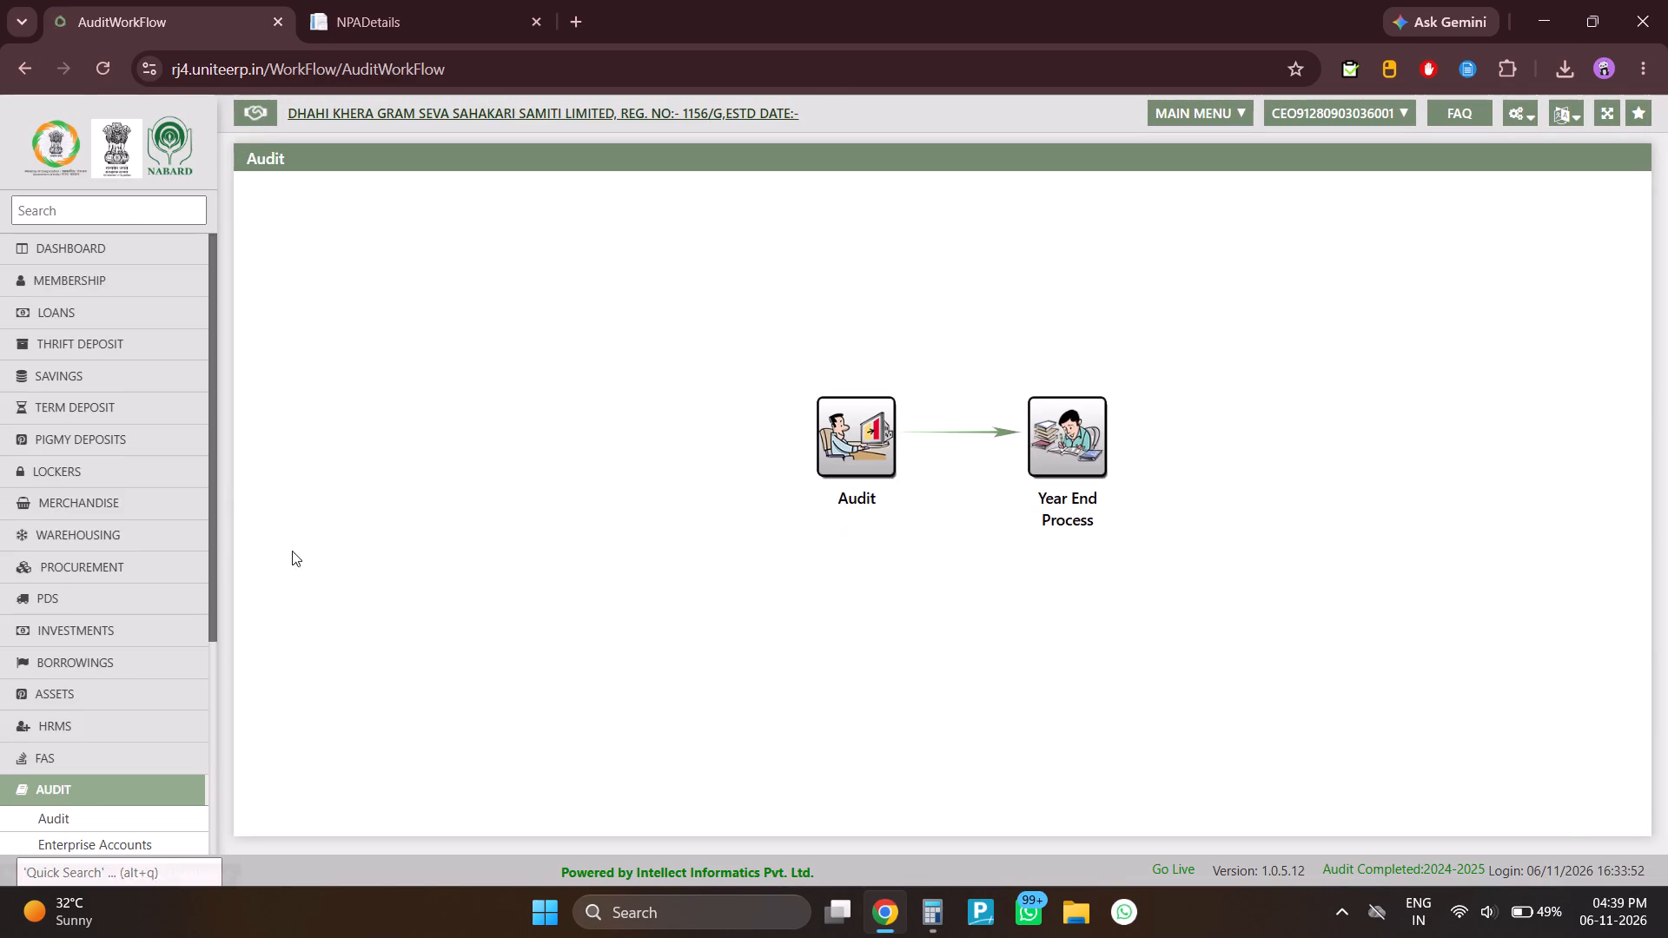
scroll(70, 663, "down", 2)
left_click(84, 629)
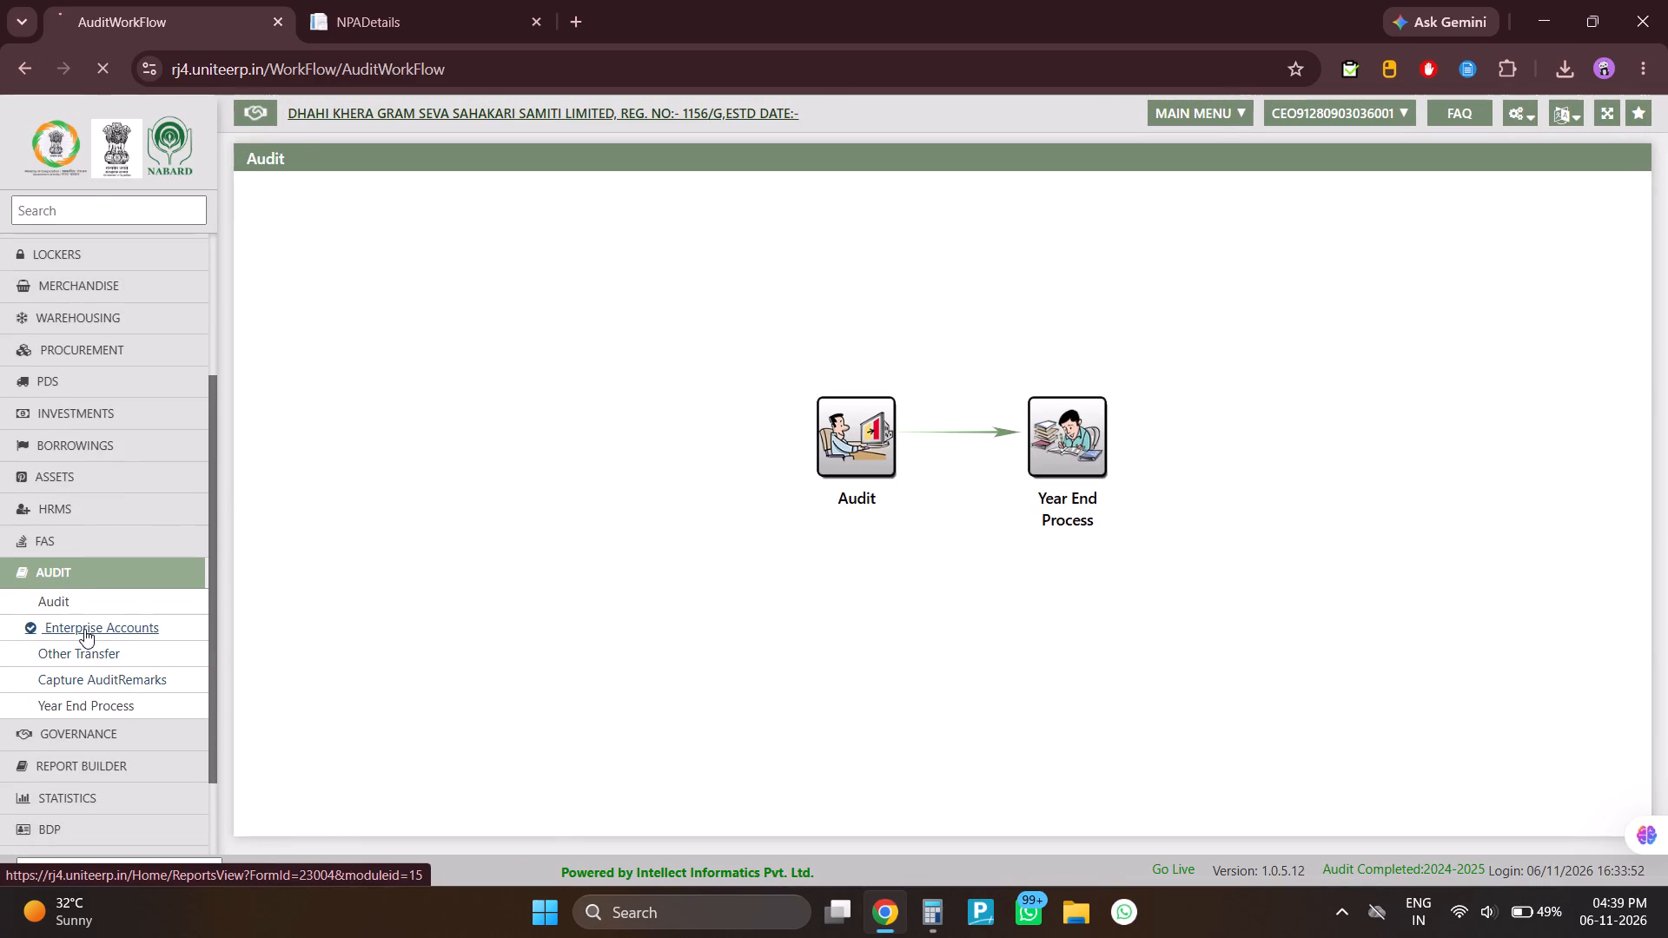
left_click(386, 685)
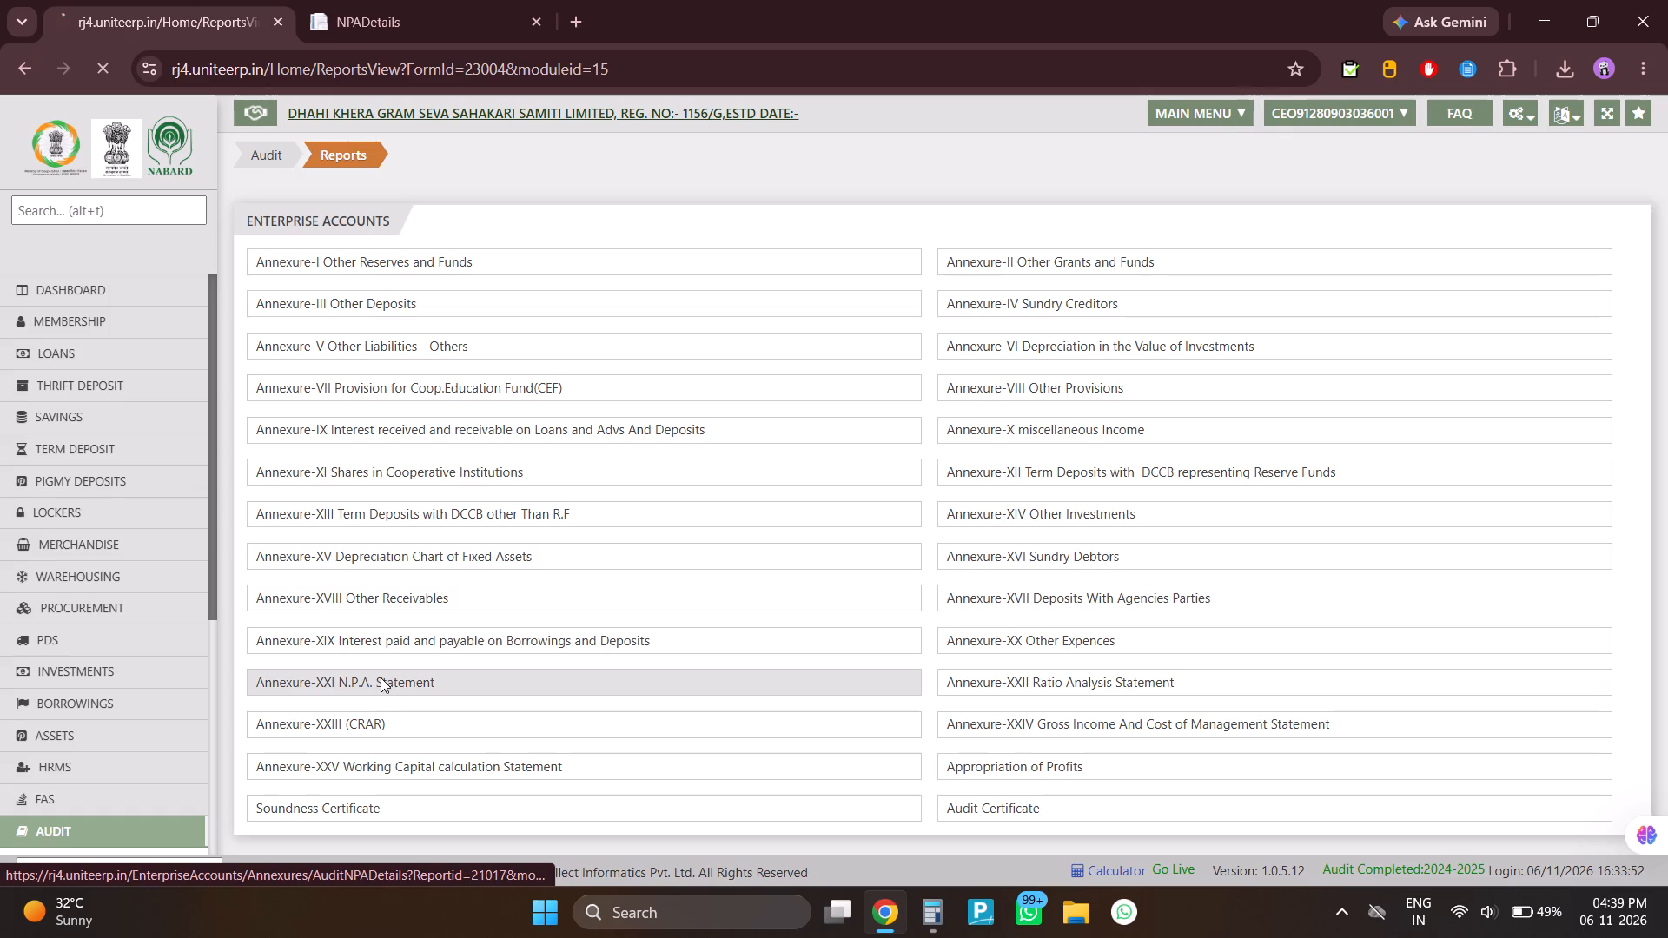
left_click(337, 241)
type("2025")
key("Tab")
key("Tab")
type("313")
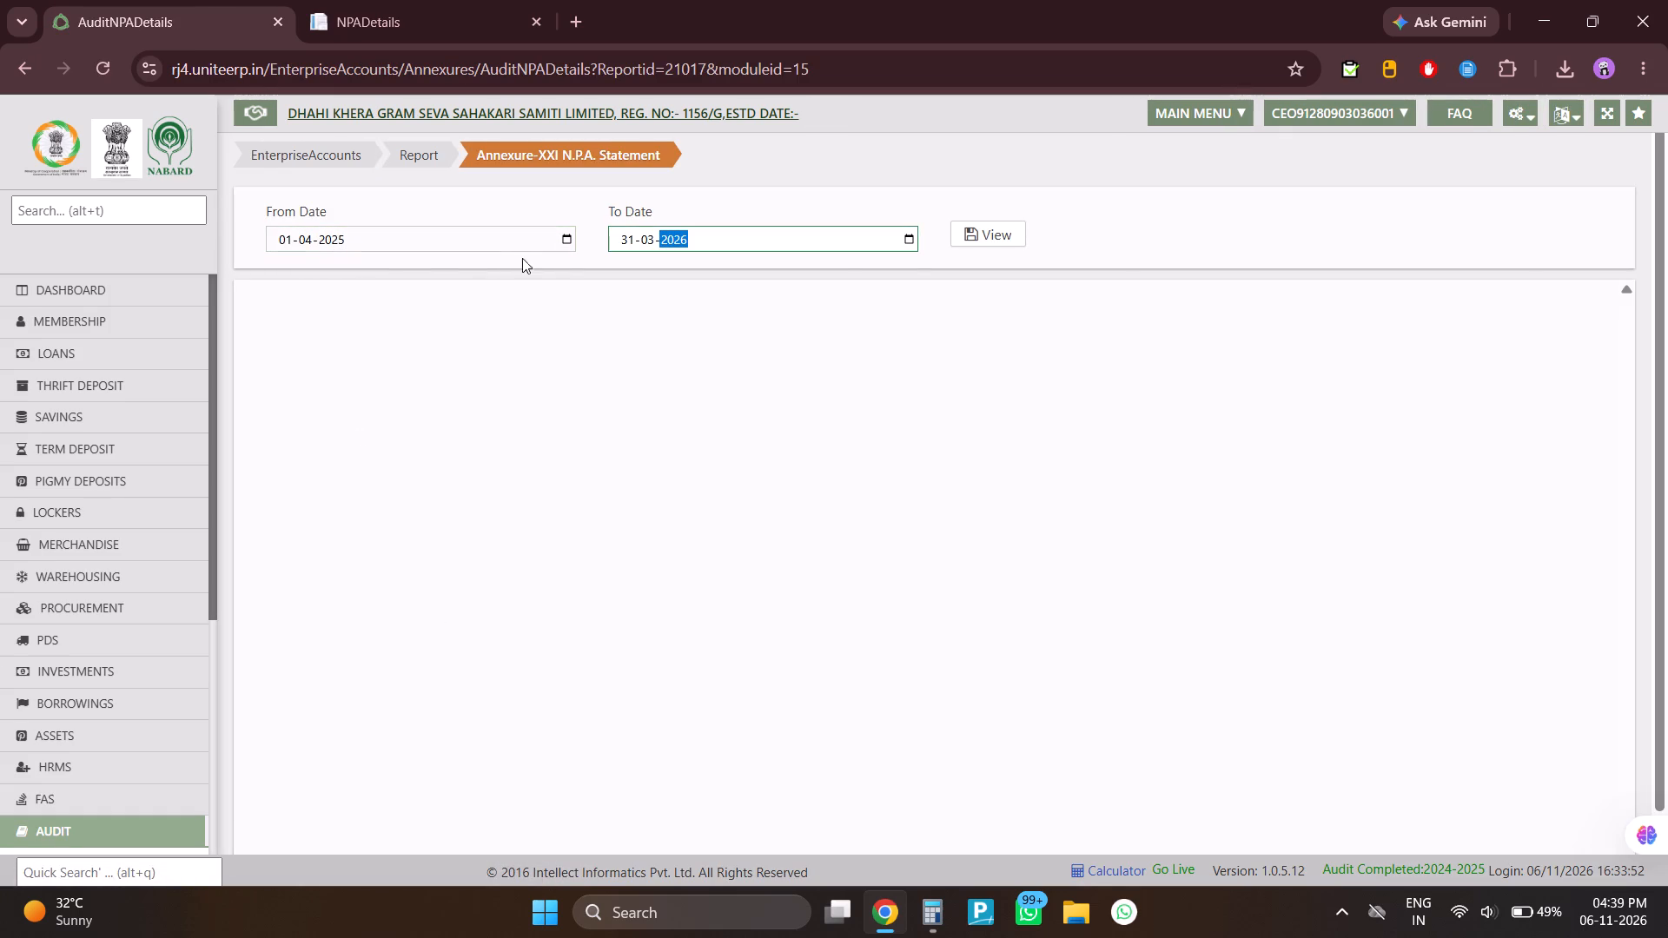
left_click(997, 232)
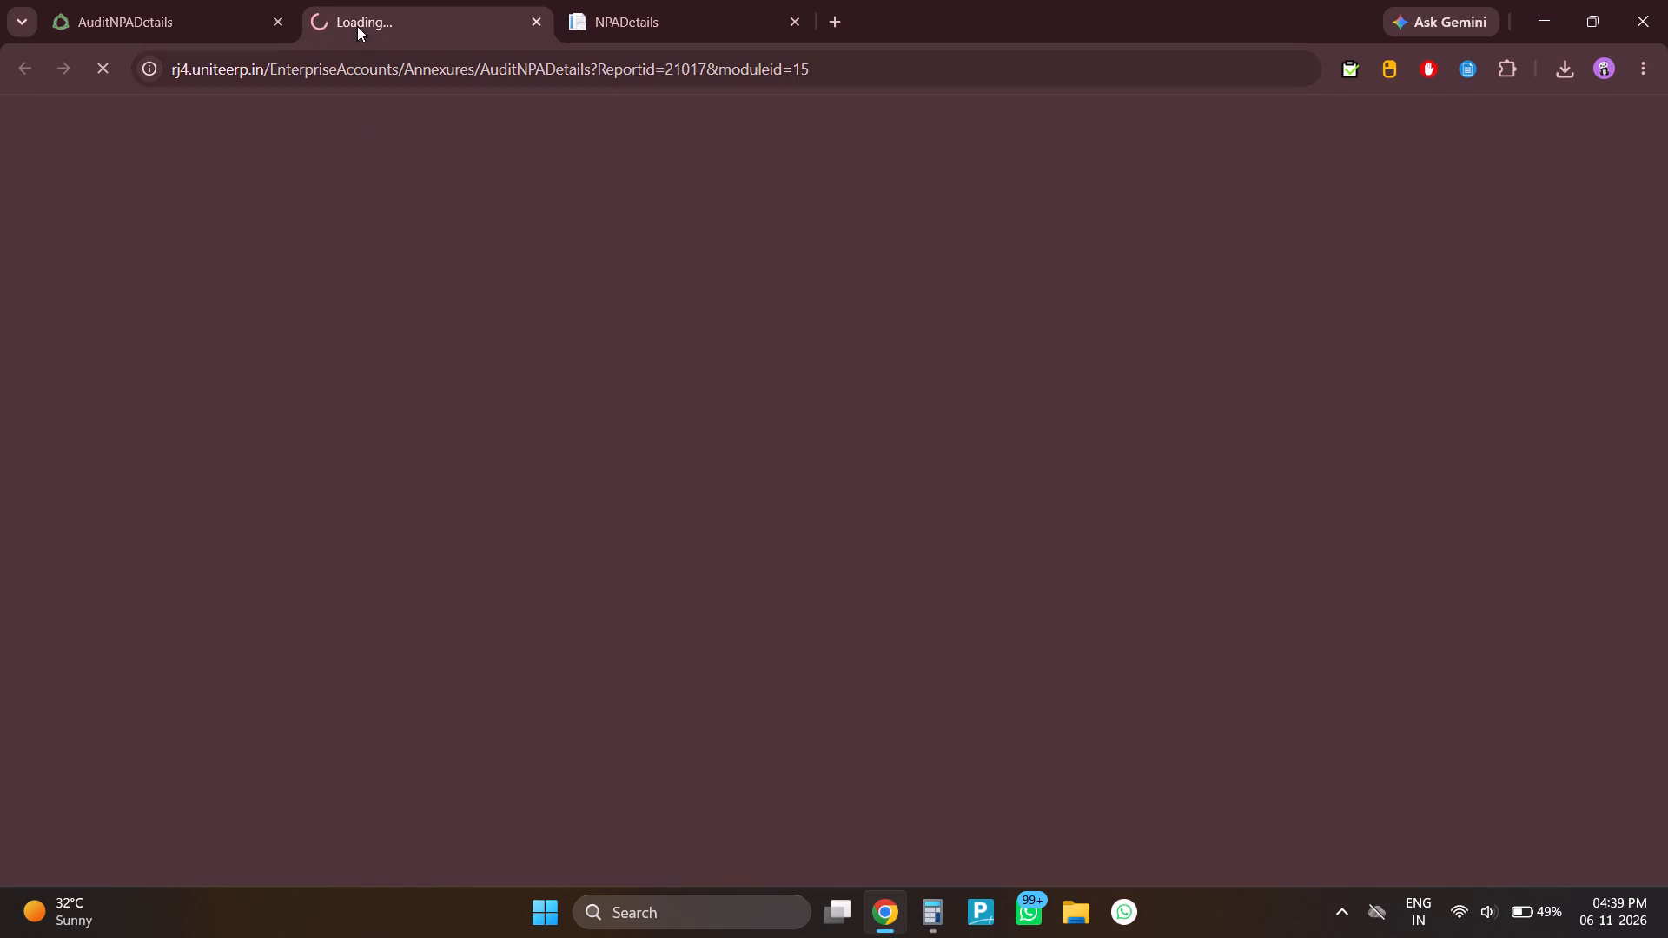
Generate the Annexure-XXII Ratio Analysis Statement for 01-04-2025 to 31-03-2026.
left_click(94, 0)
left_click(430, 159)
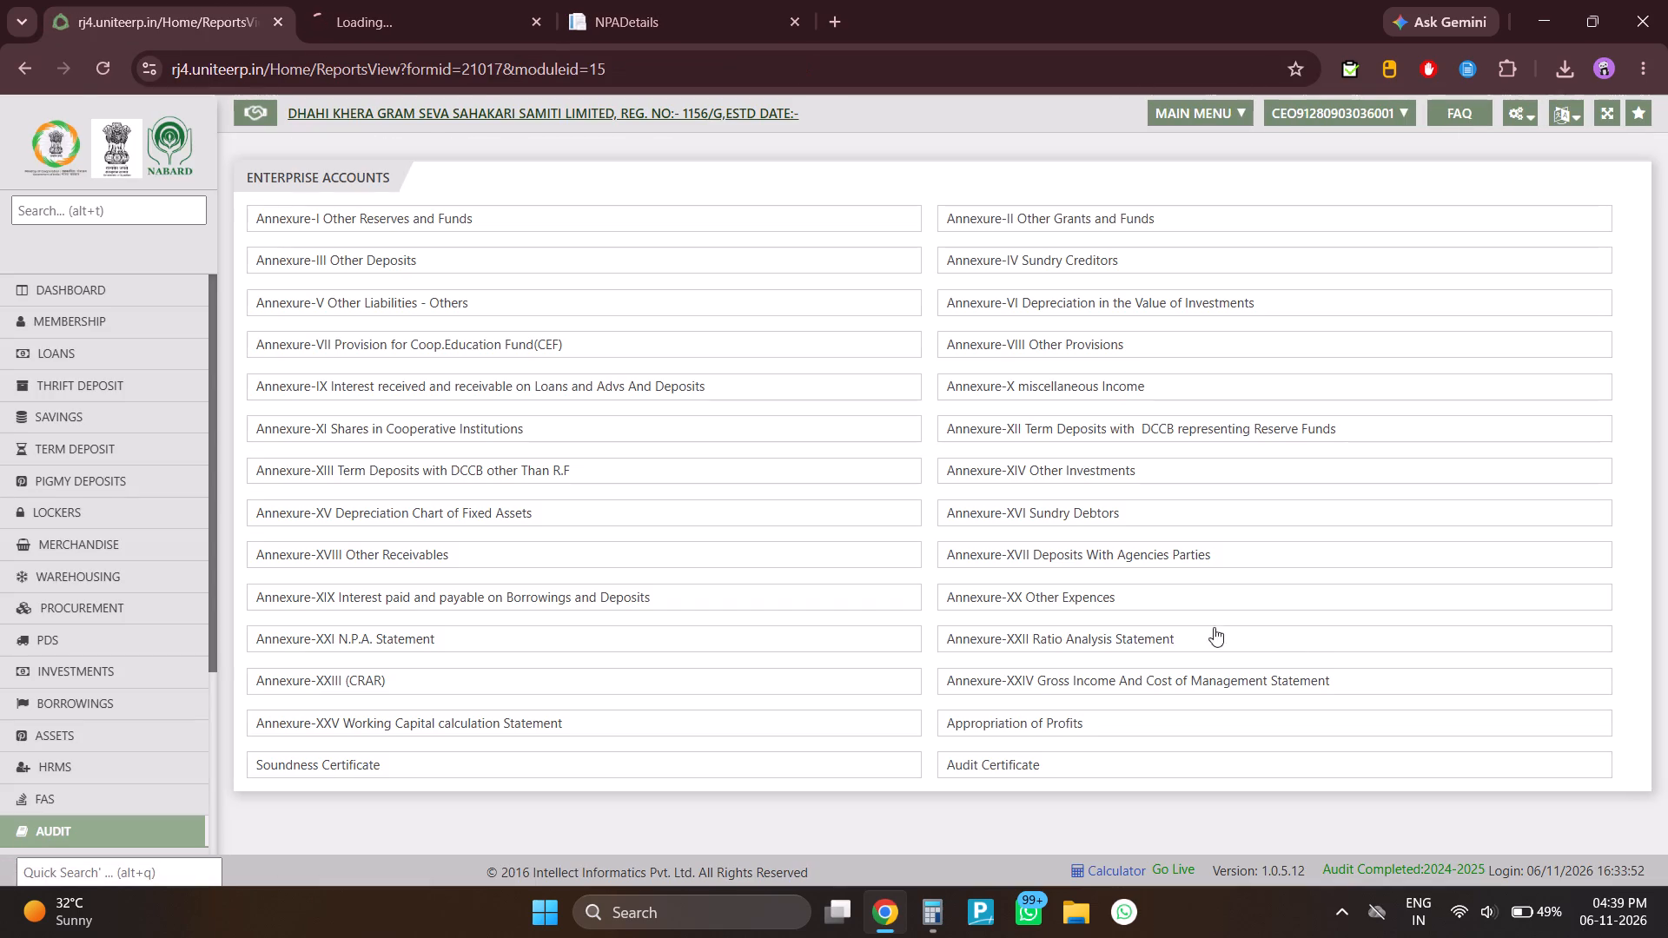
left_click(1041, 631)
left_click(333, 234)
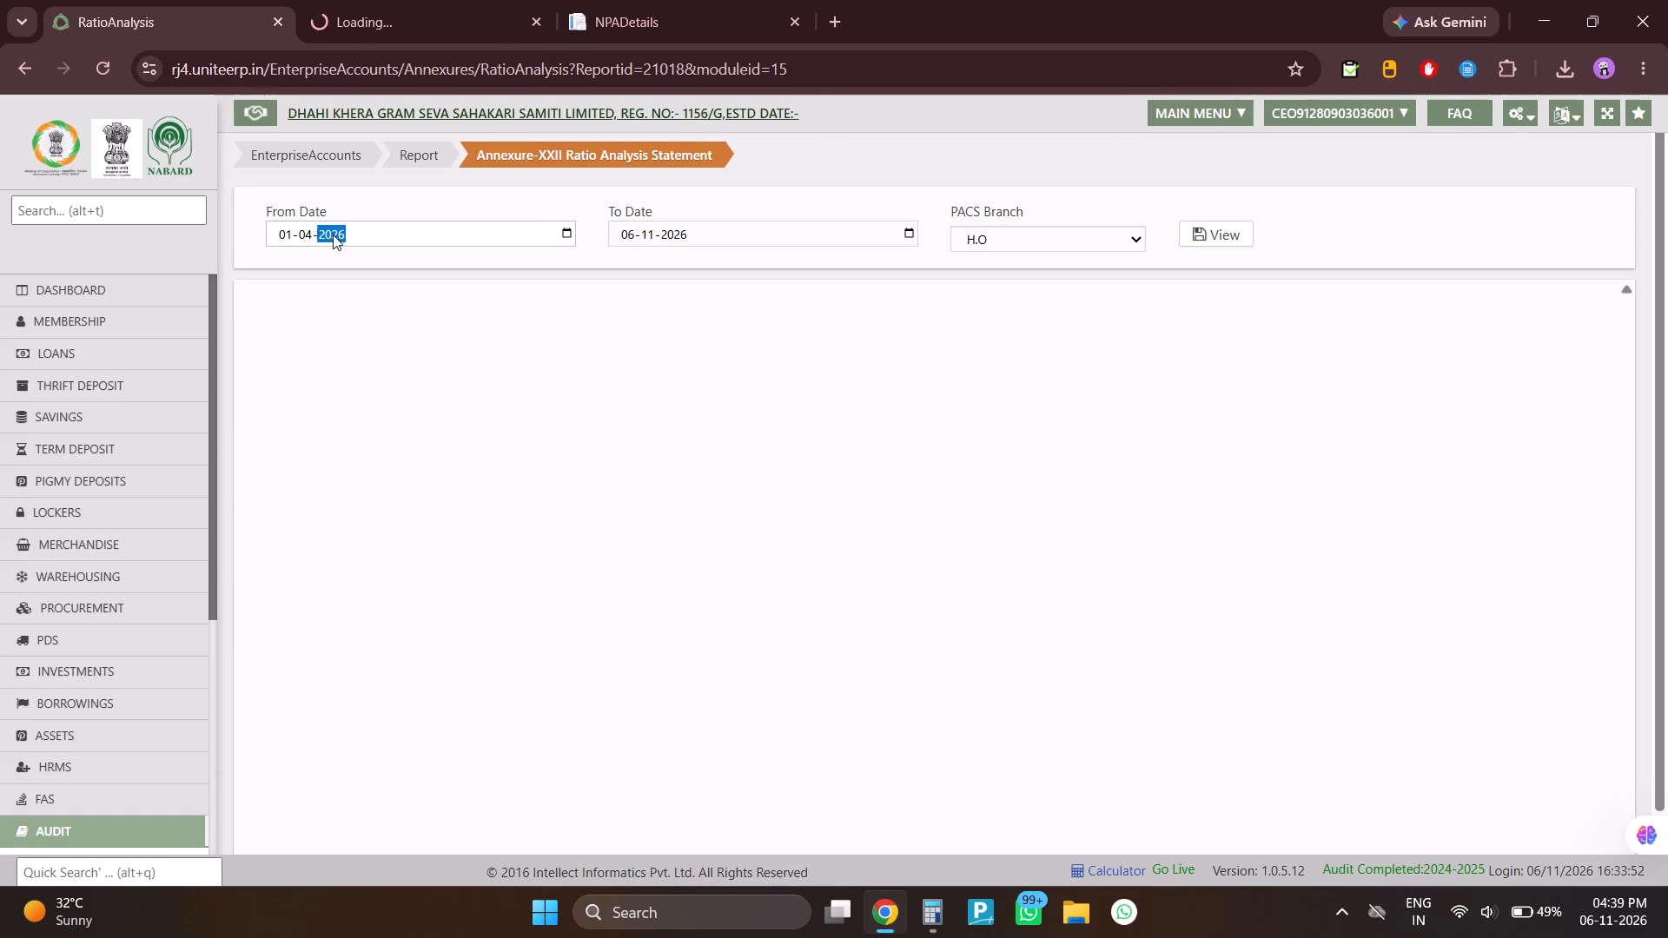
type("202")
key("5")
key("Tab")
key("Tab")
type("313")
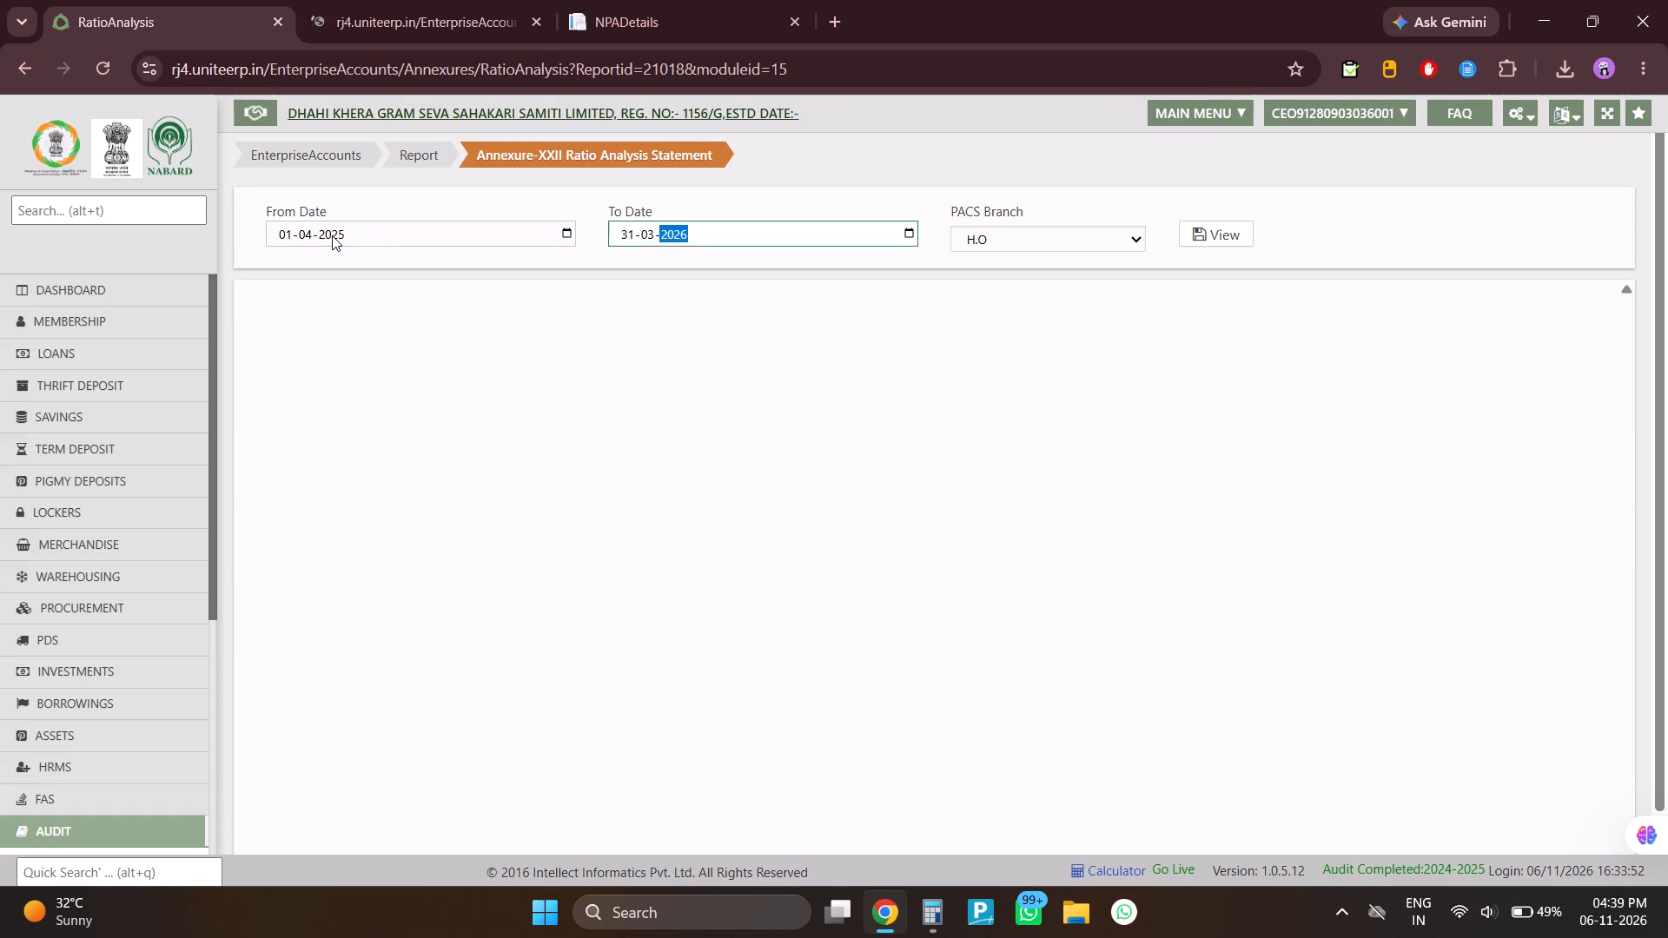
left_click(1230, 232)
Generate the FAS Trading Account-Before Dayend report for 01-04-2025 to 31-03-2026.
left_click(185, 0)
left_click(84, 142)
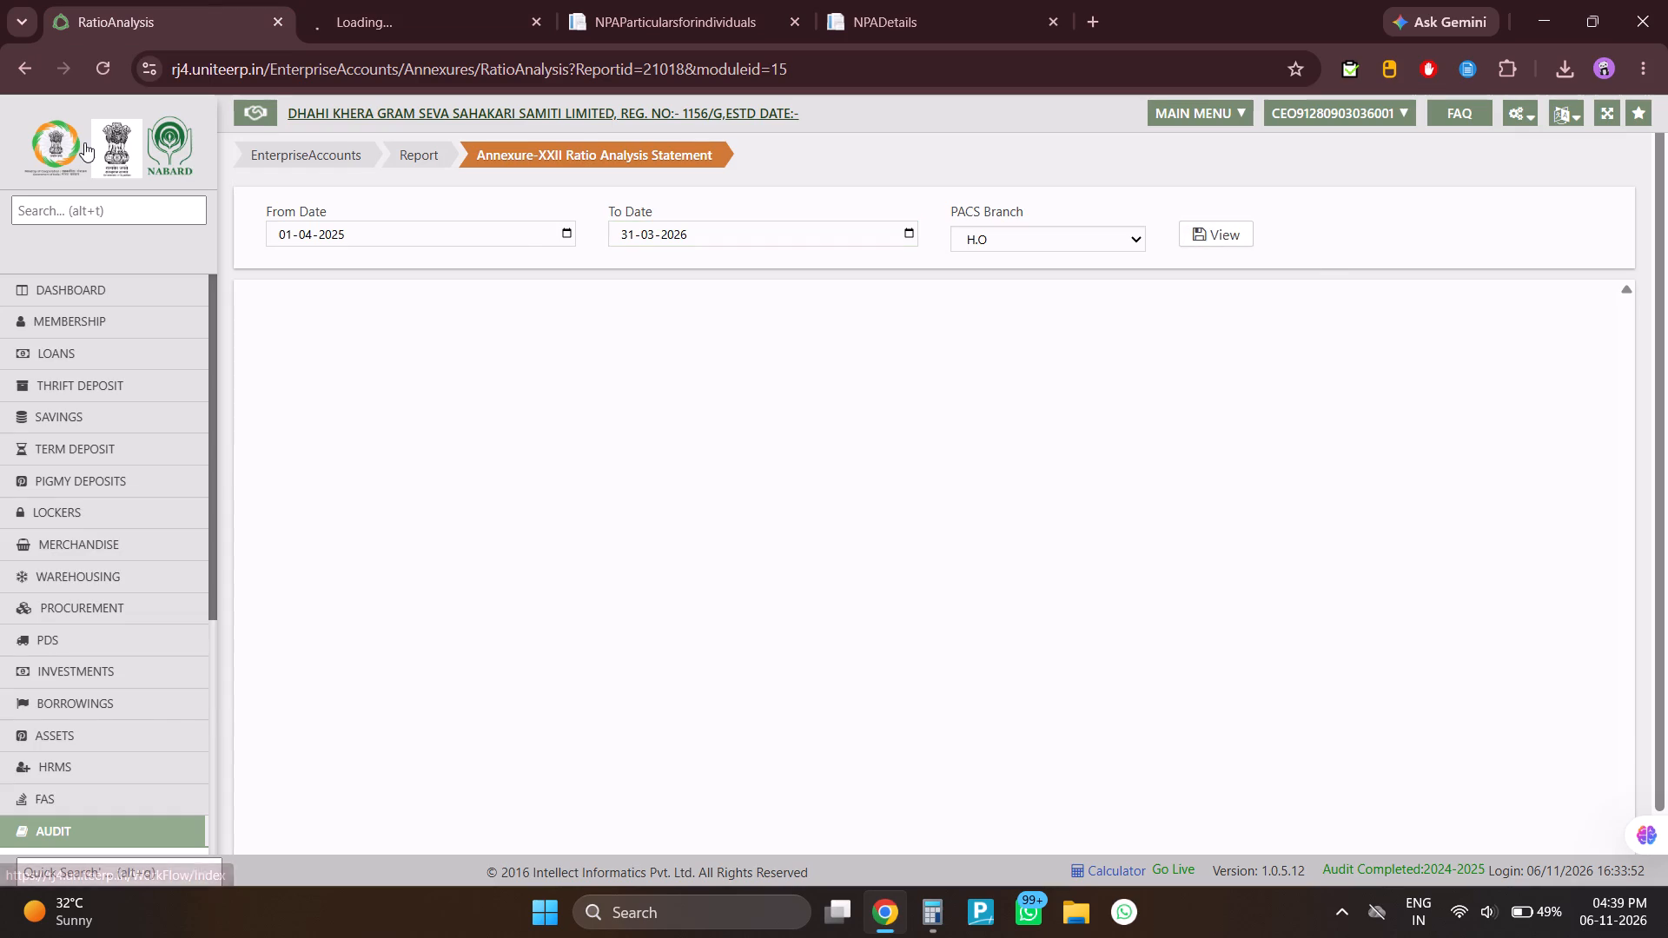
left_click(870, 435)
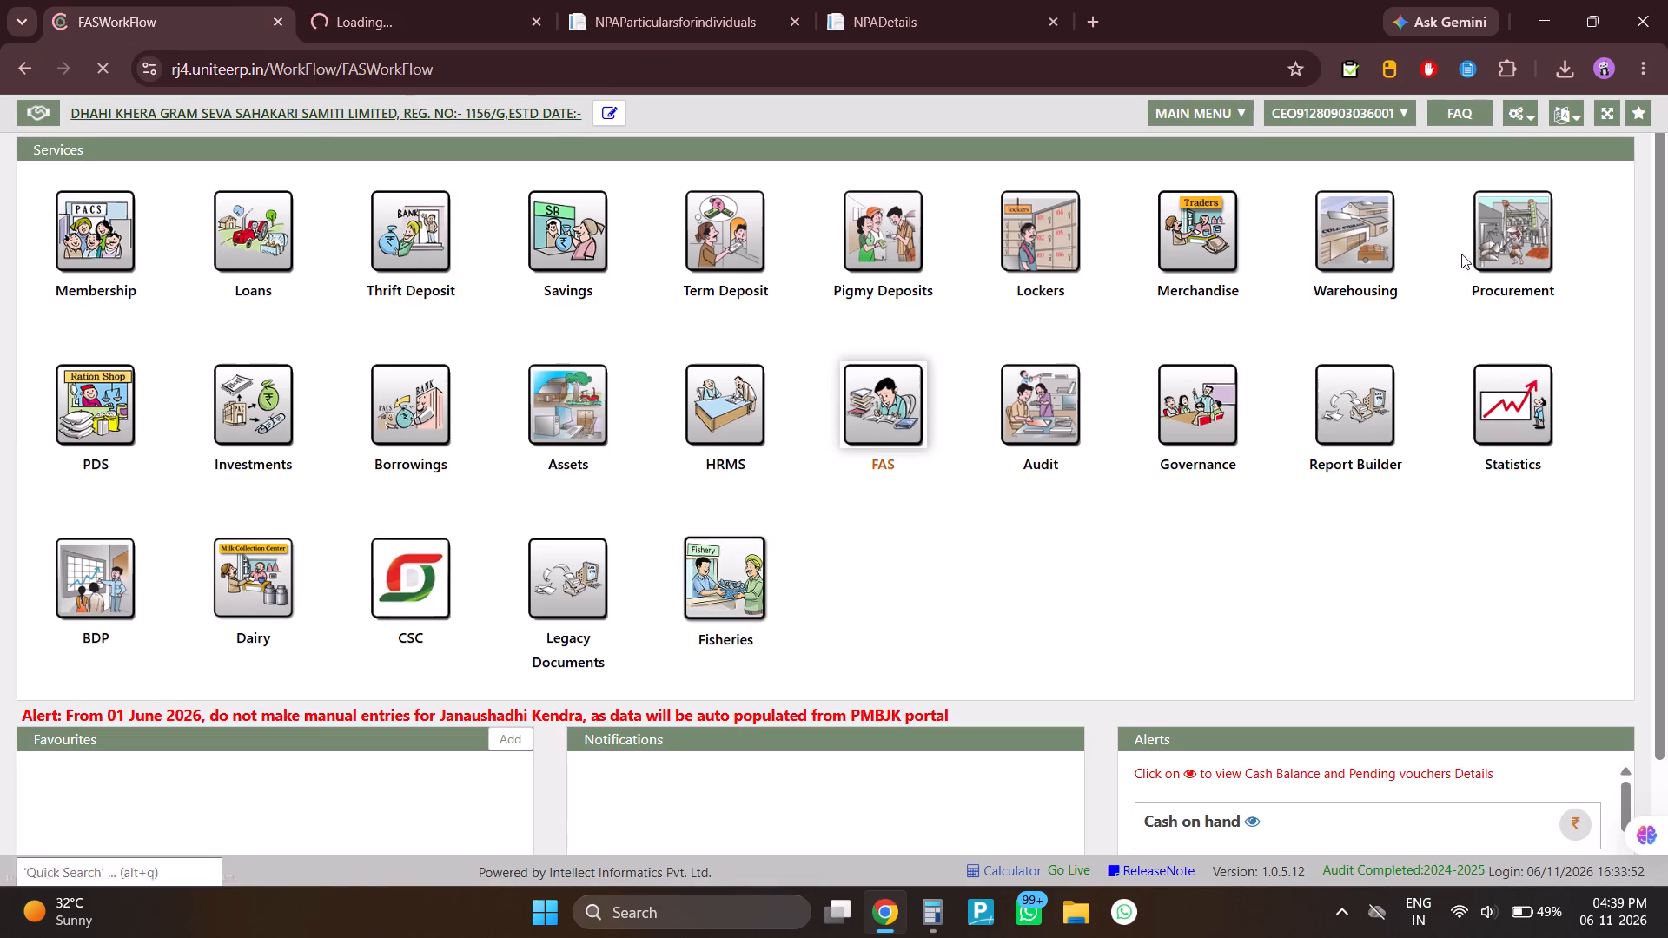
left_click(1586, 212)
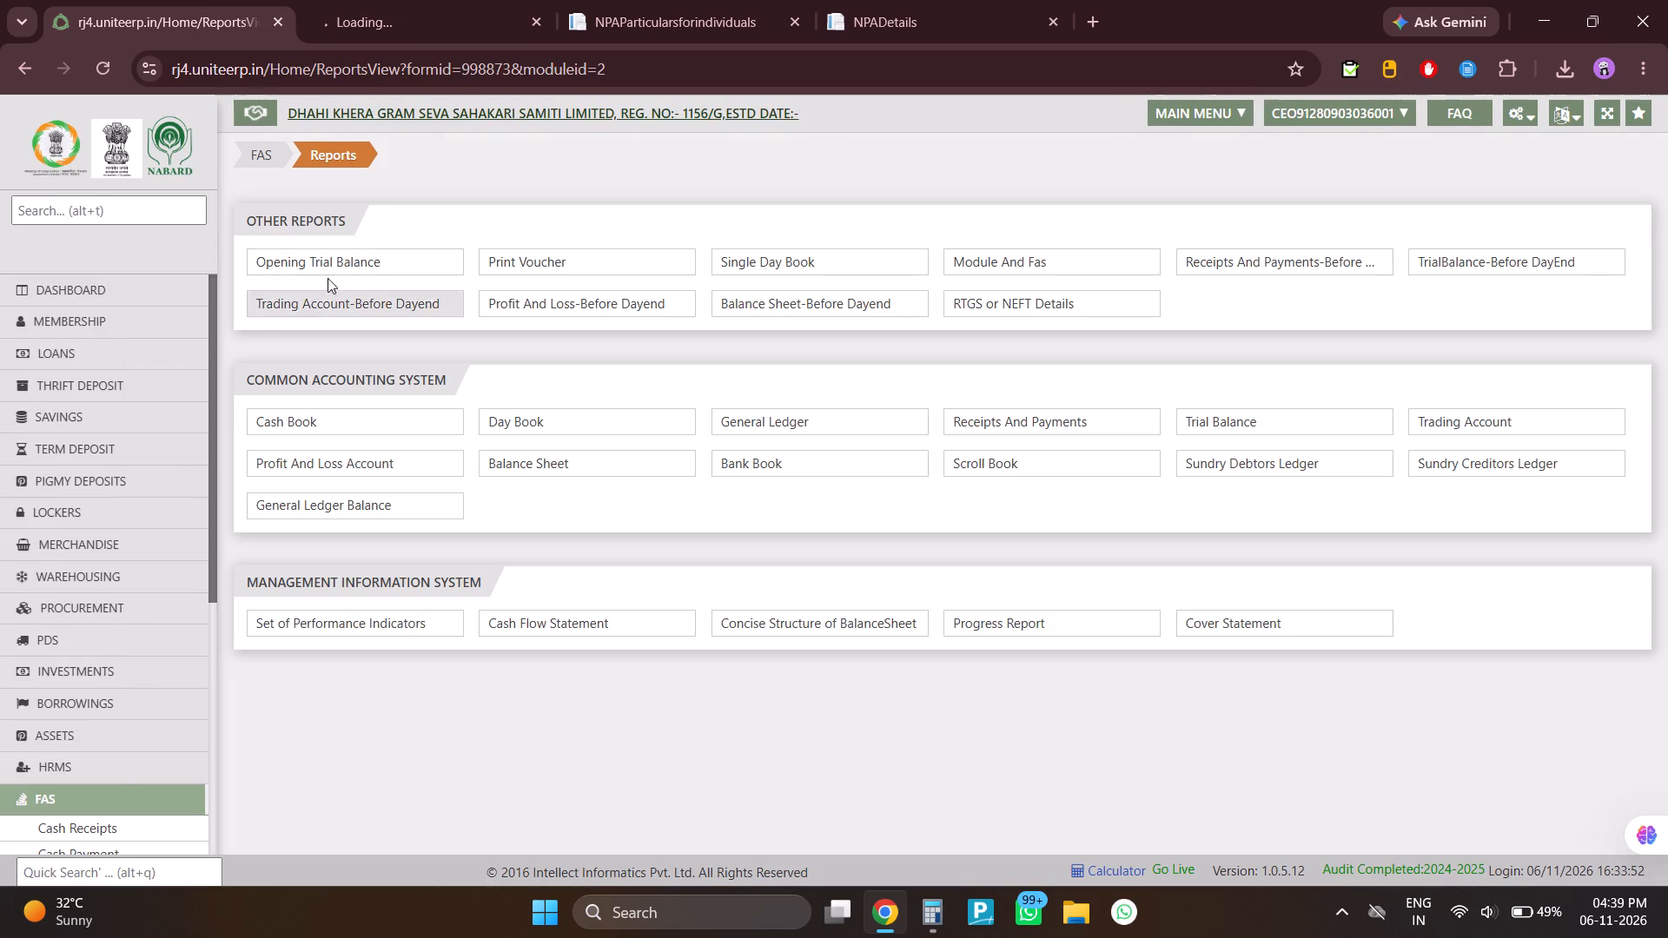
left_click(272, 307)
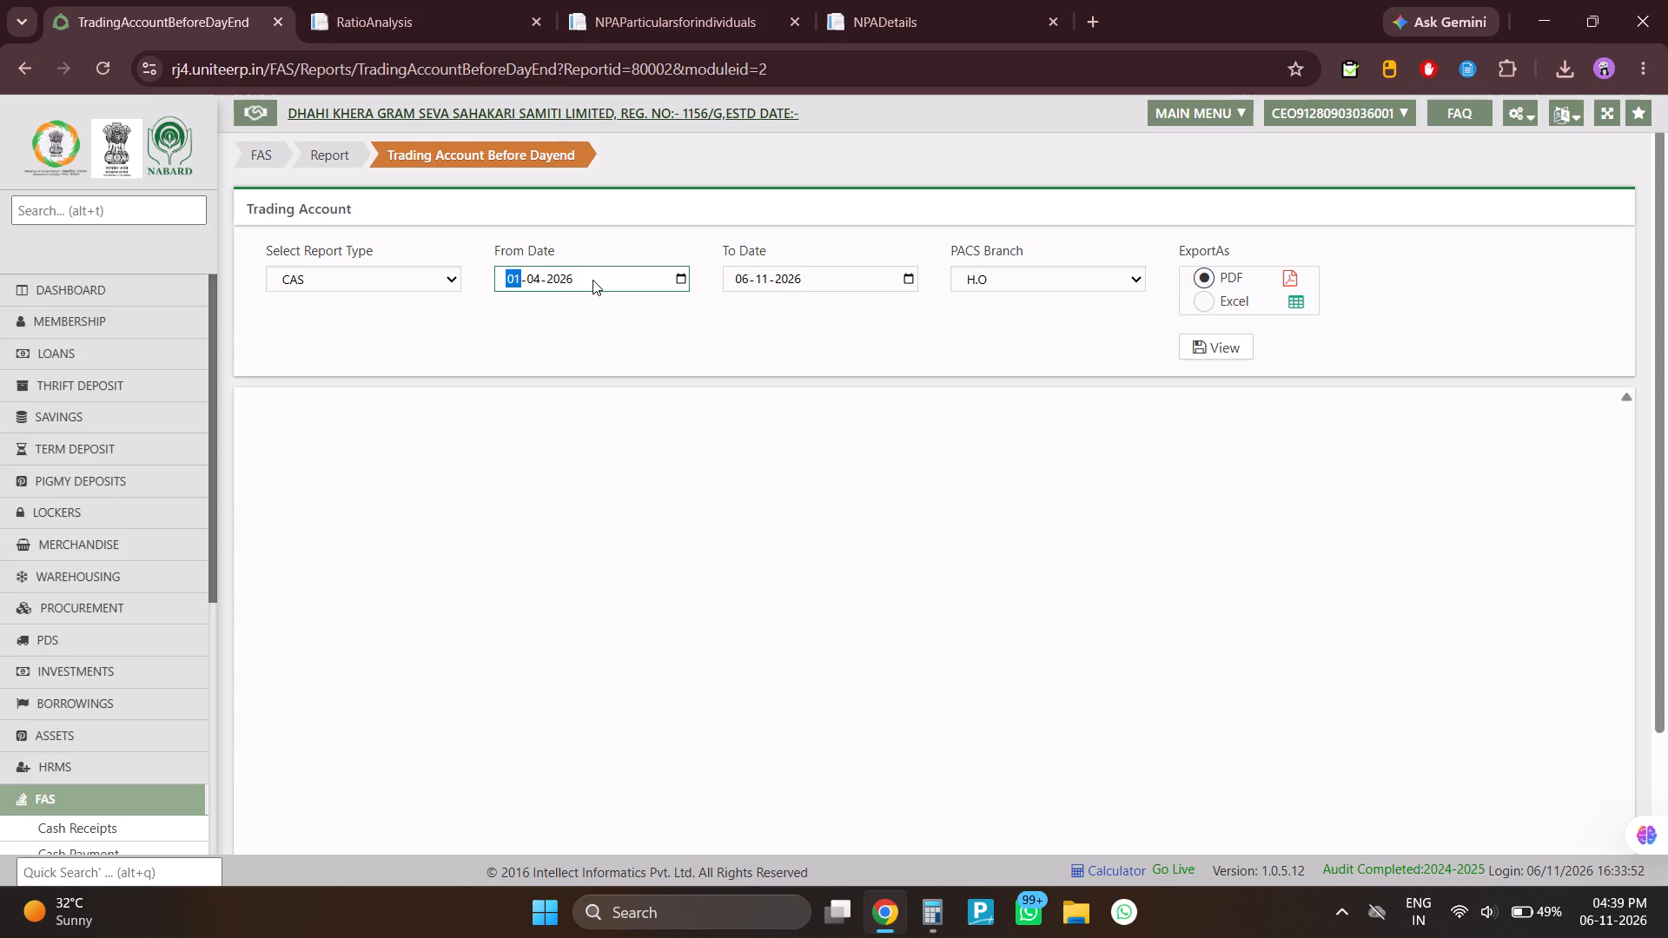
key("Right")
key("Right")
type("2025")
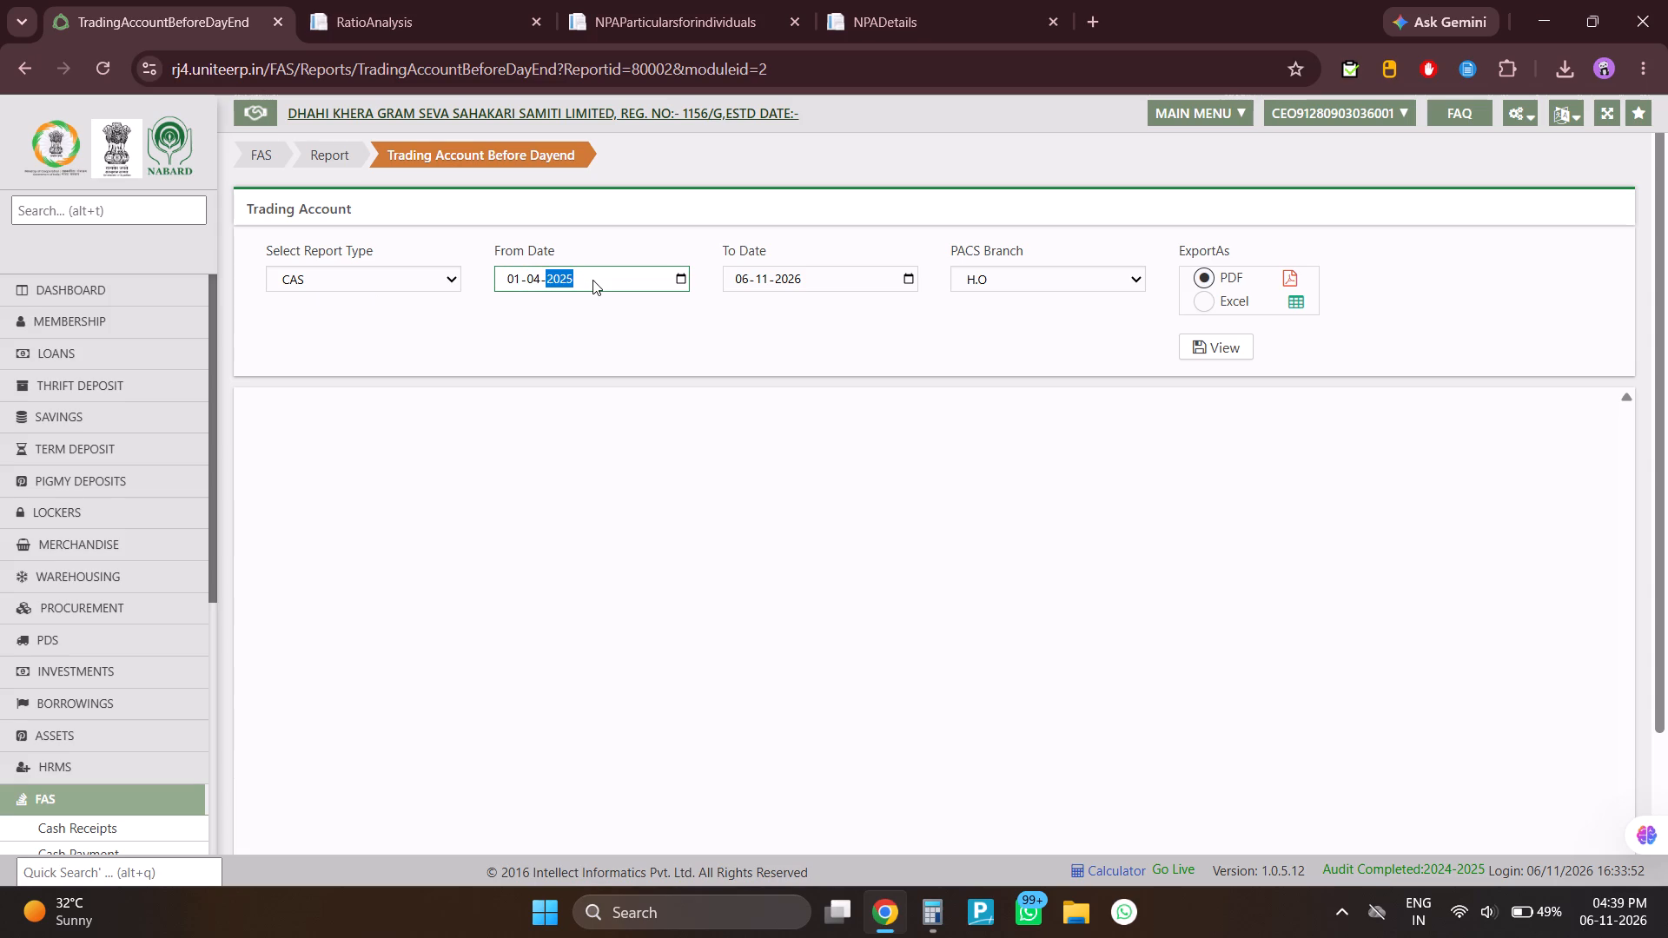
key("Tab")
key("Tab")
type("313")
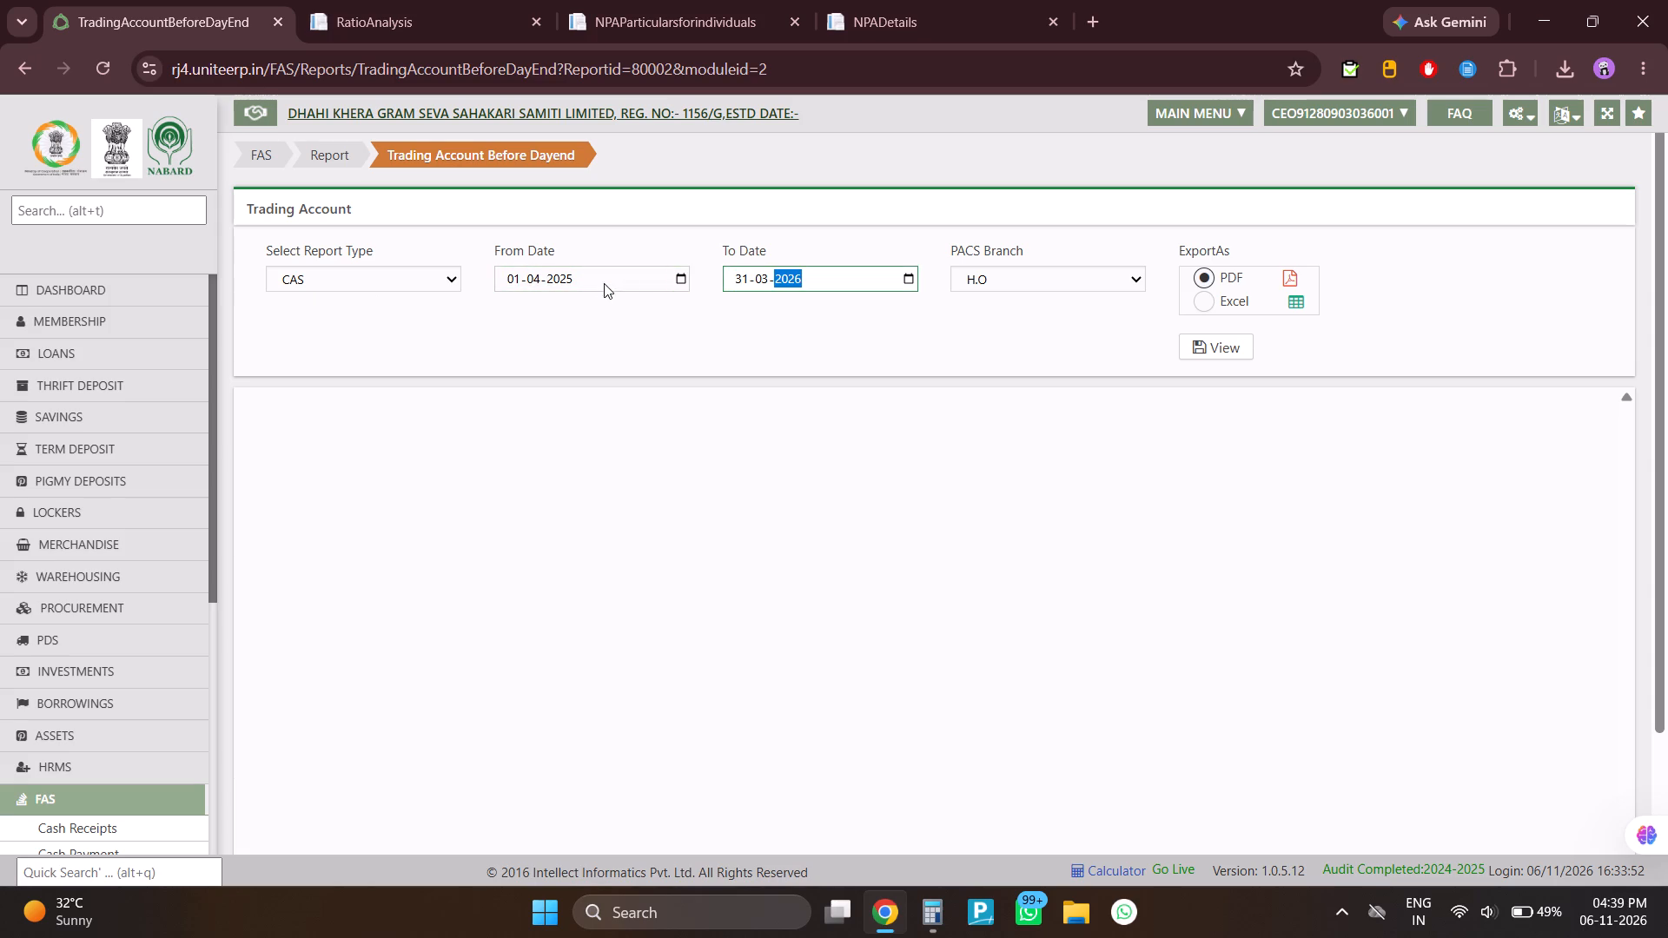
left_click(1240, 339)
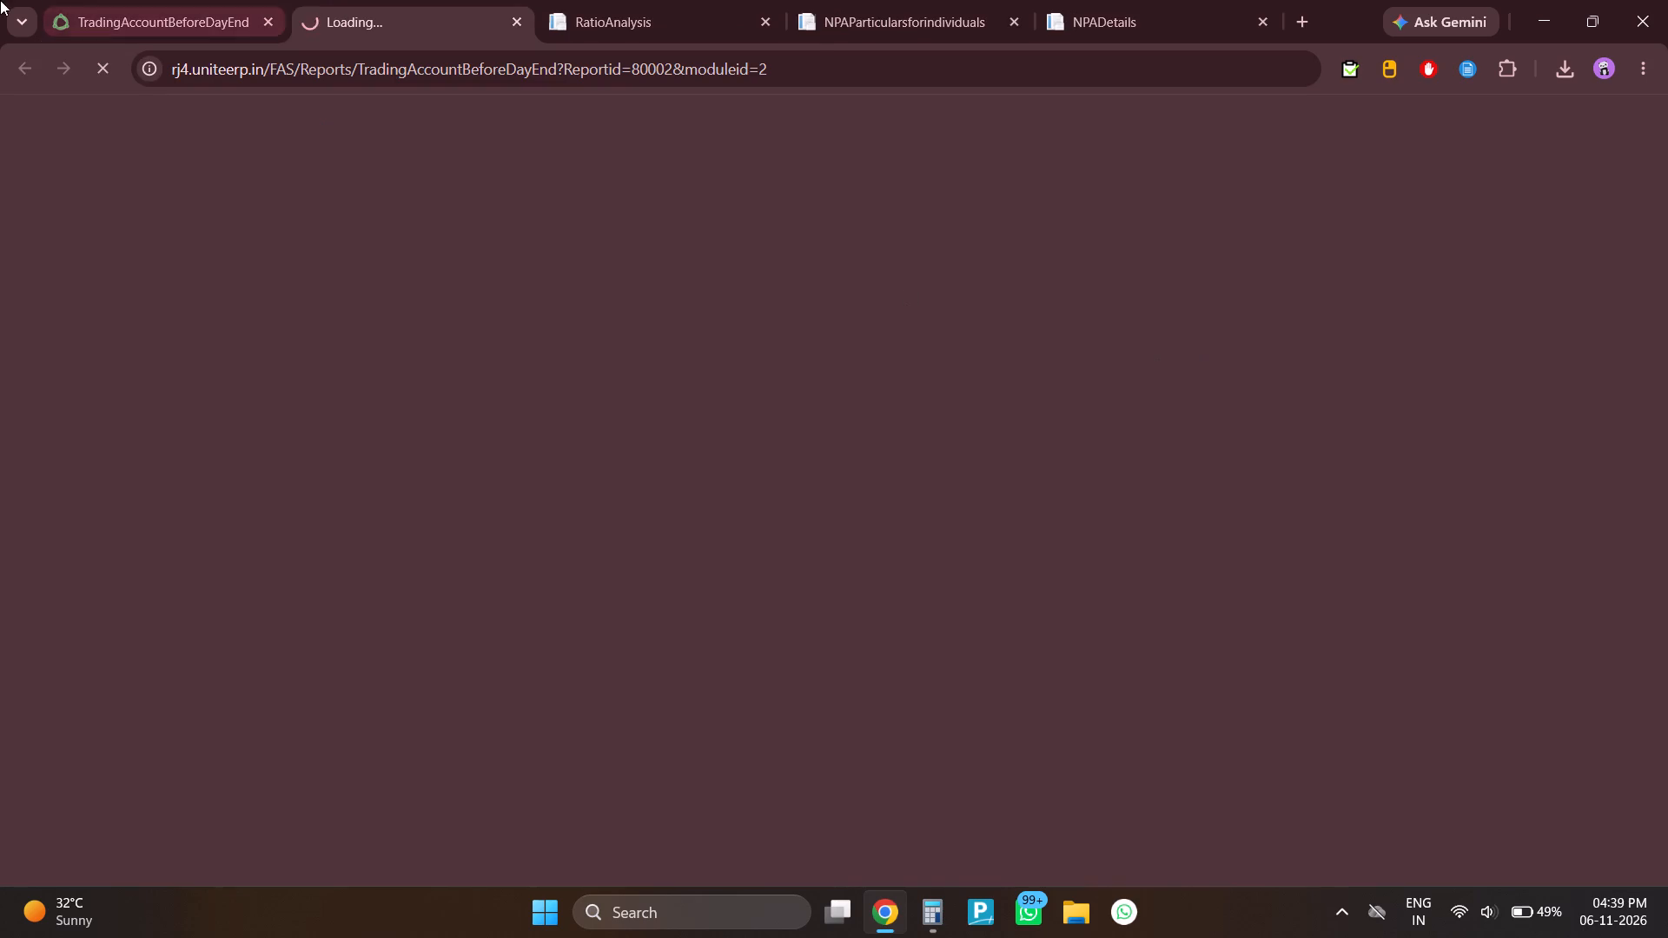
Generate the Profit And Loss-Before Dayend report for the date 31-03-2026.
left_click(140, 0)
left_click(331, 146)
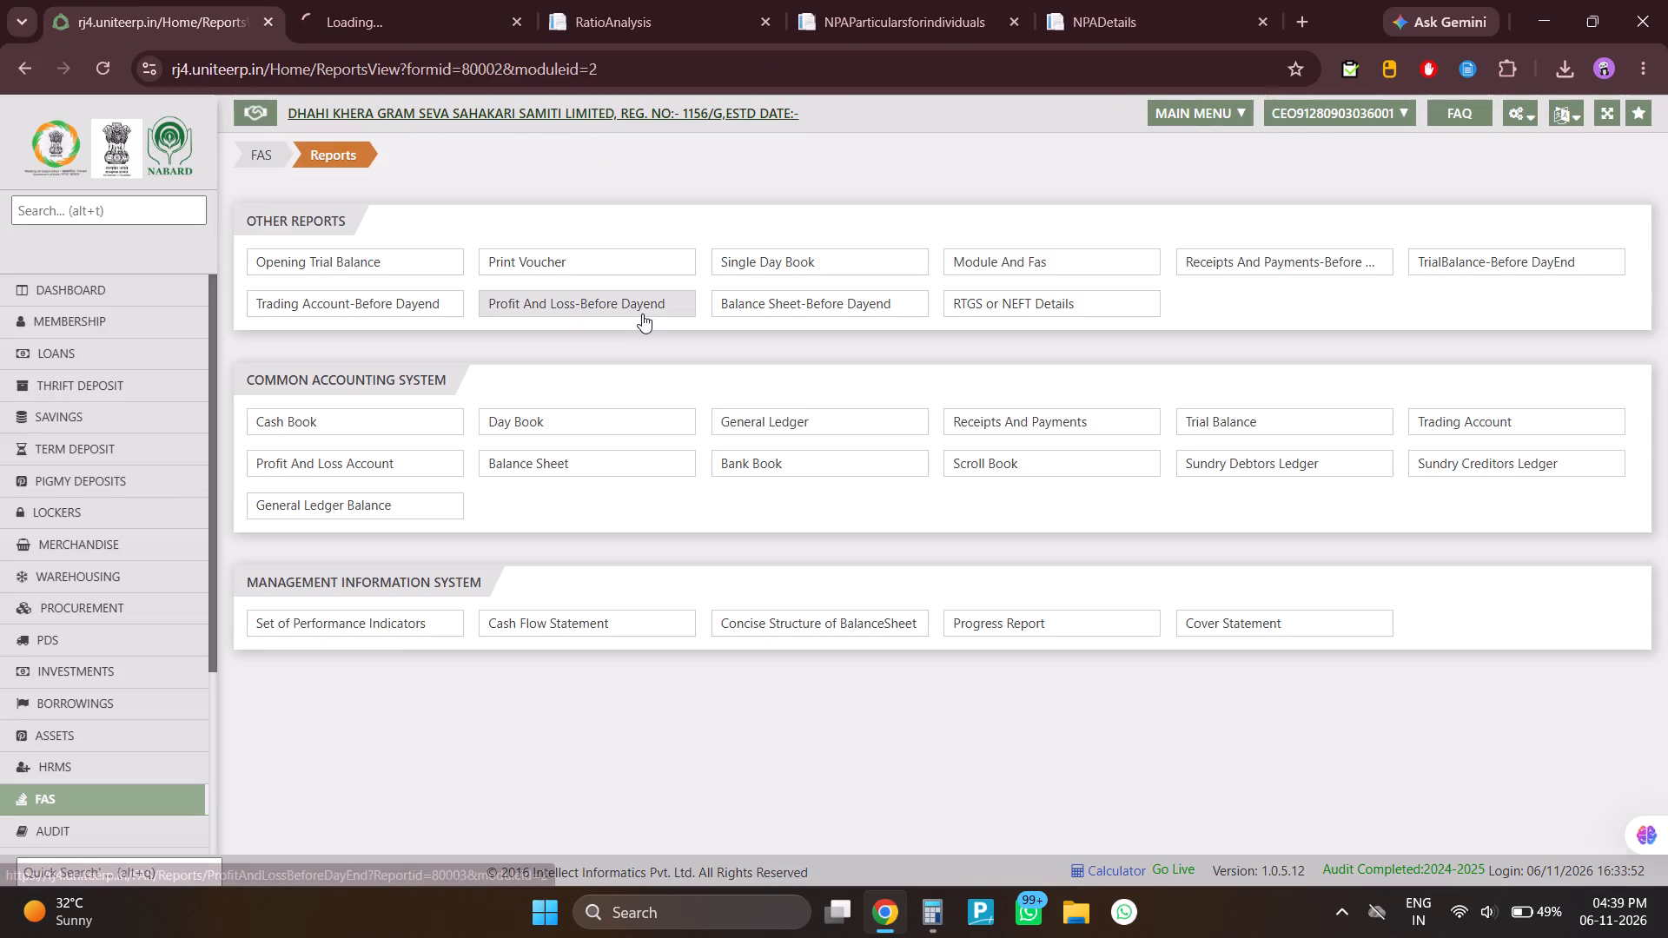
left_click(639, 314)
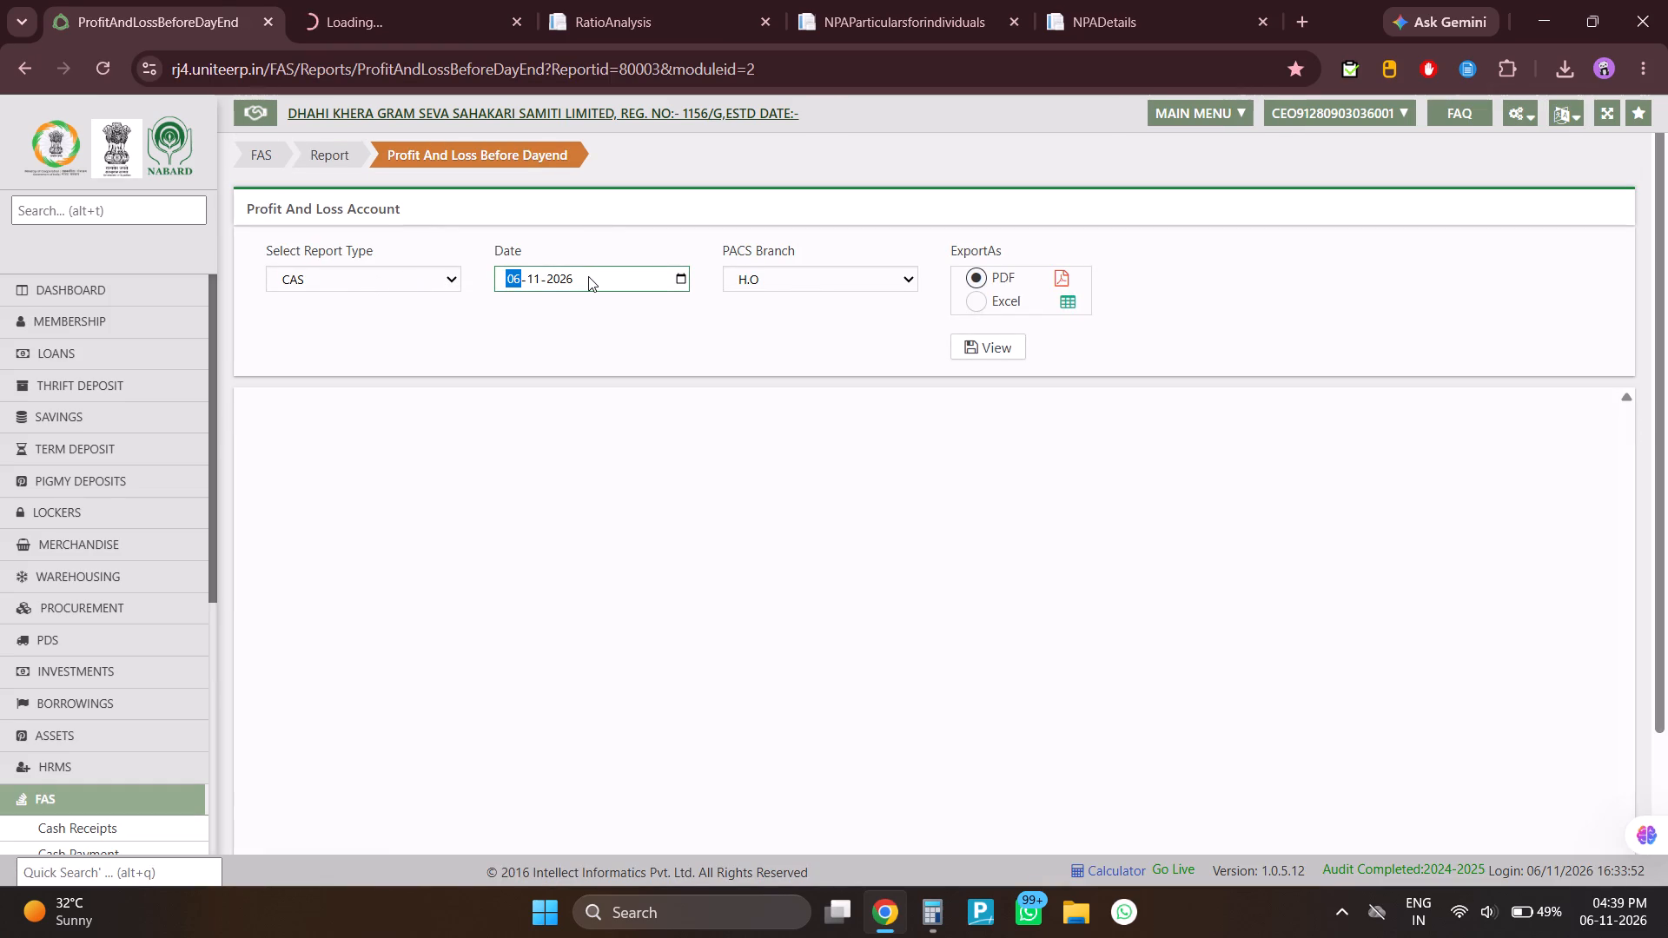
type("313")
left_click(1004, 349)
Generate the Balance Sheet-Before Dayend report for the date 31-03-2026.
left_click(96, 0)
left_click(314, 169)
left_click(317, 160)
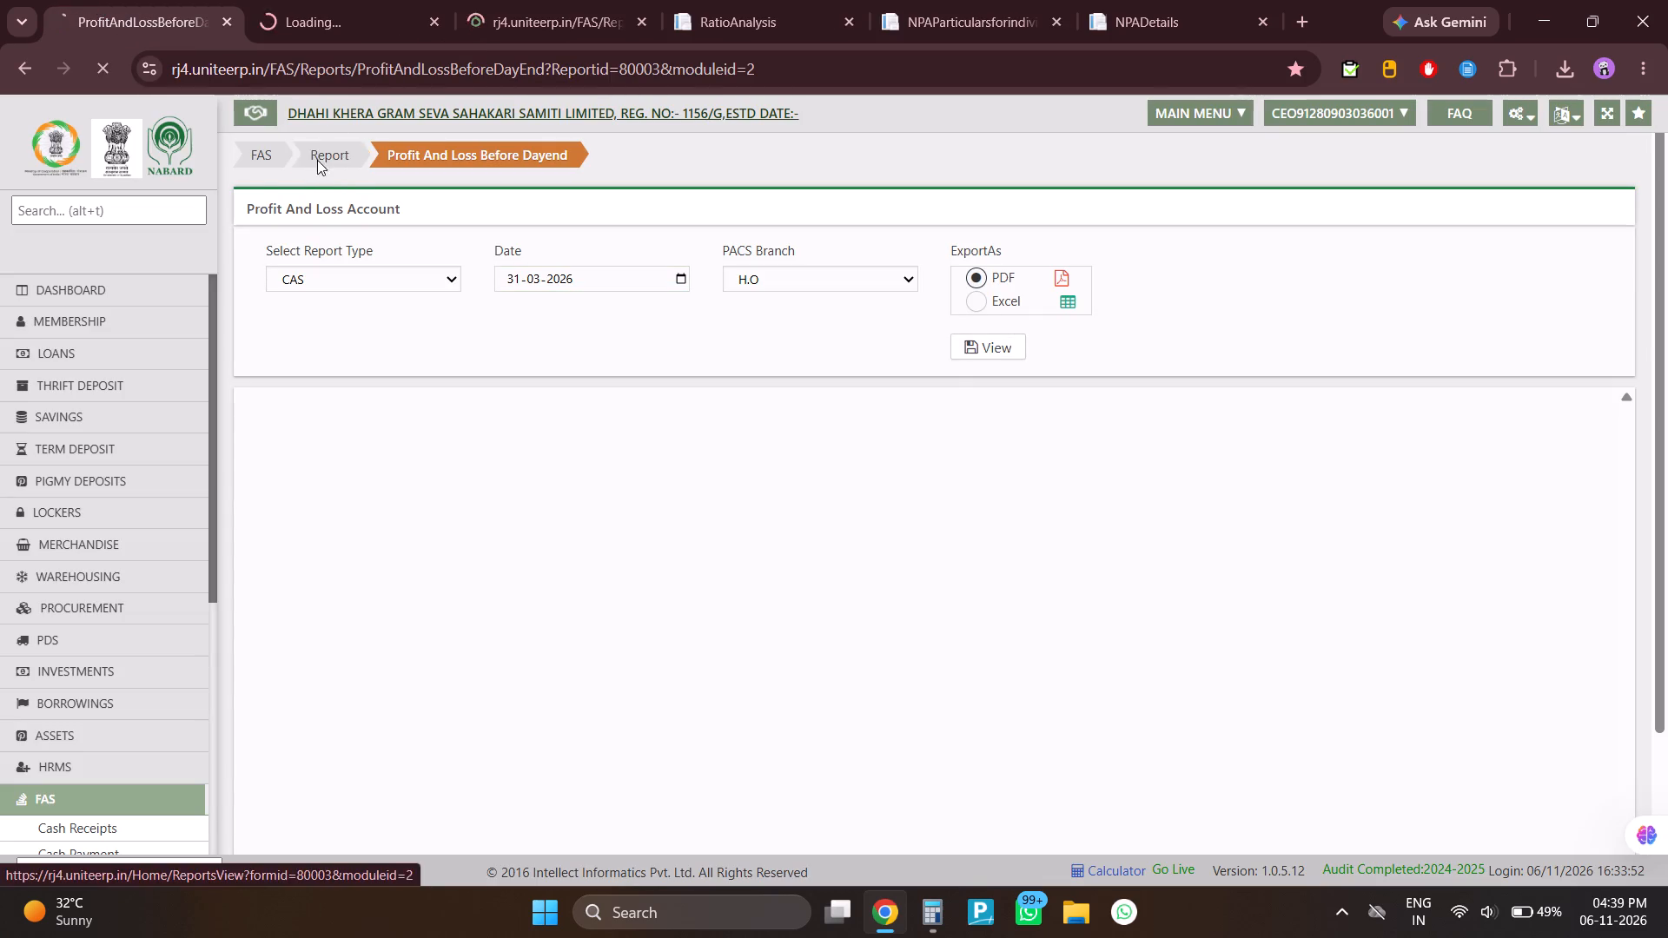
left_click(792, 255)
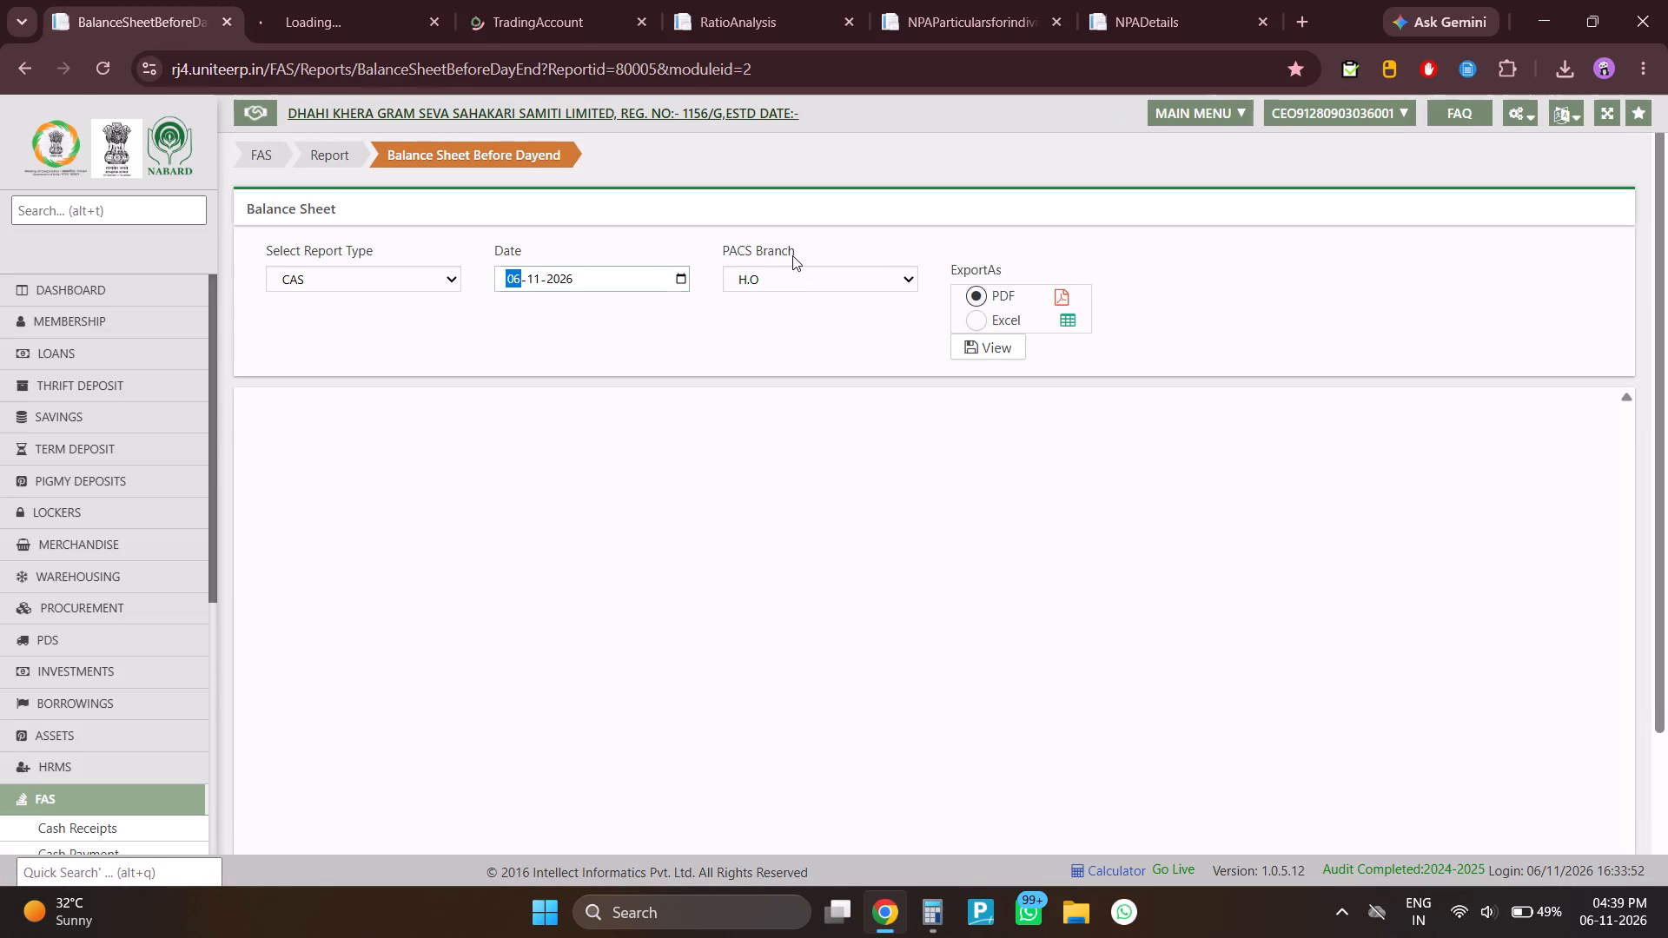
type("313")
left_click(978, 345)
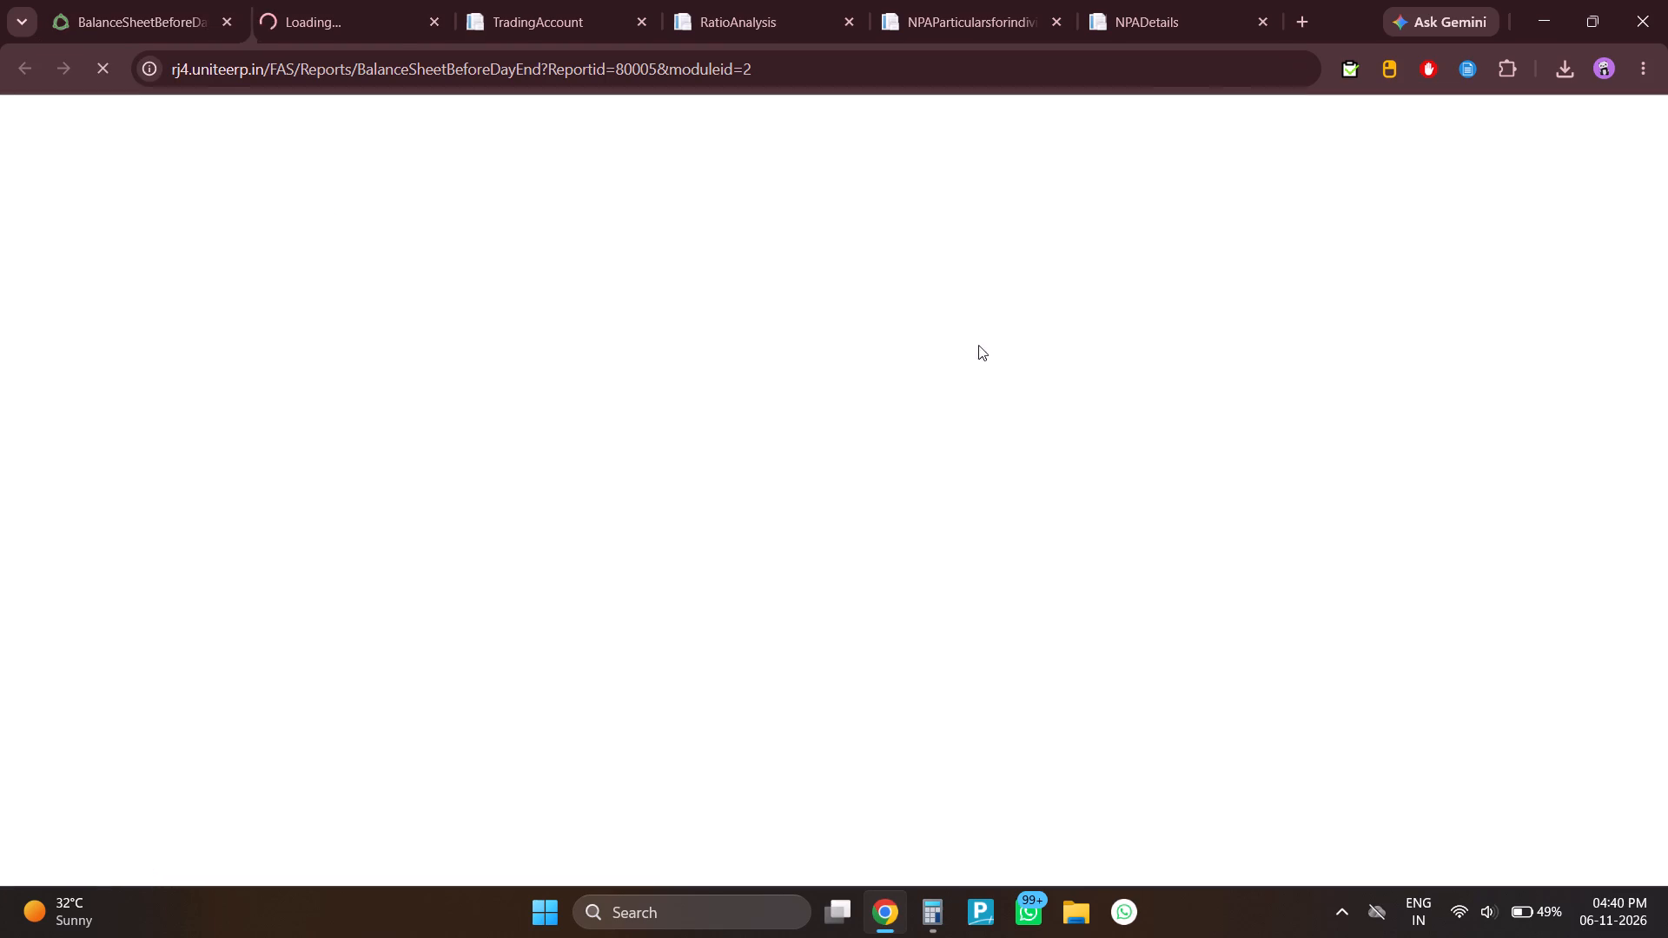
Generate the FAS Opening Trial Balance report for the H.O branch with the from date 01-04-2026.
left_click(108, 0)
left_click(348, 155)
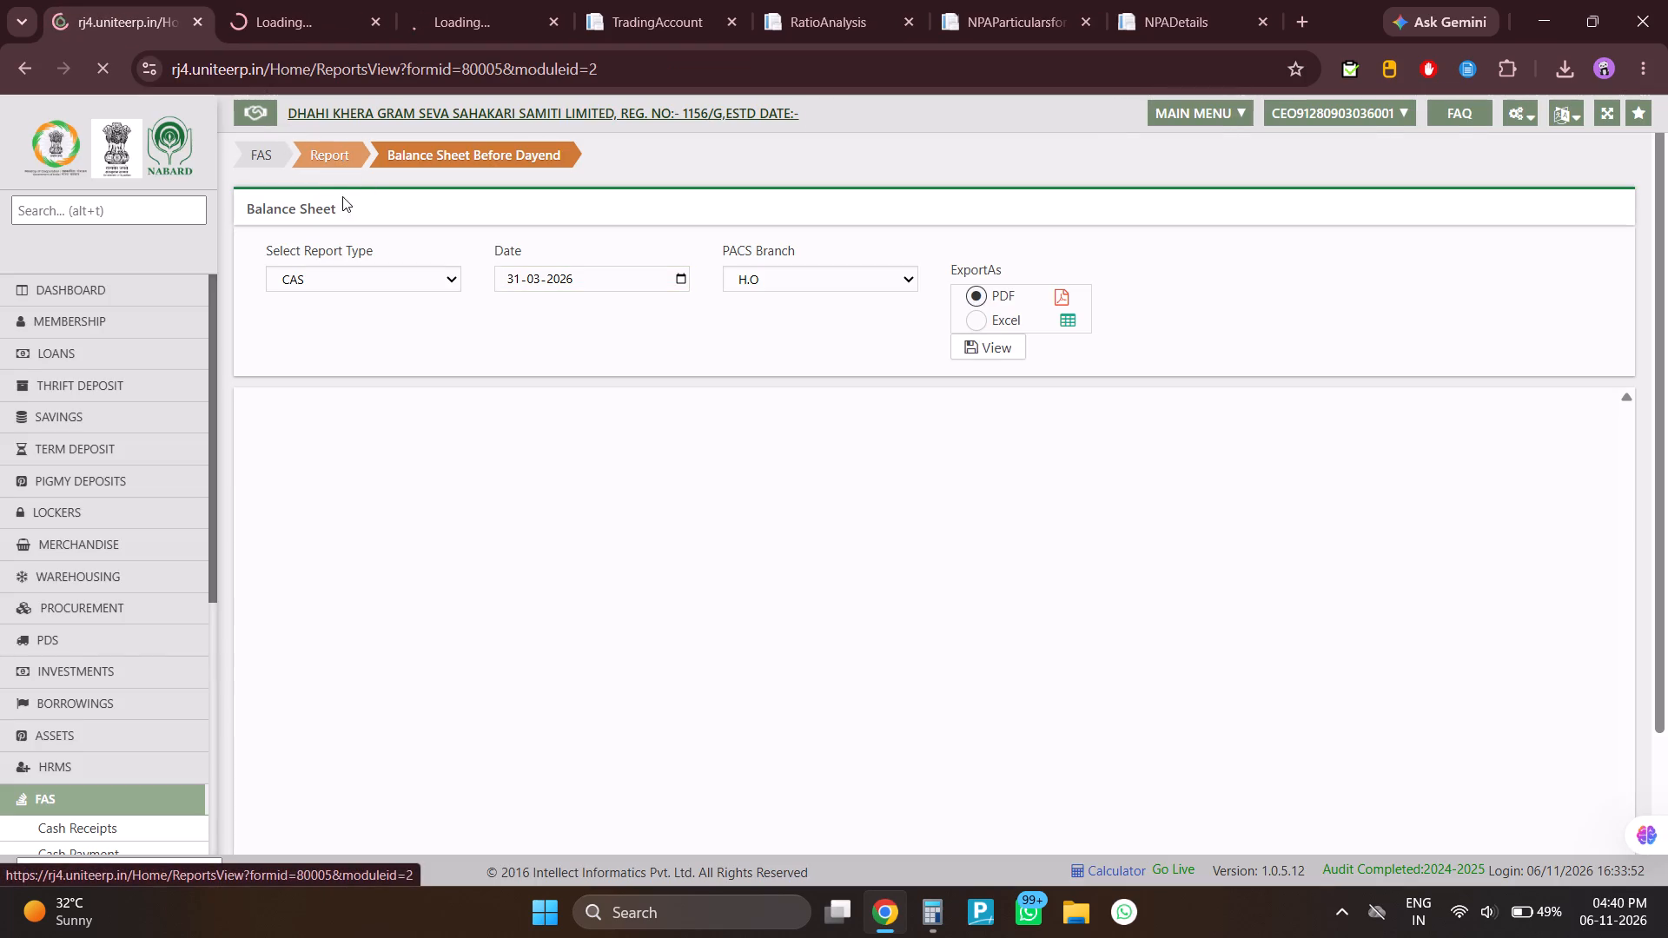
left_click(318, 254)
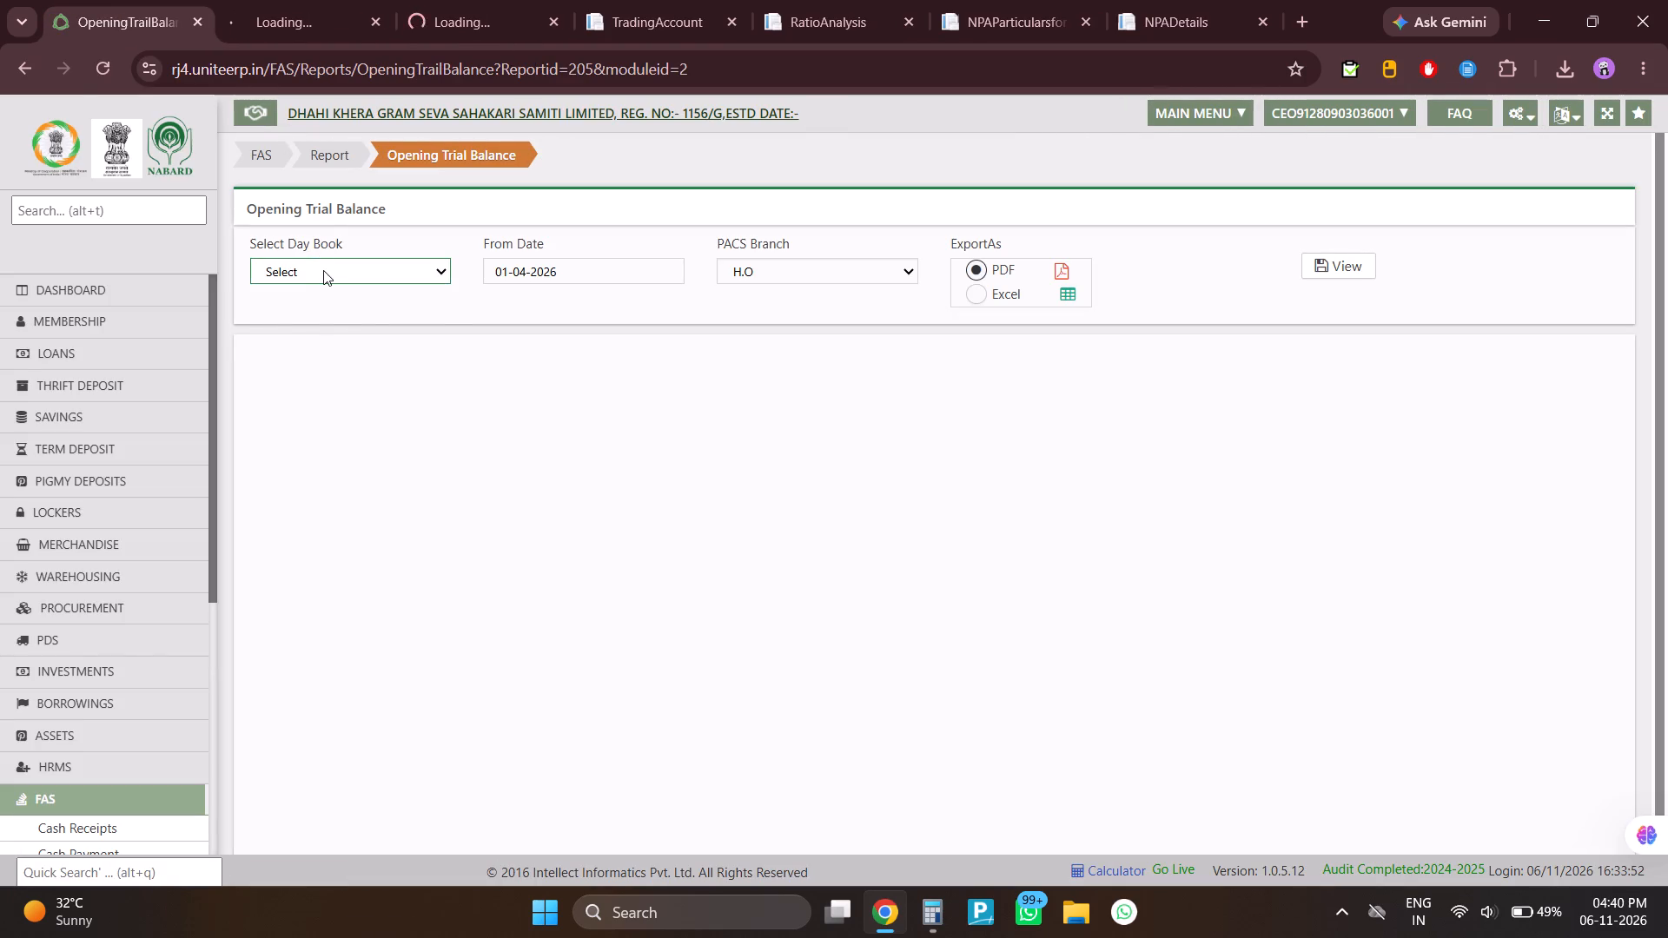
left_click(323, 270)
left_click(323, 322)
left_click(1352, 266)
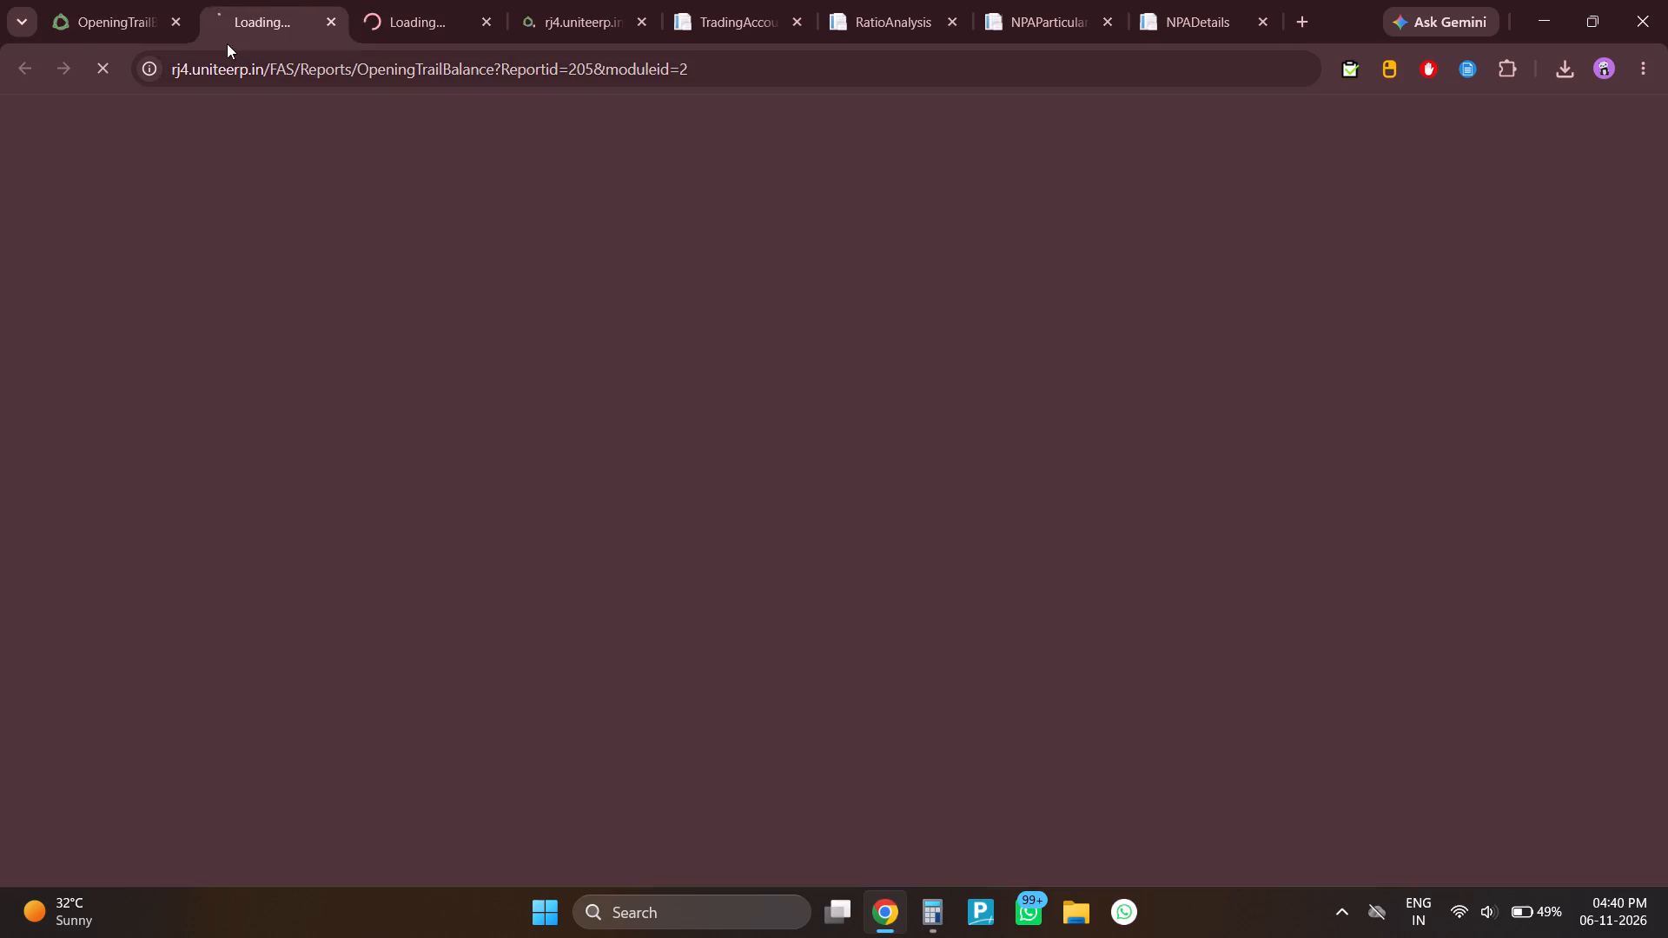
Generate the Common Accounting System Trading Account report for 01-04-2025 to 31-03-2026.
left_click(122, 0)
left_click(319, 155)
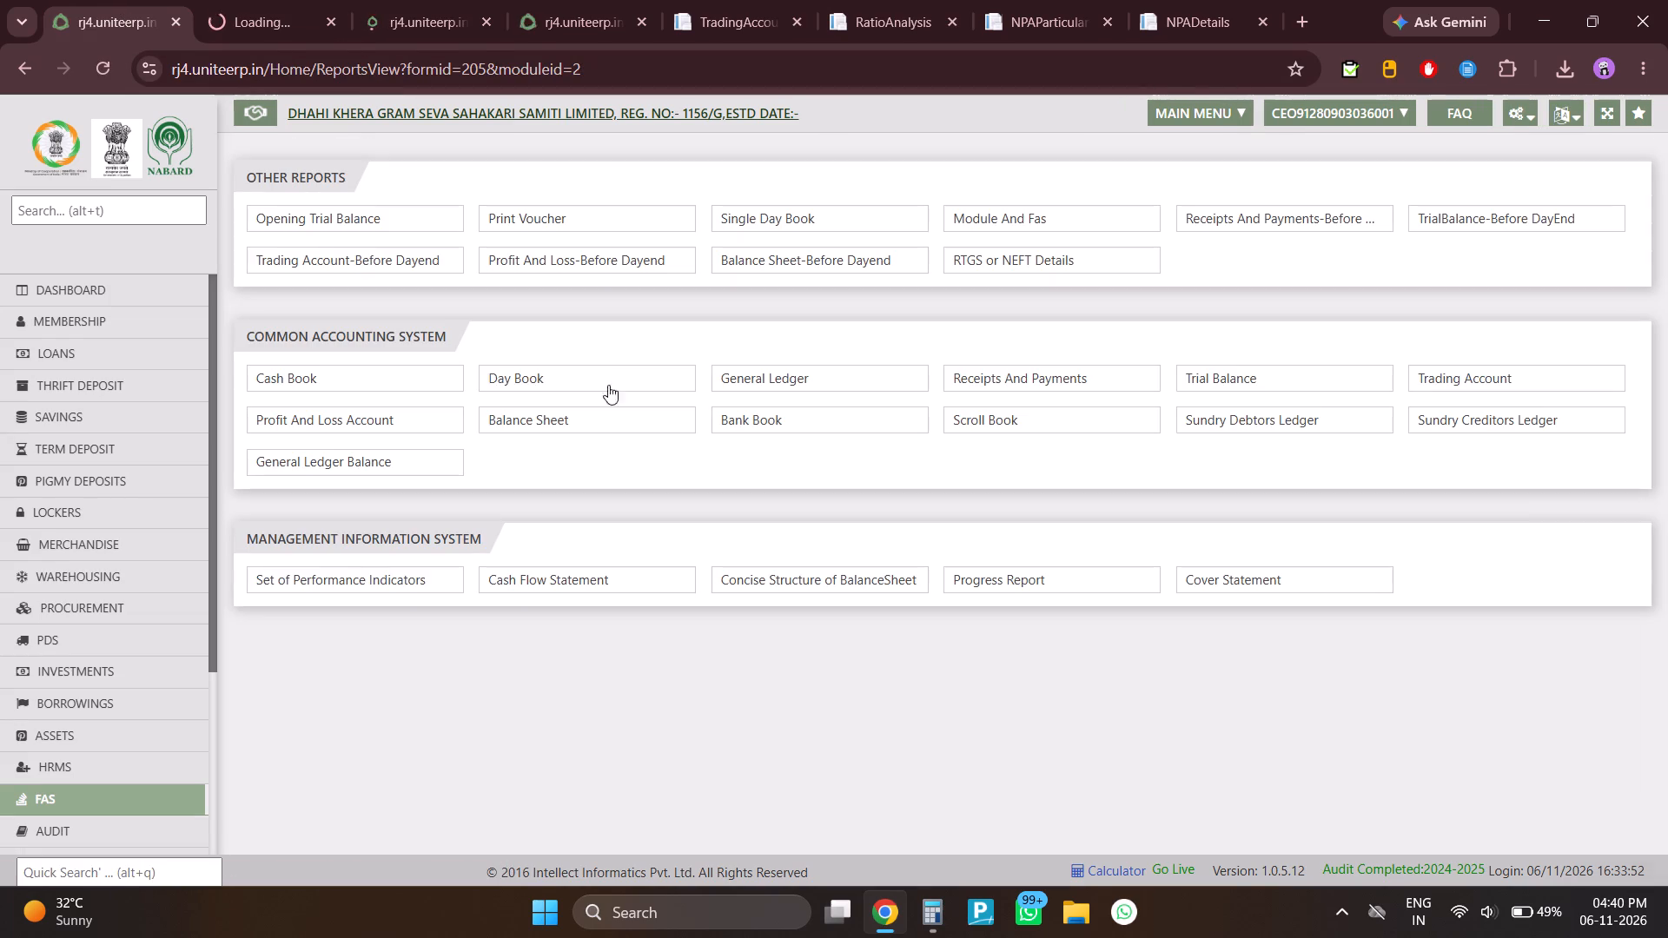
left_click(1497, 370)
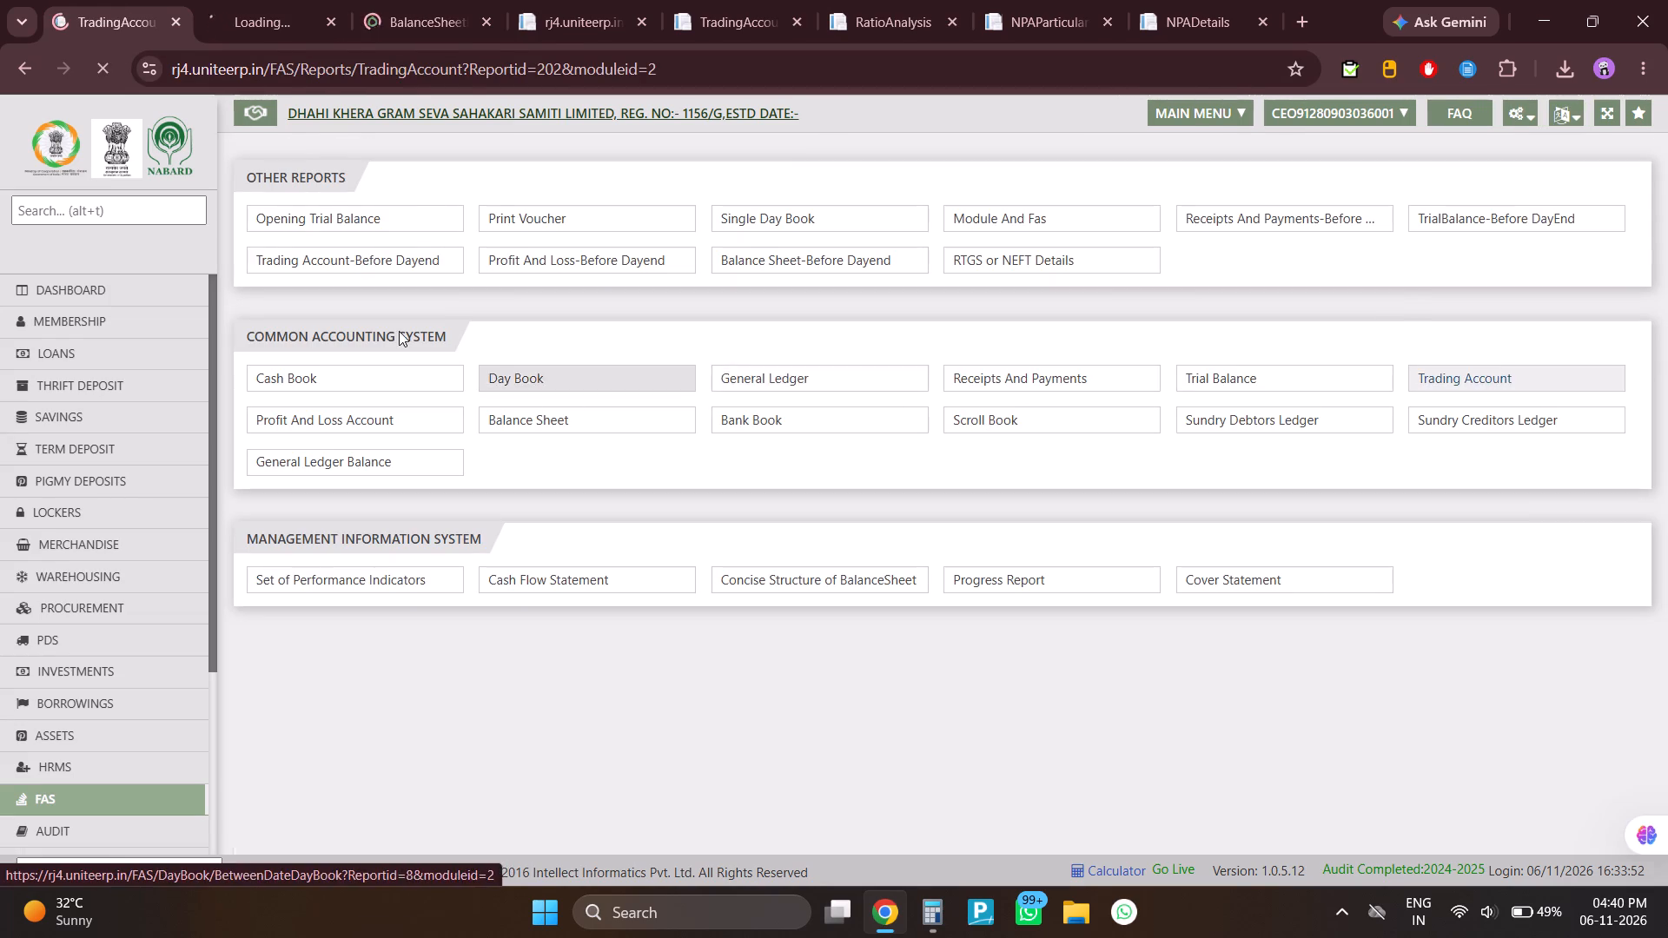
key("1")
key("Right")
type("42025")
left_click(372, 301)
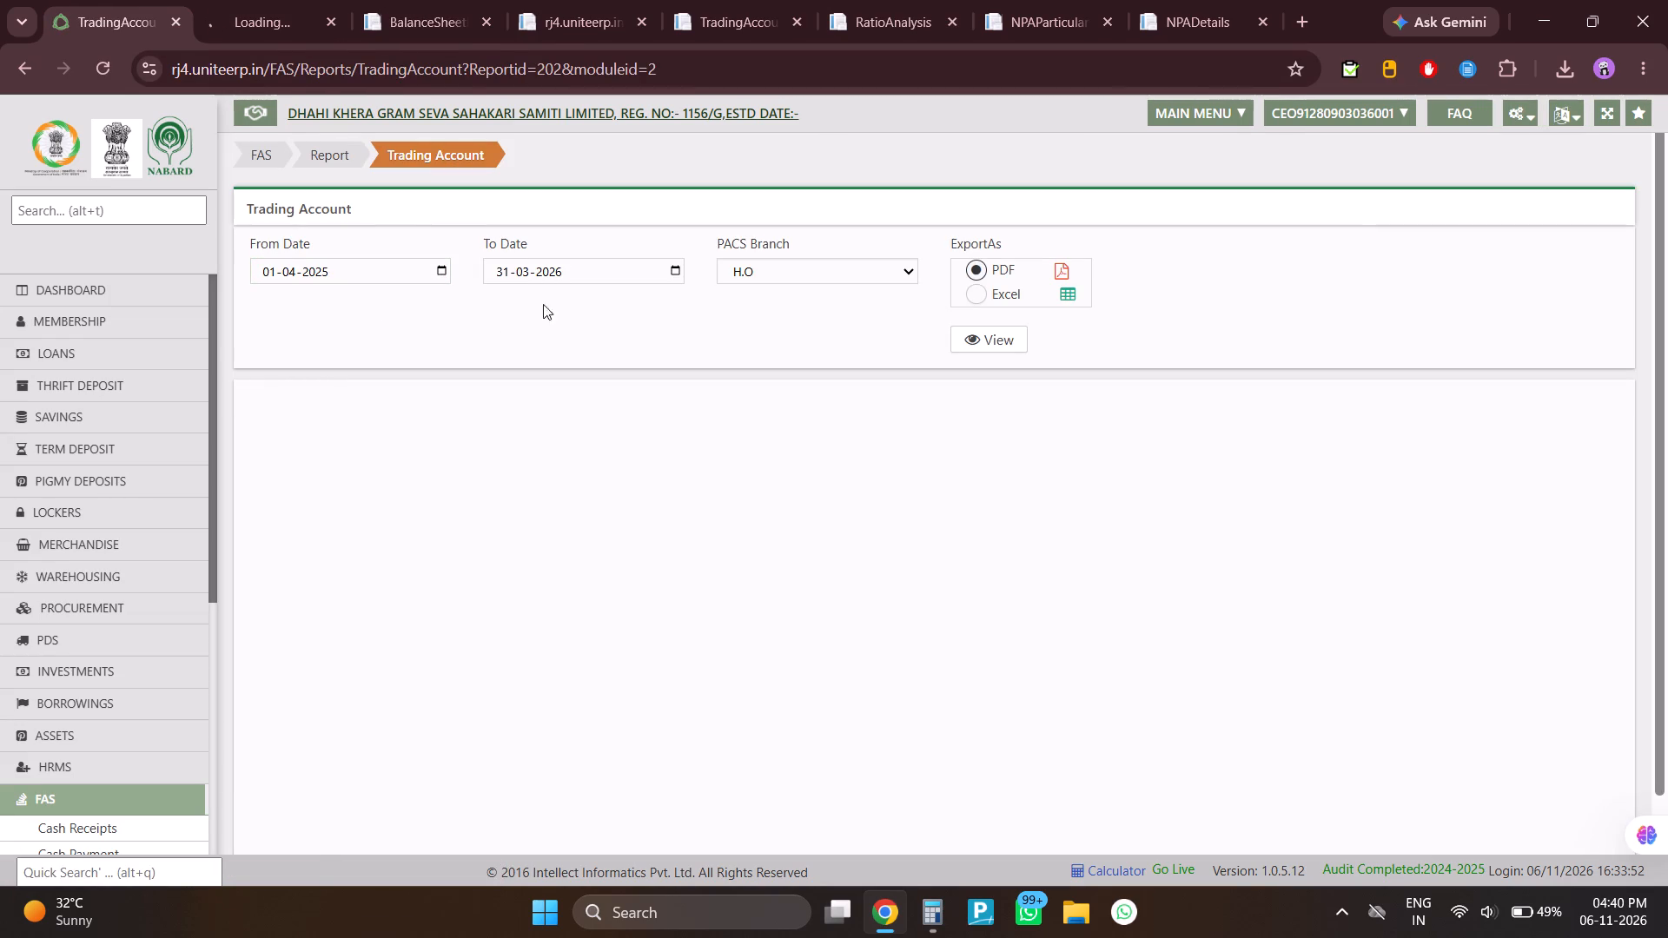
left_click(1011, 336)
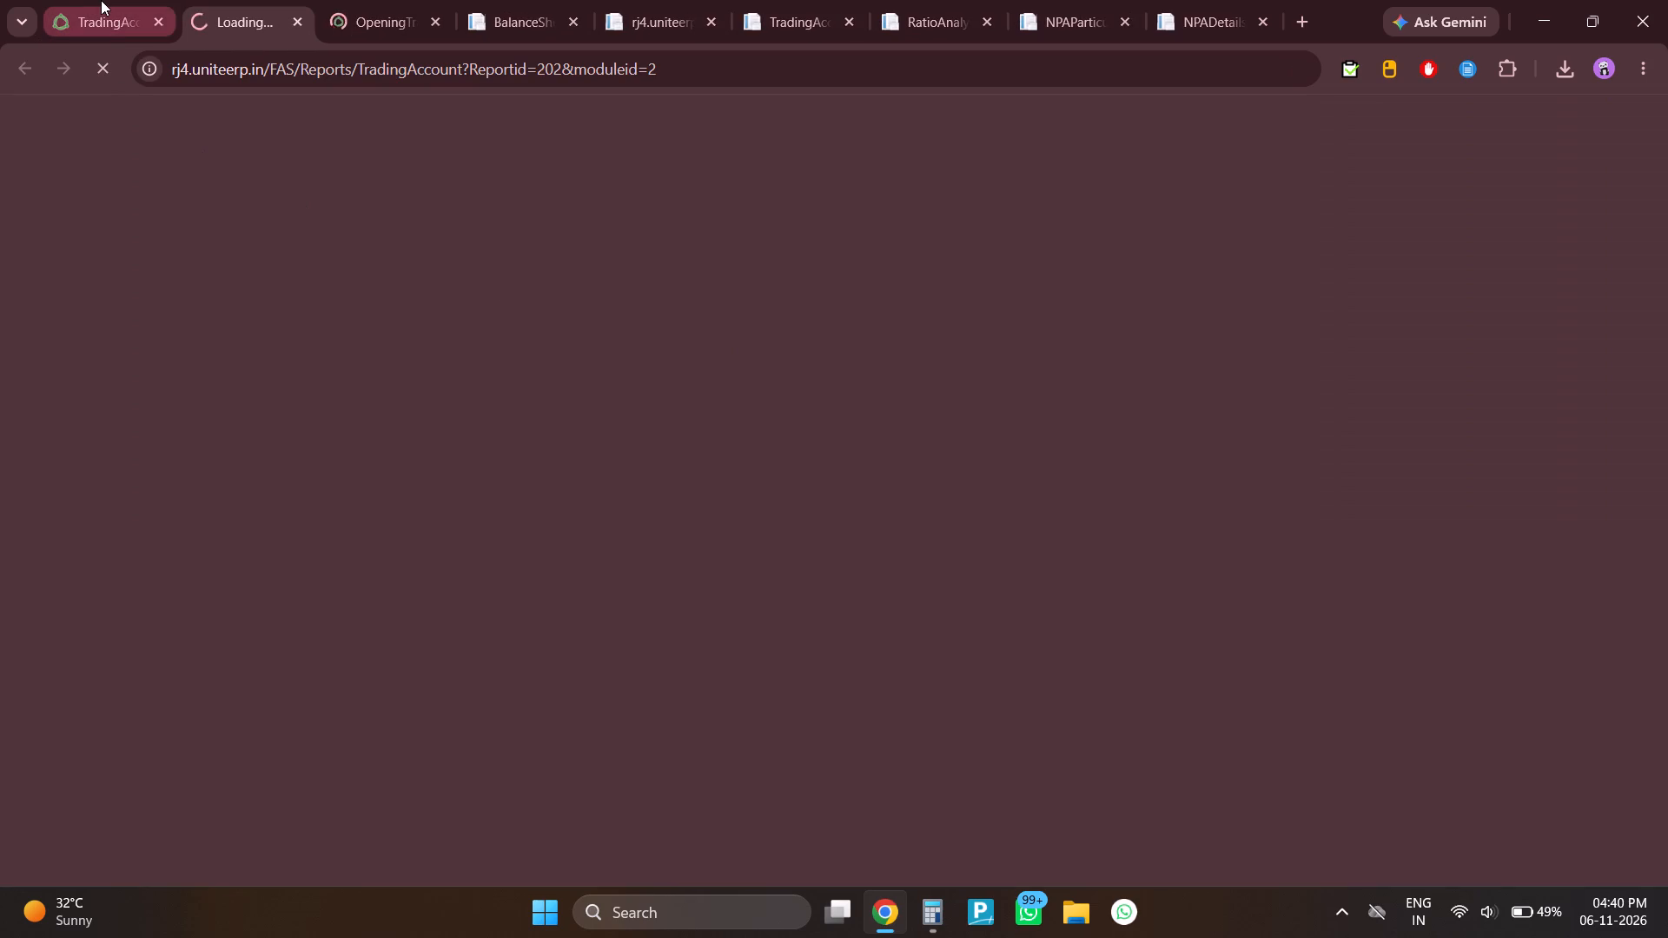
Generate the Common Accounting System Profit And Loss Account report for the H.O branch dated 31-03-2026.
left_click(104, 0)
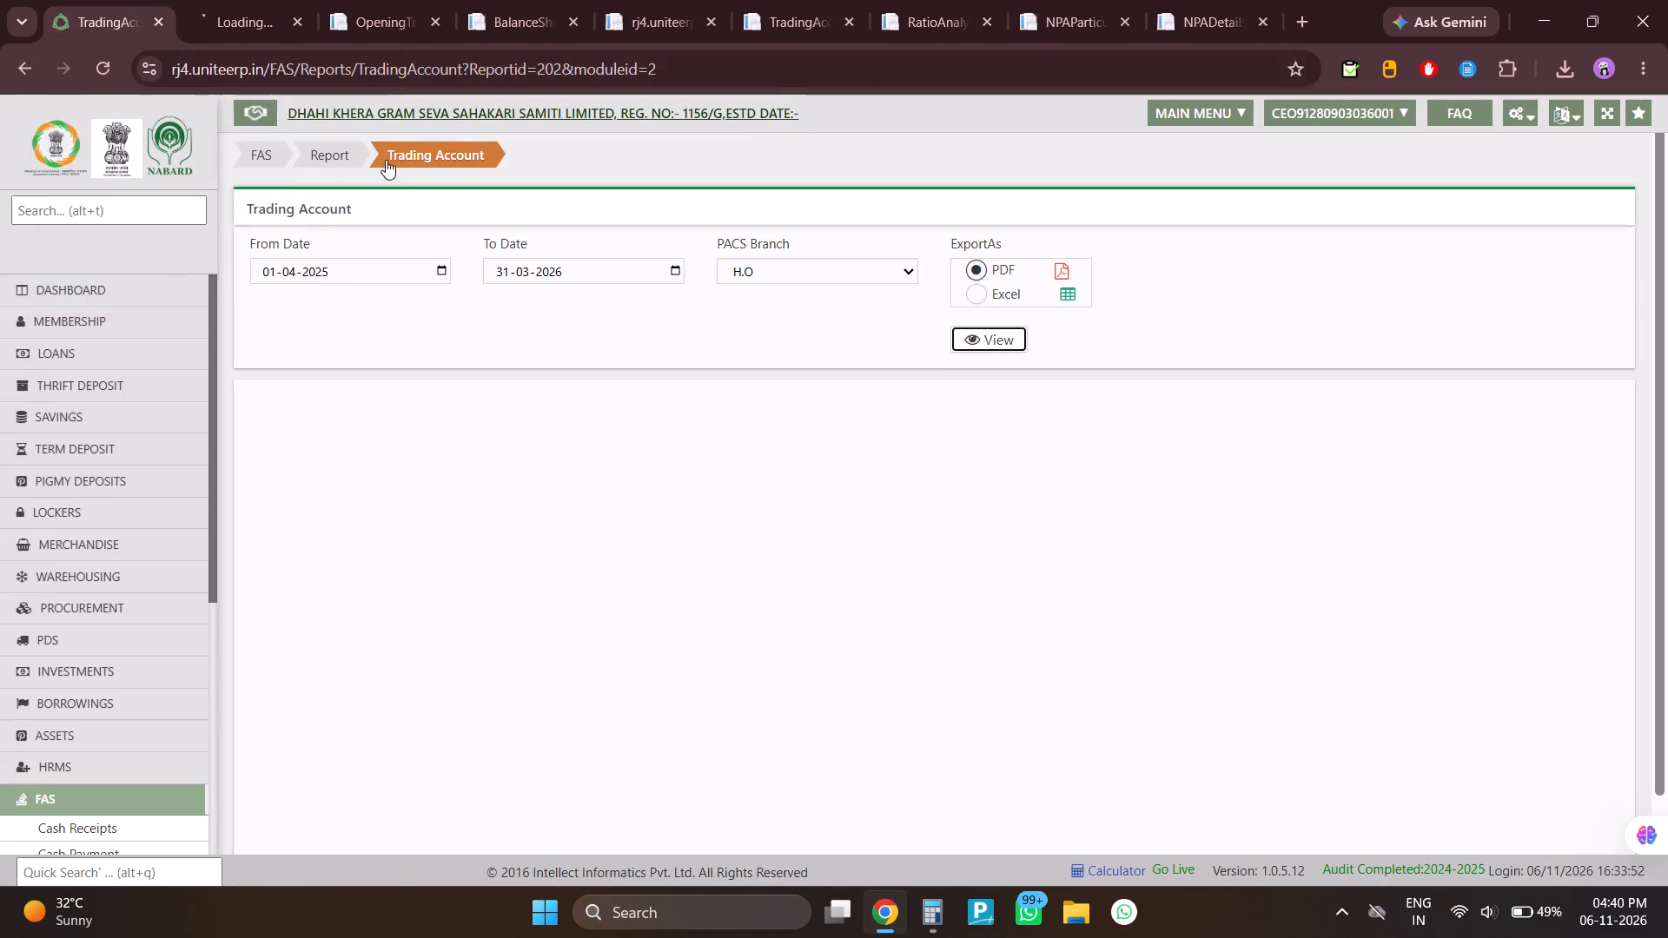
left_click(326, 152)
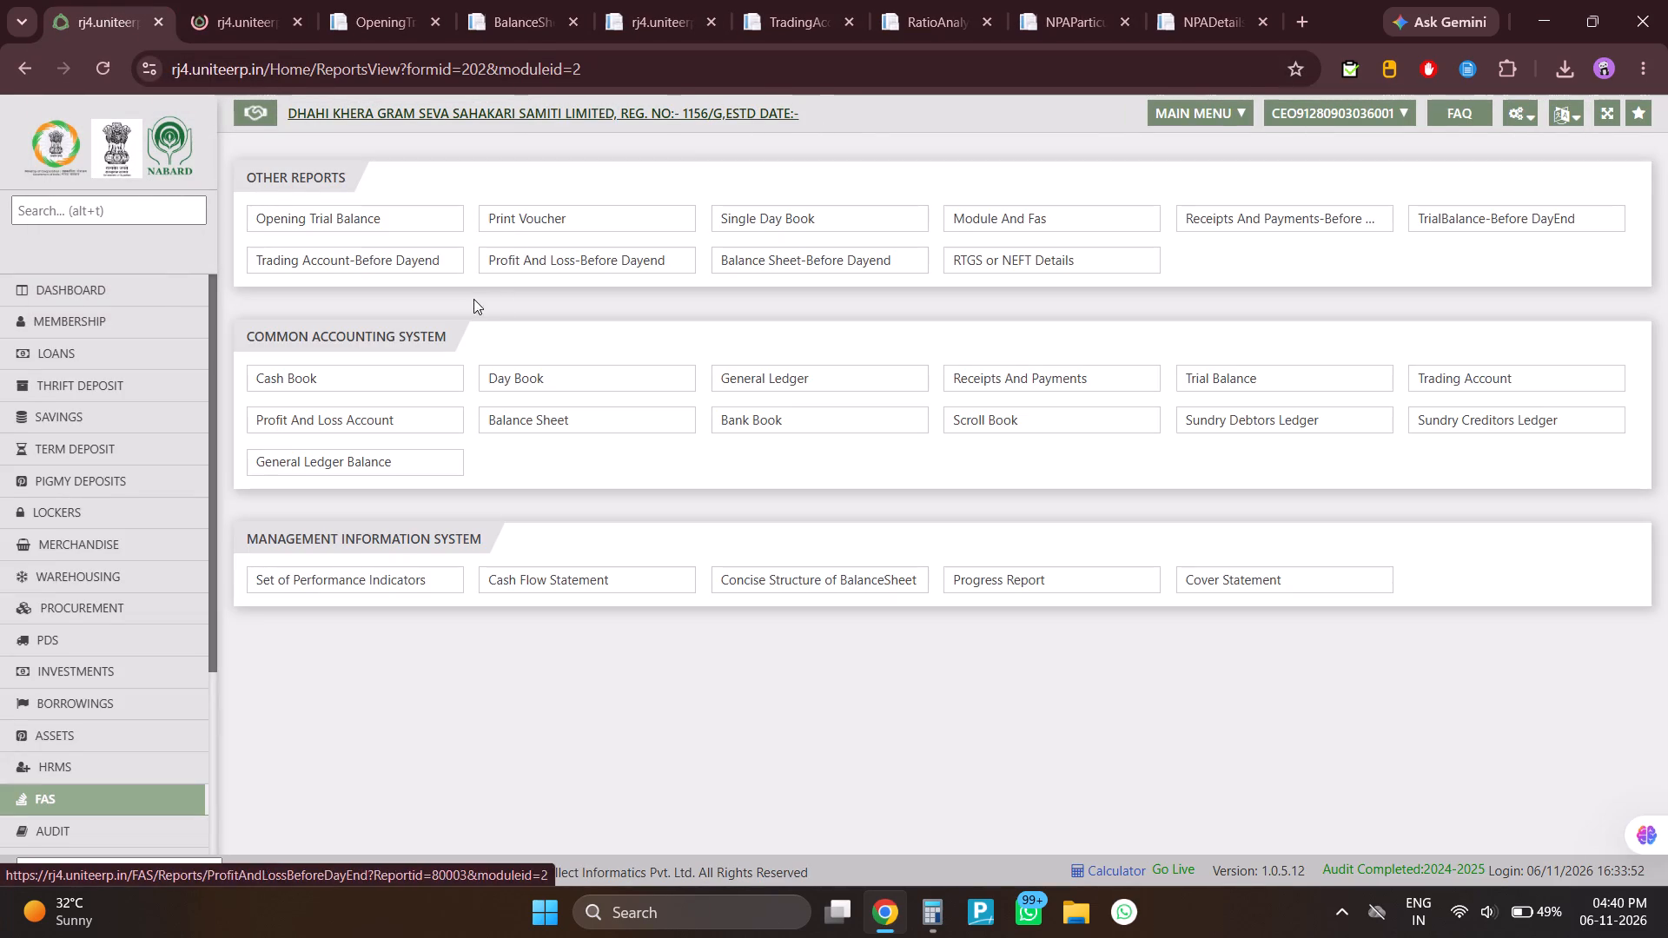
left_click(394, 416)
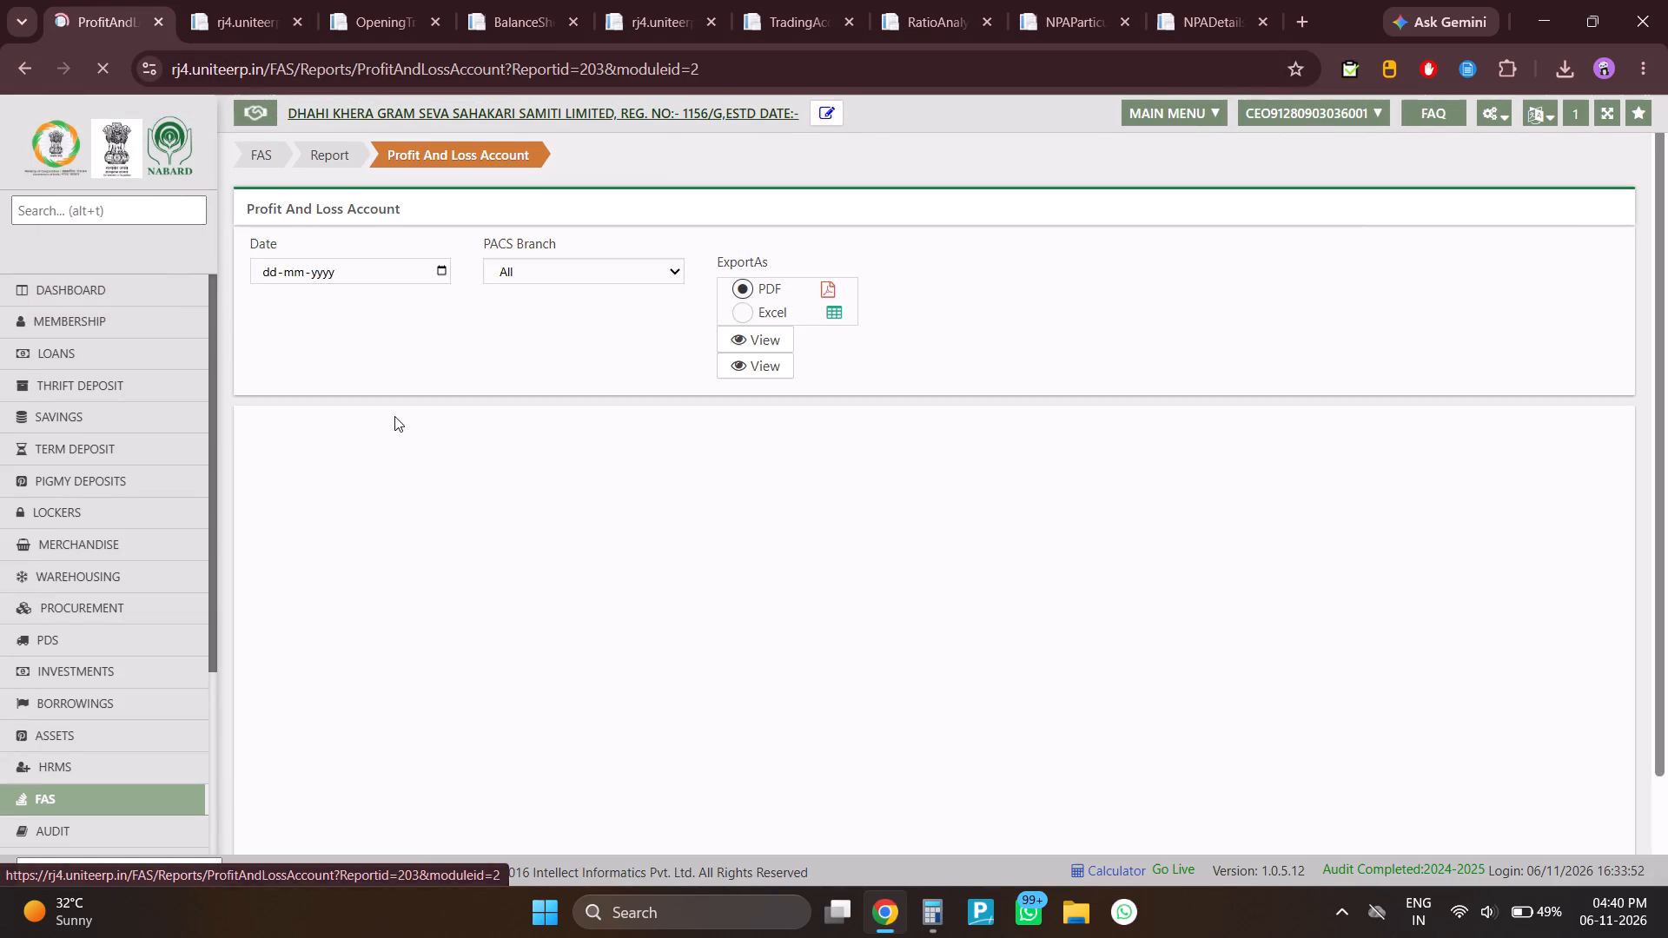
left_click(769, 346)
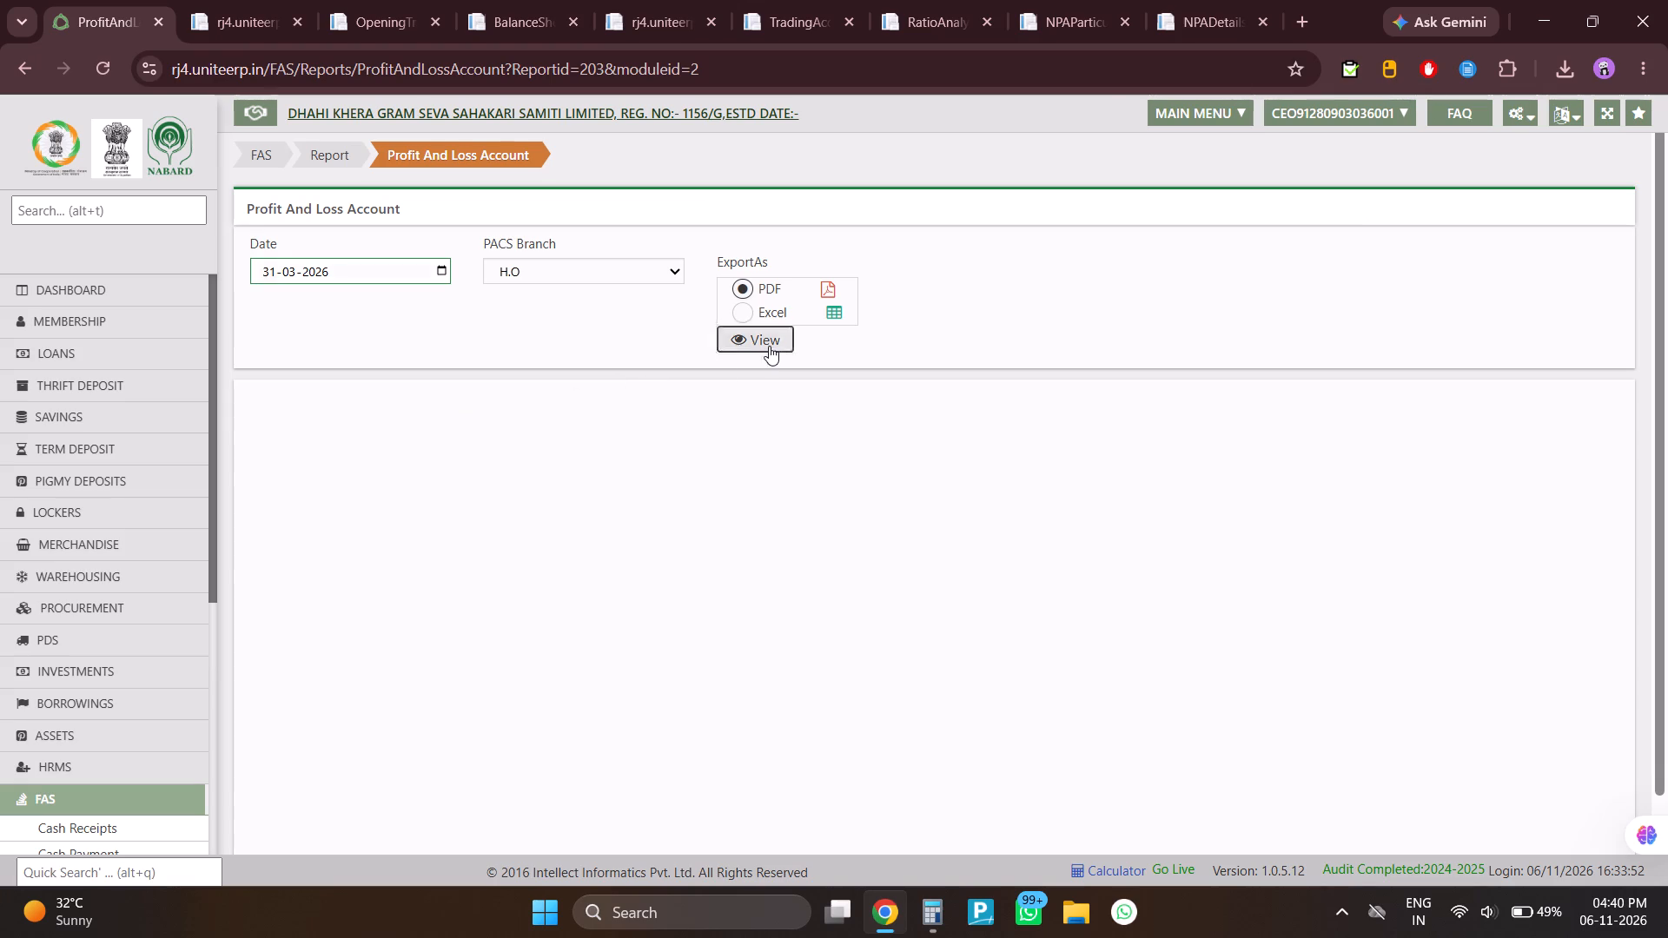
Generate the Common Accounting System Balance Sheet for the H.O branch dated 31-03-2026.
left_click(68, 0)
left_click(326, 157)
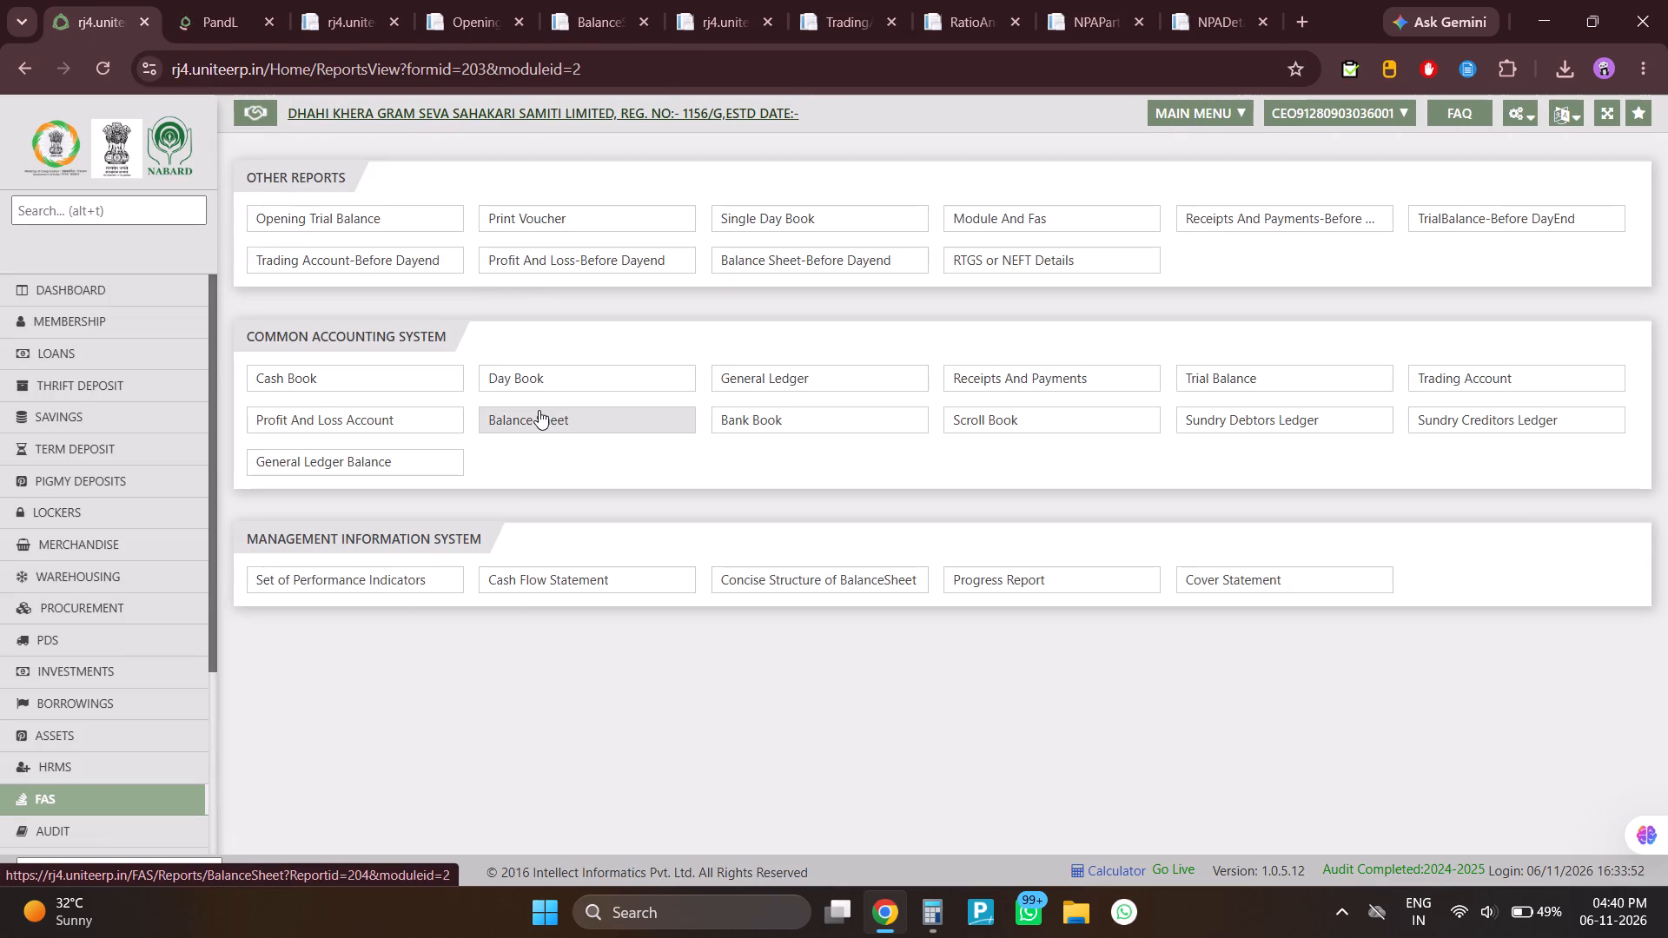
left_click(539, 410)
left_click(750, 336)
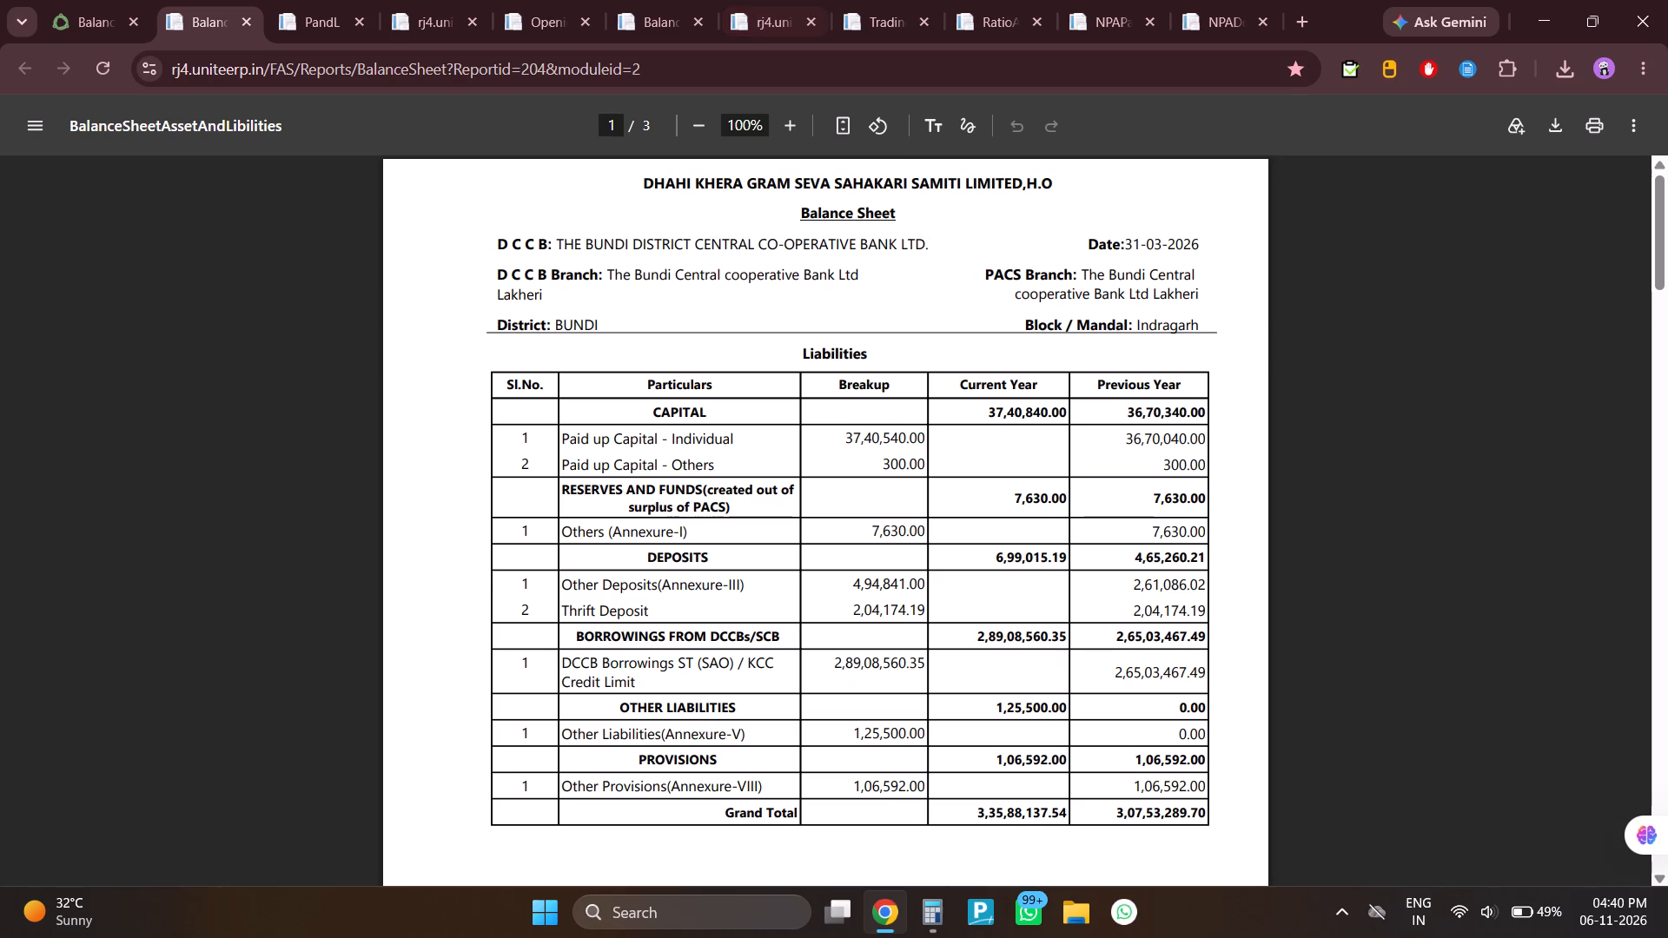
Examine the Normal KCC sub-standard principal in the product summary at the end of the Annexure-XXI N.P.A. Statement.
left_click(1112, 0)
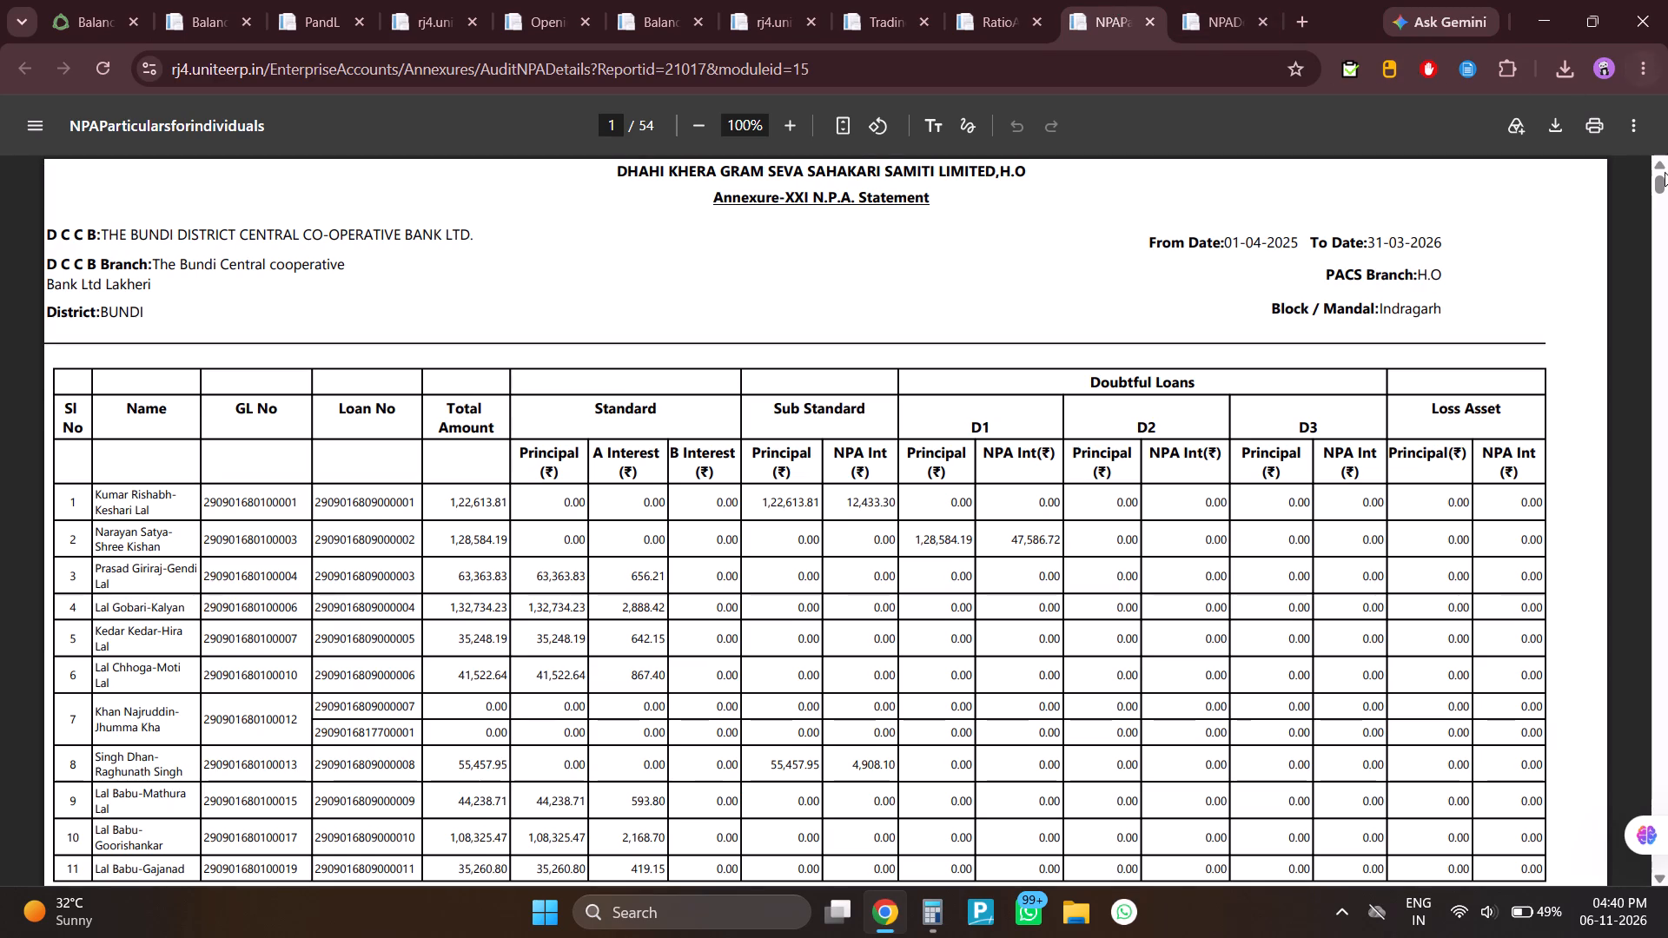
left_click_drag(1660, 176, 1667, 662)
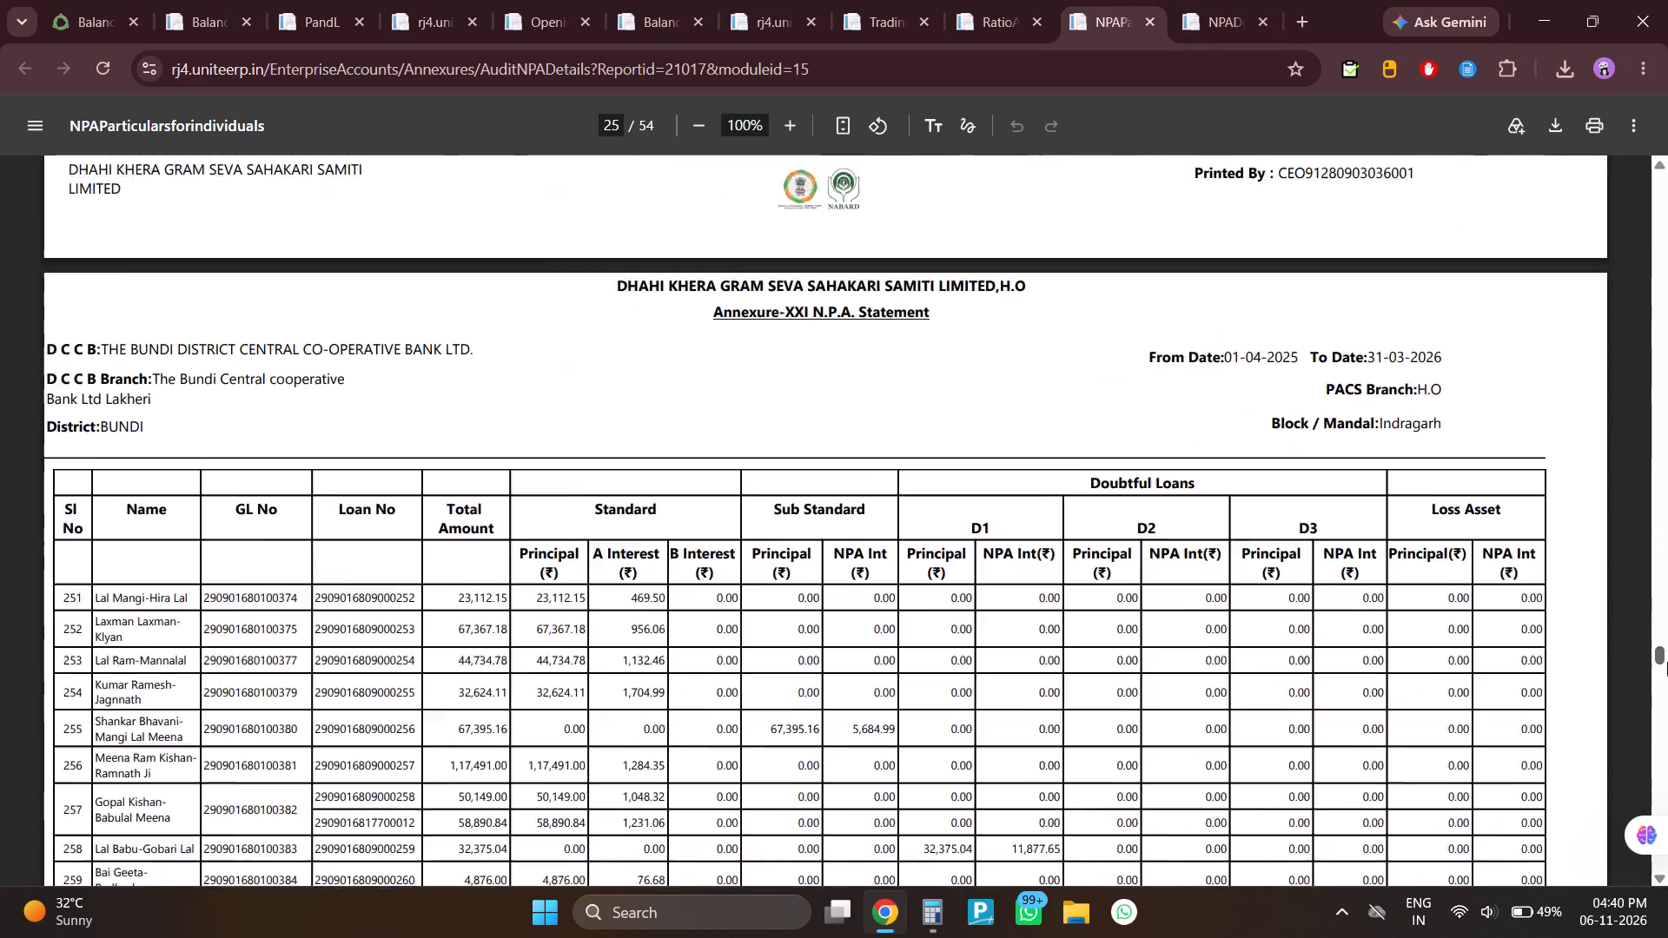
left_click_drag(1667, 662, 1659, 836)
right_click_drag(1659, 729, 1658, 766)
left_click(1473, 718)
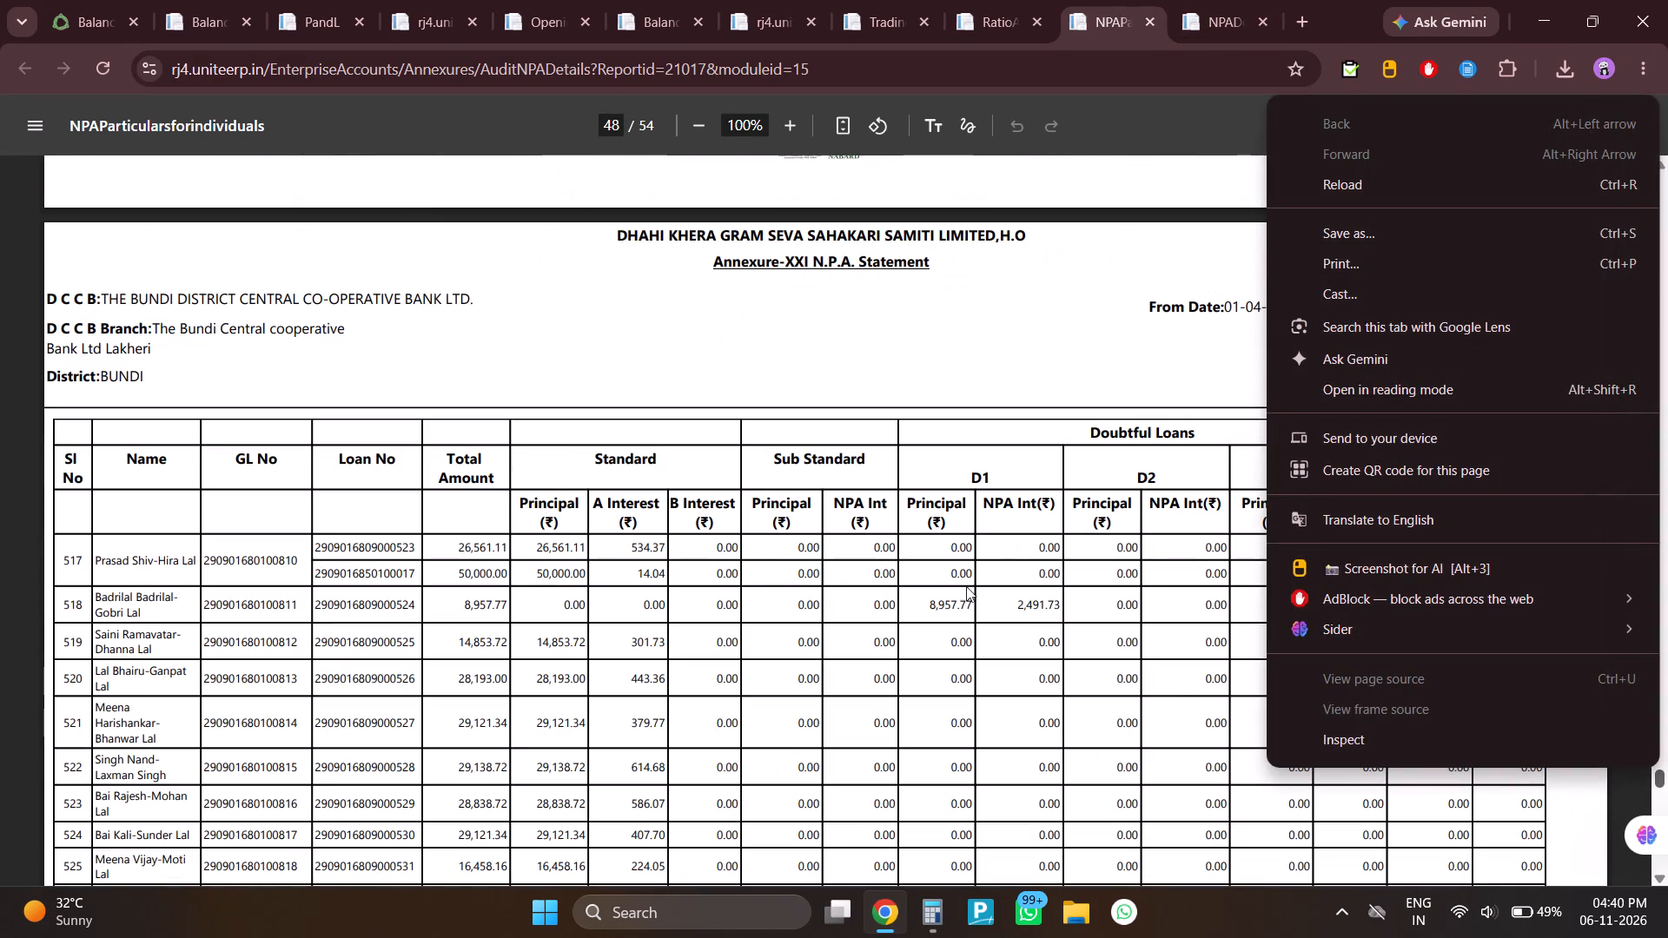
left_click(760, 489)
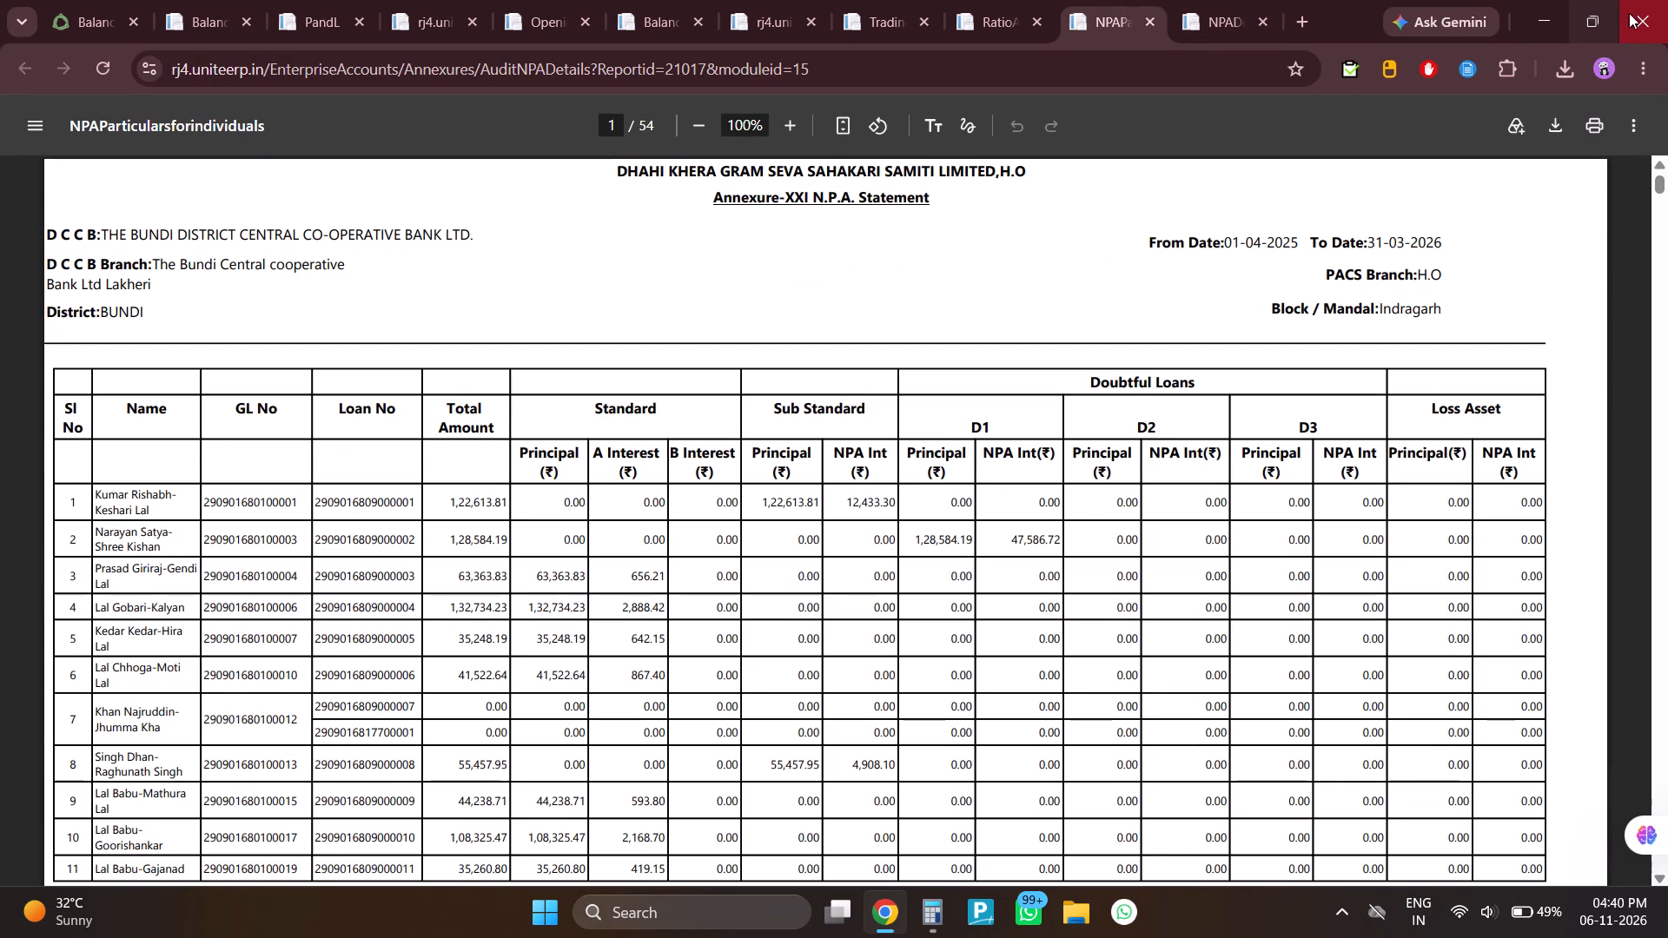
left_click_drag(1660, 182, 1651, 887)
scroll(869, 541, "up", 1)
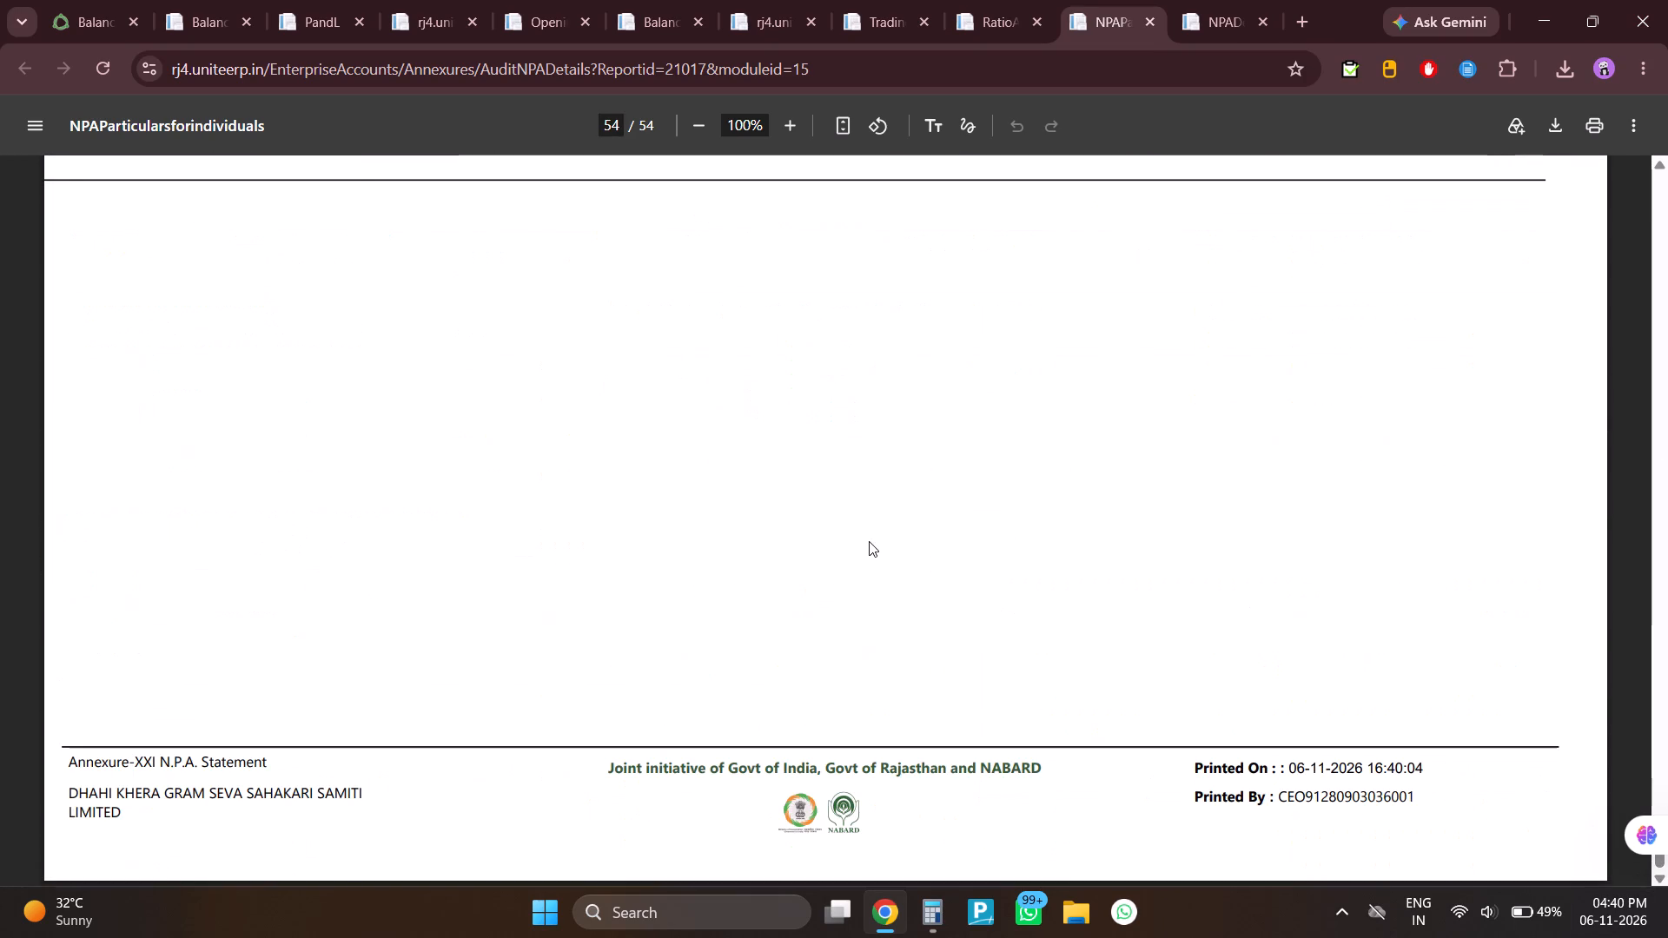
scroll(869, 541, "up", 10)
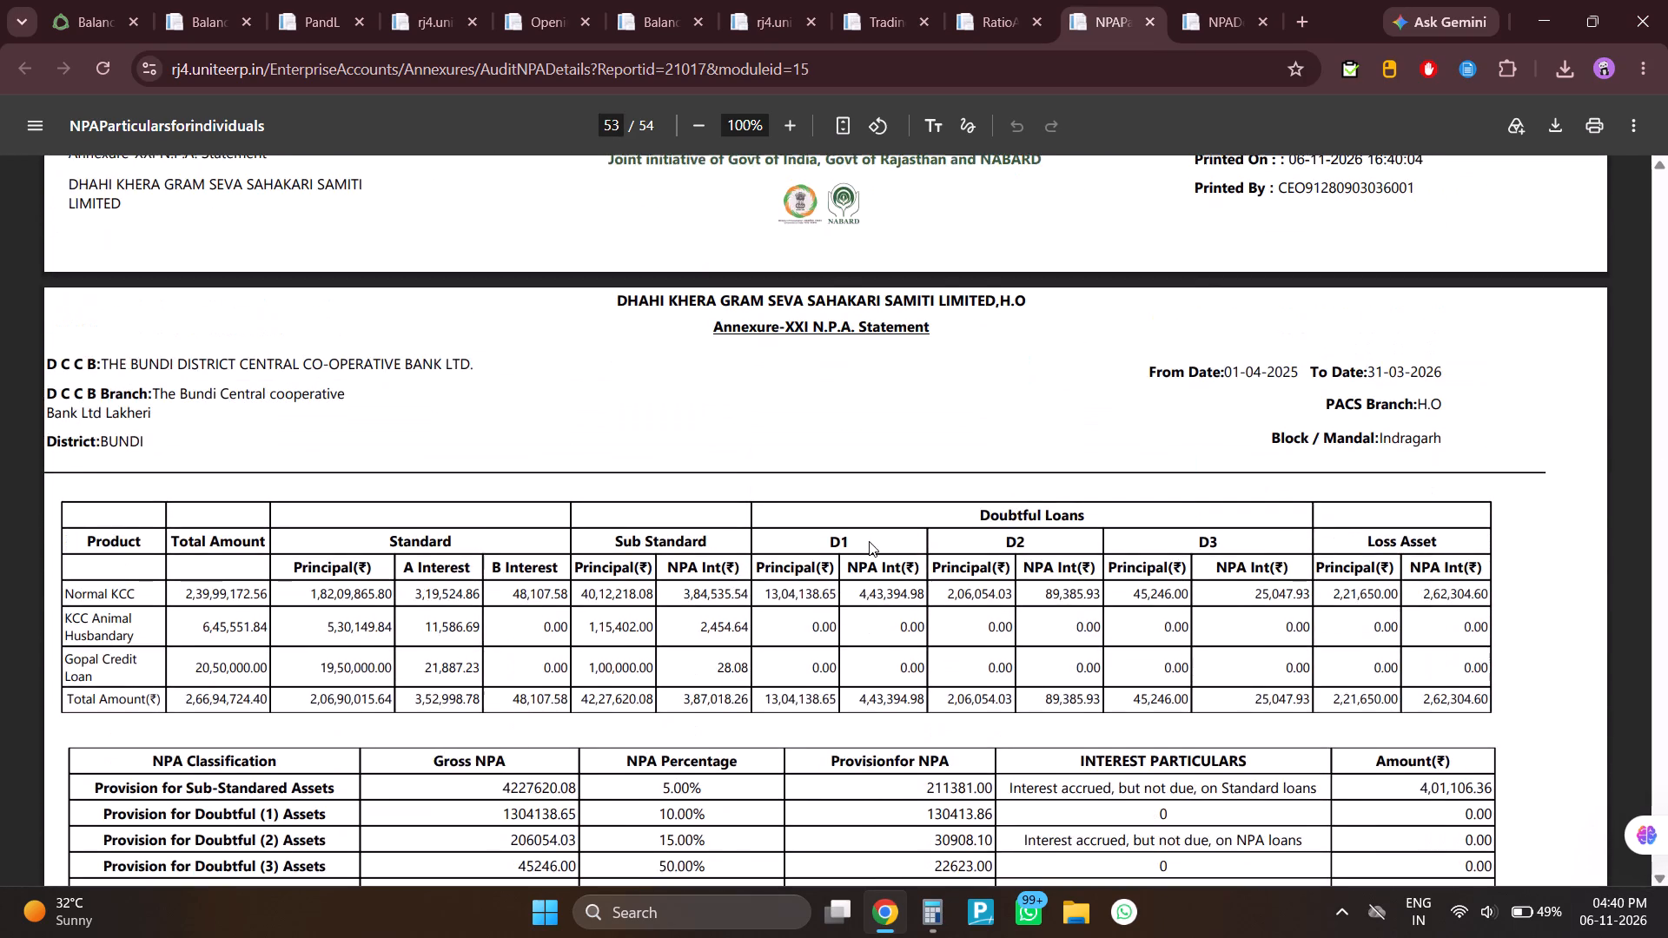
scroll(869, 541, "down", 1)
left_click_drag(583, 485, 622, 491)
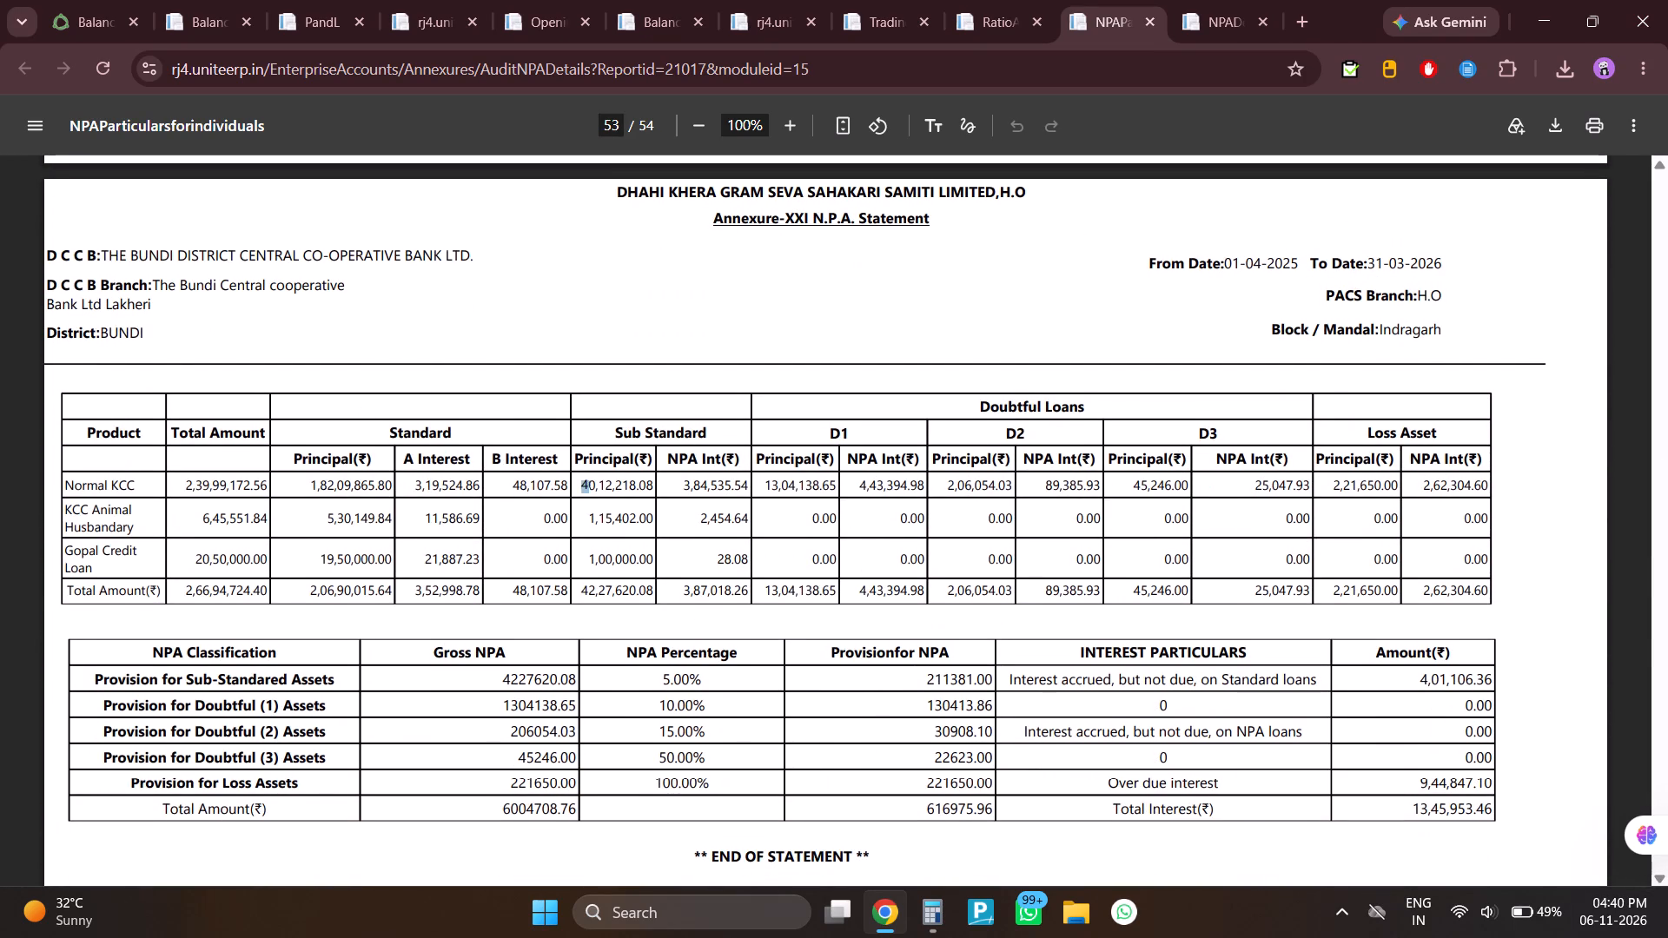
left_click_drag(622, 491, 636, 493)
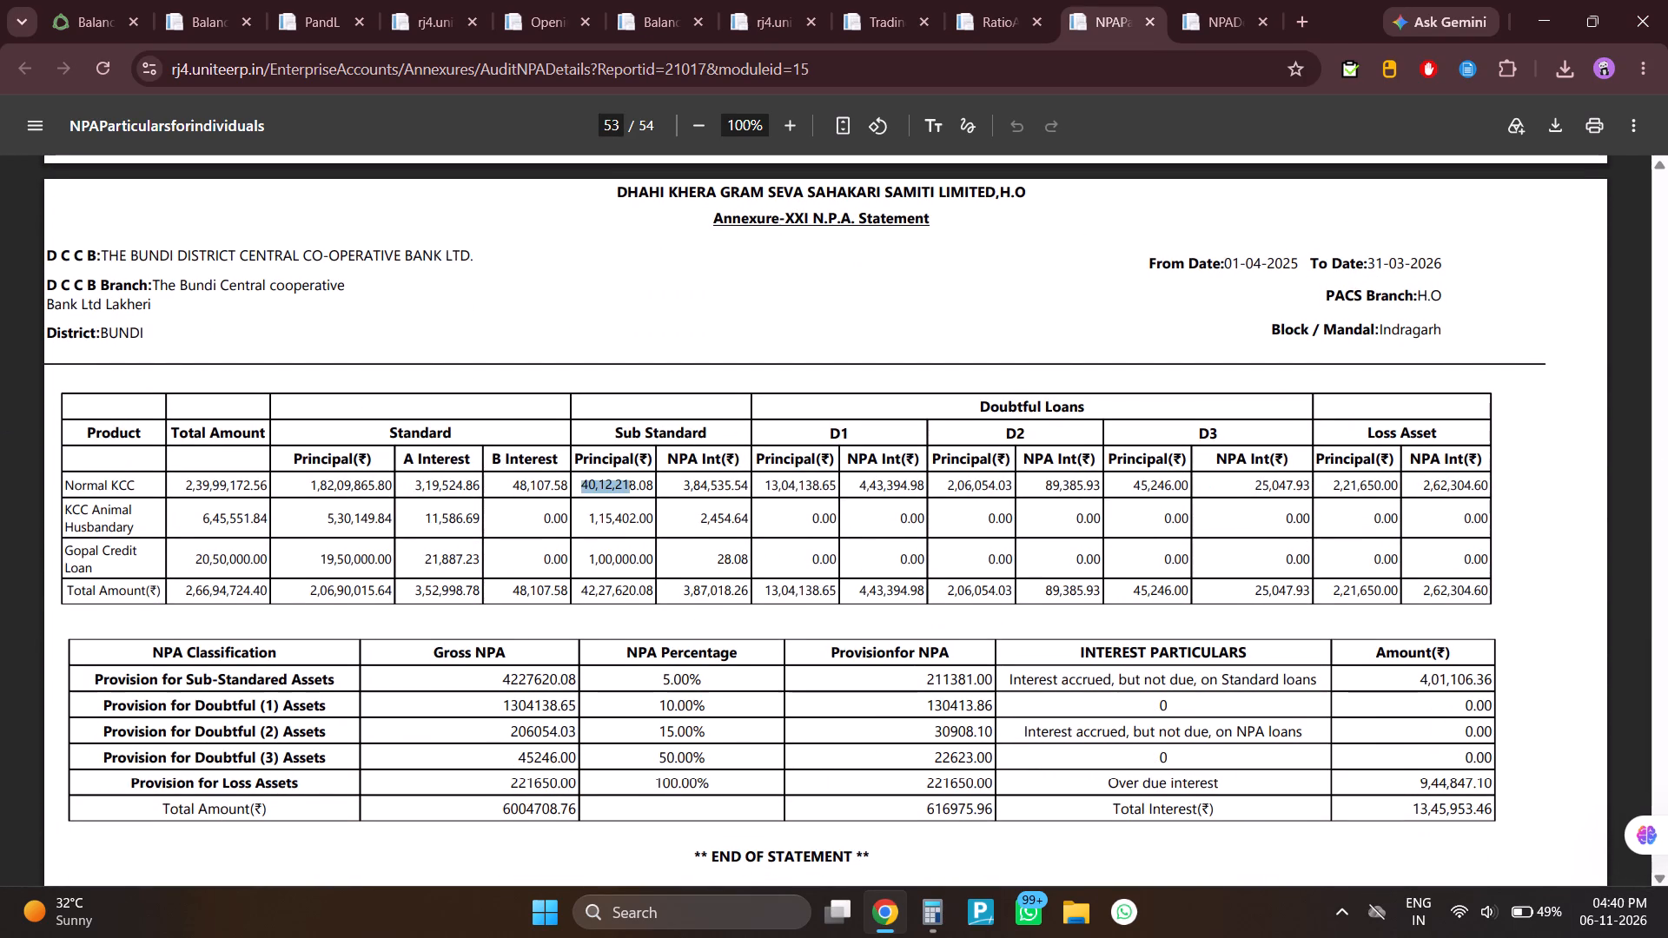
Compare the sub-standard loan figures in the NPA Details product summary with those in the Annexure-XXI N.P.A. Statement.
left_click(1215, 1)
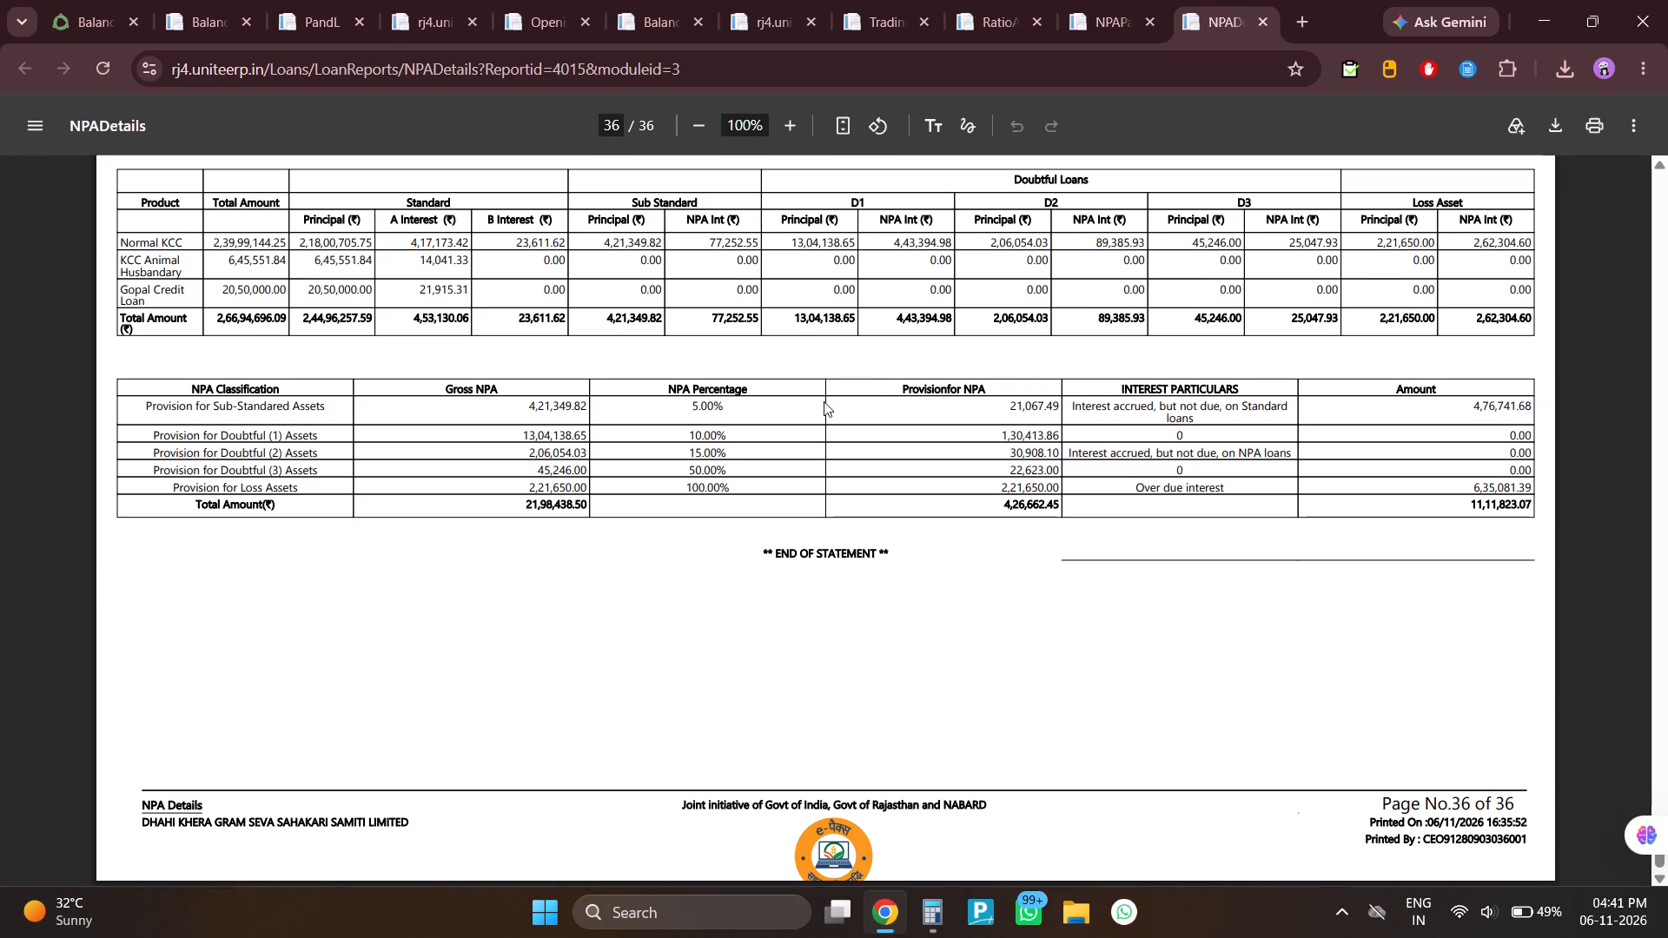
scroll(803, 401, "up", 1)
left_click_drag(633, 350, 635, 350)
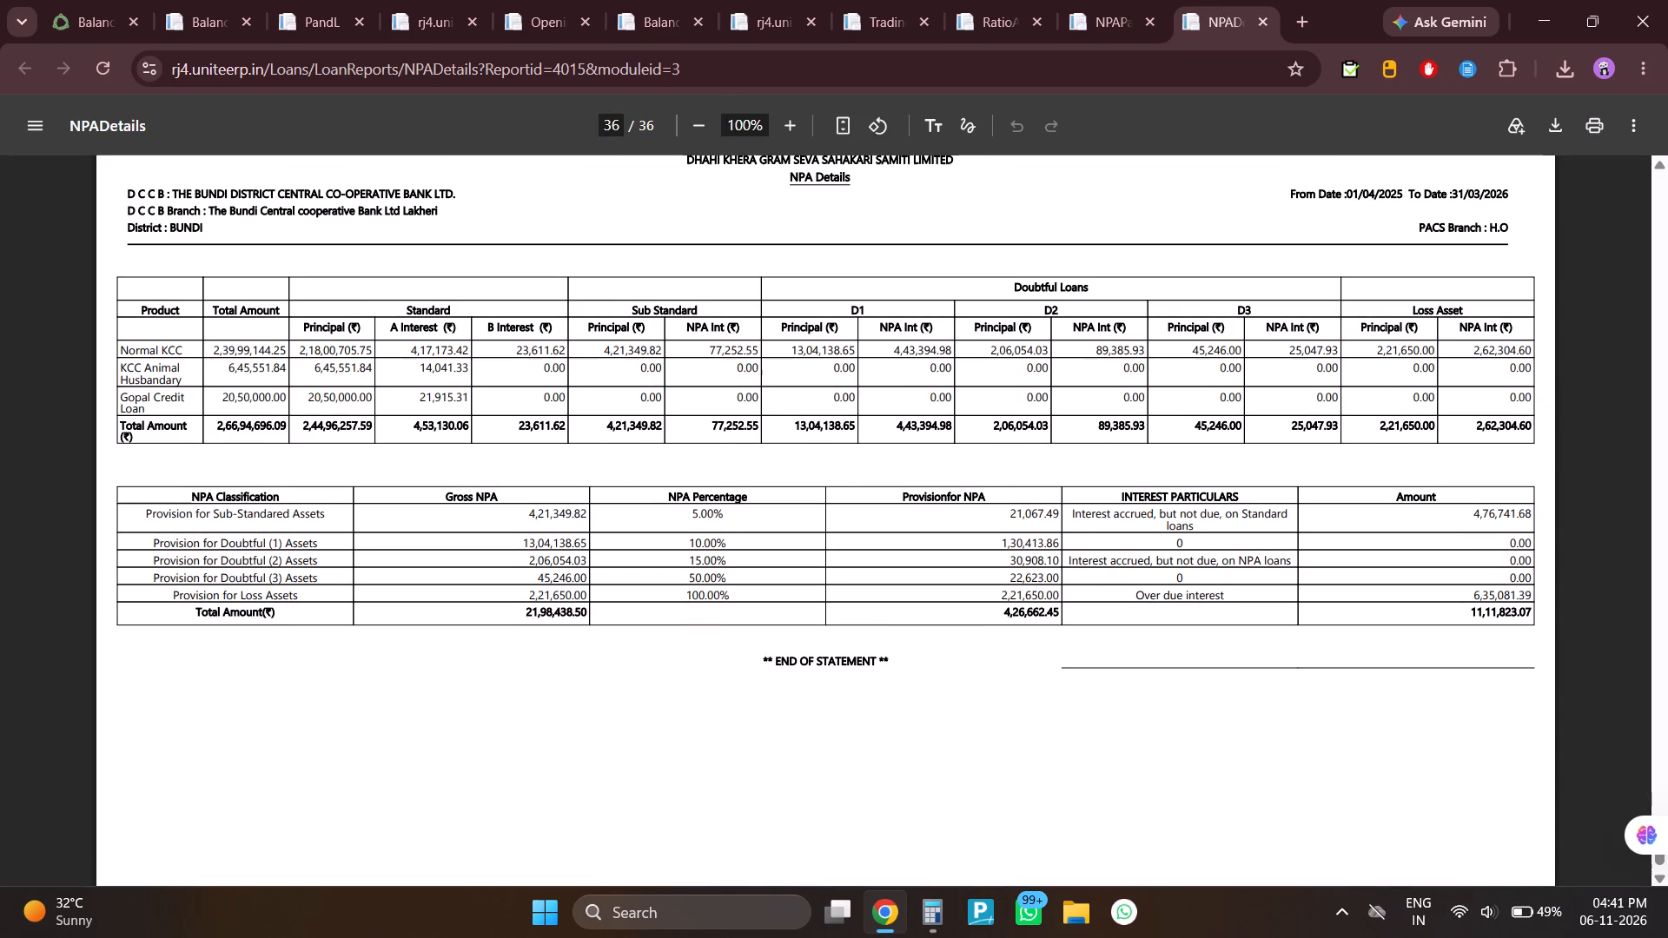
left_click_drag(635, 350, 731, 373)
left_click(731, 373)
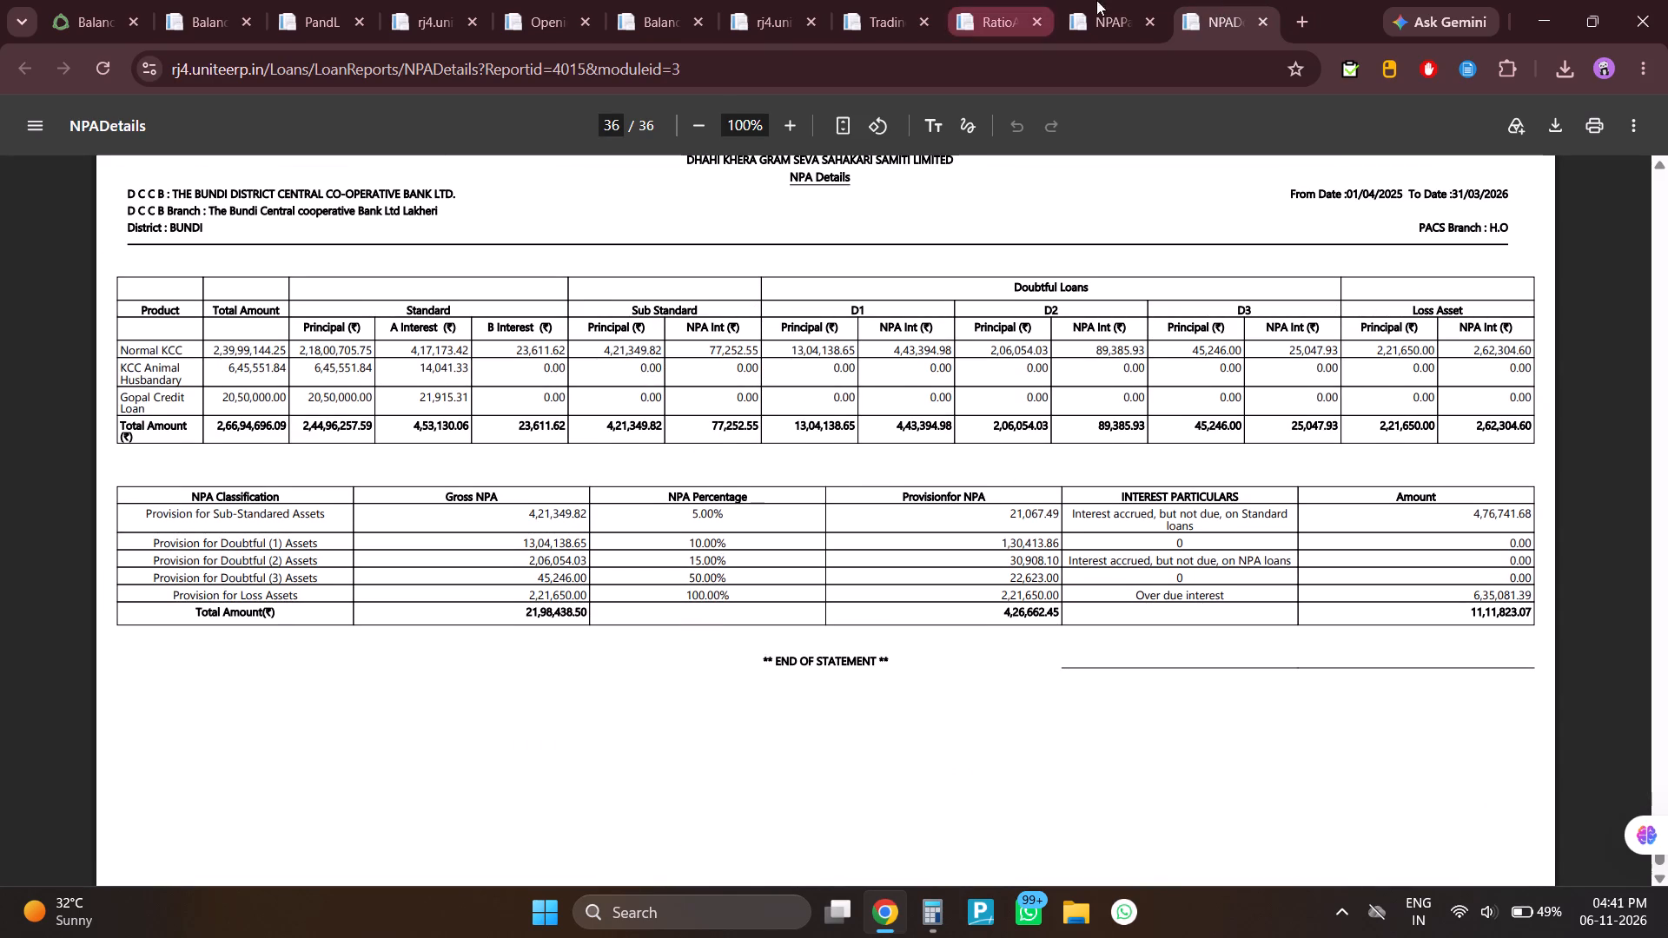
left_click(1105, 0)
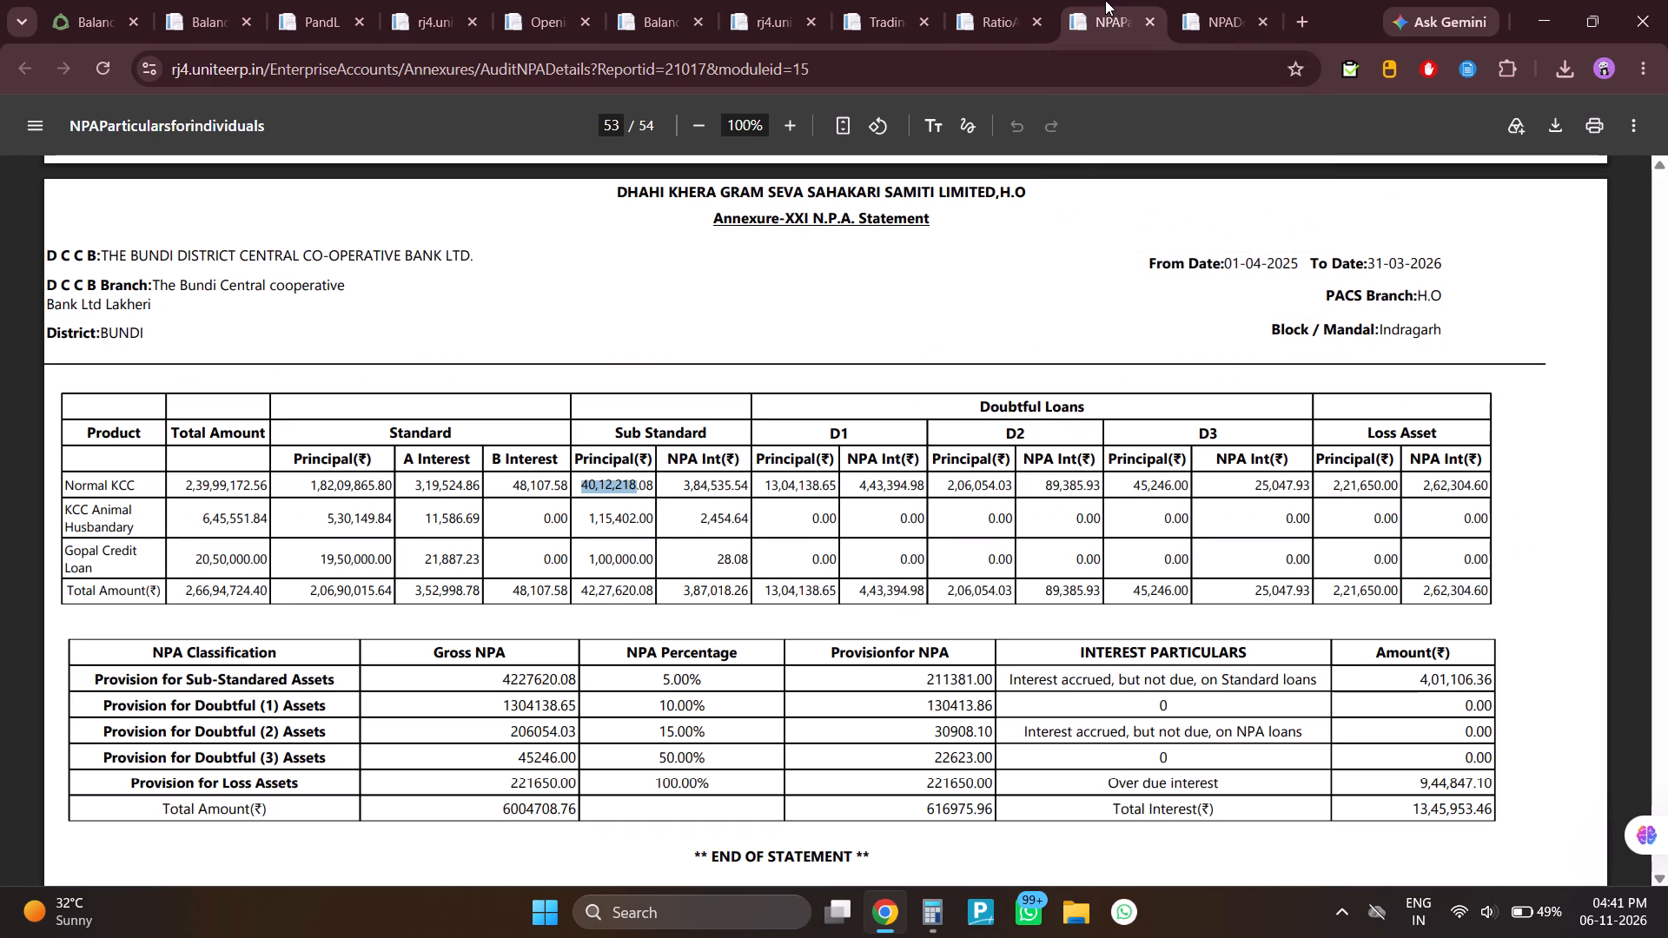
left_click(1223, 0)
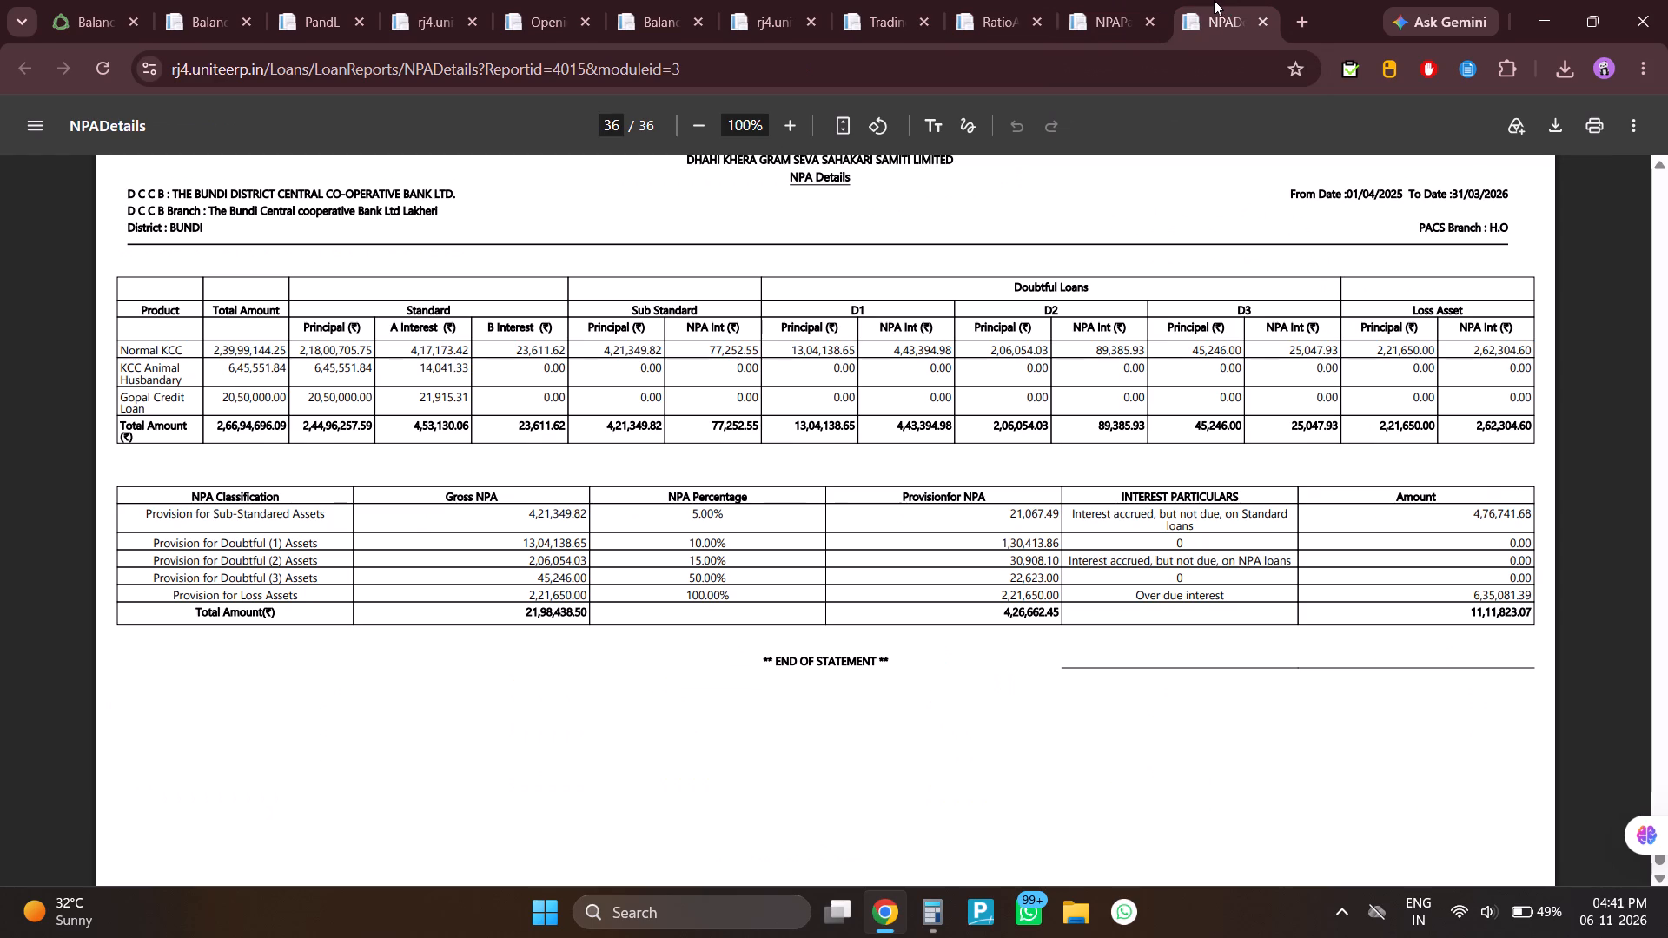
Run the FAS Update LedgerBalance configuration for the year code 2024-2025.
left_click(60, 7)
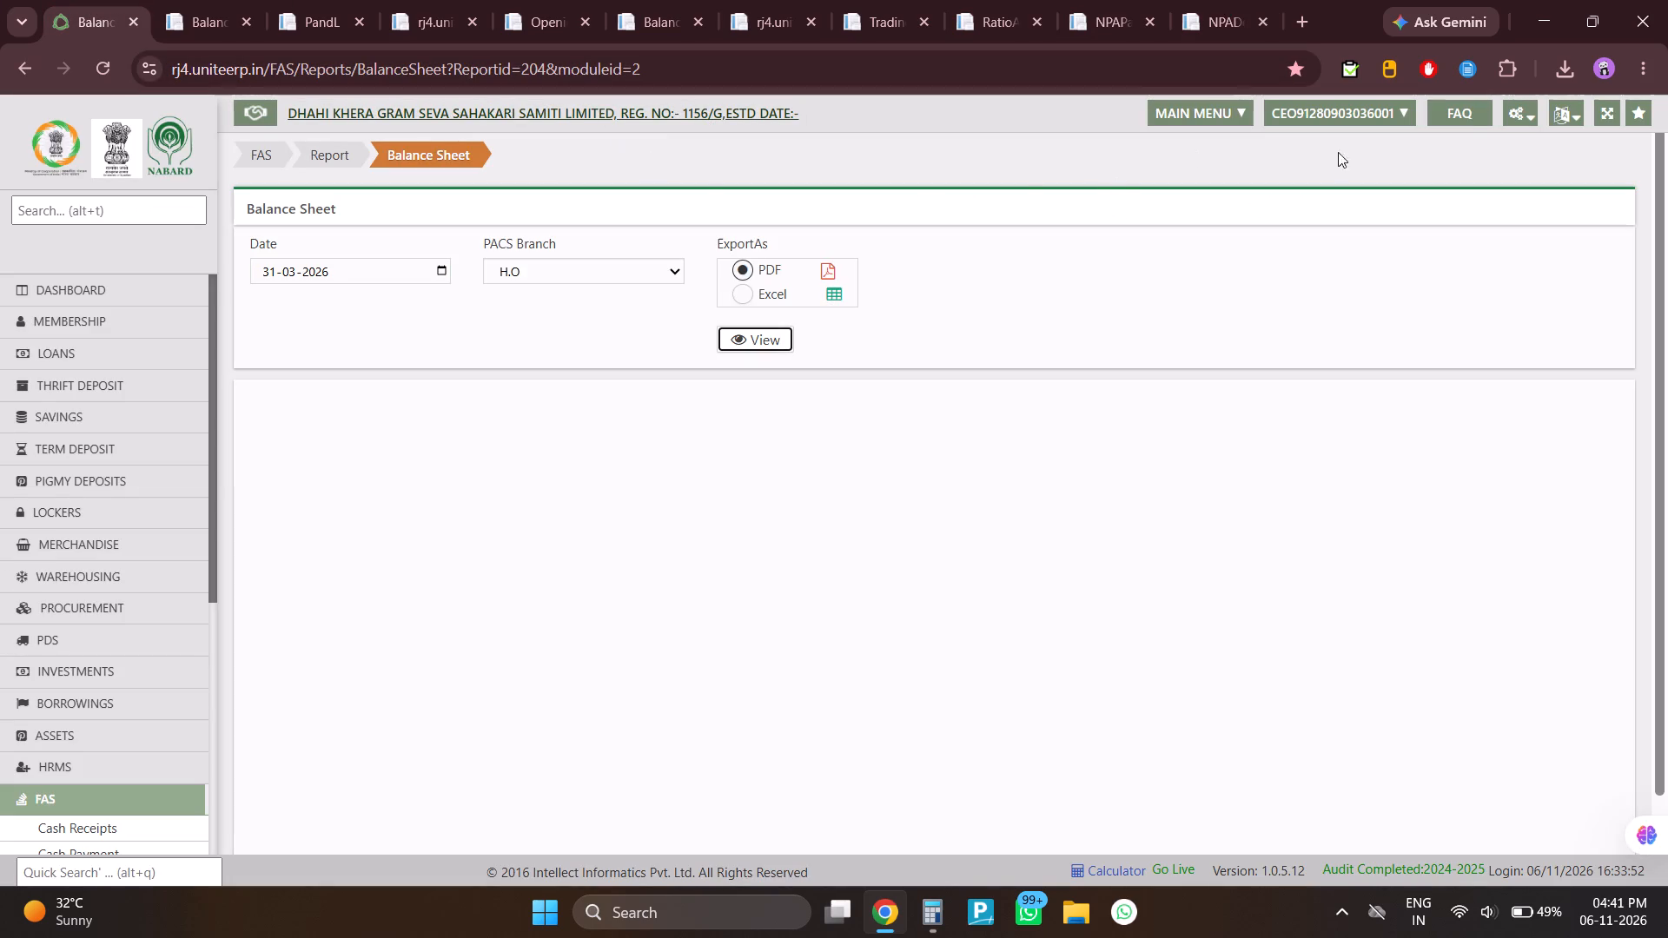
left_click(1516, 110)
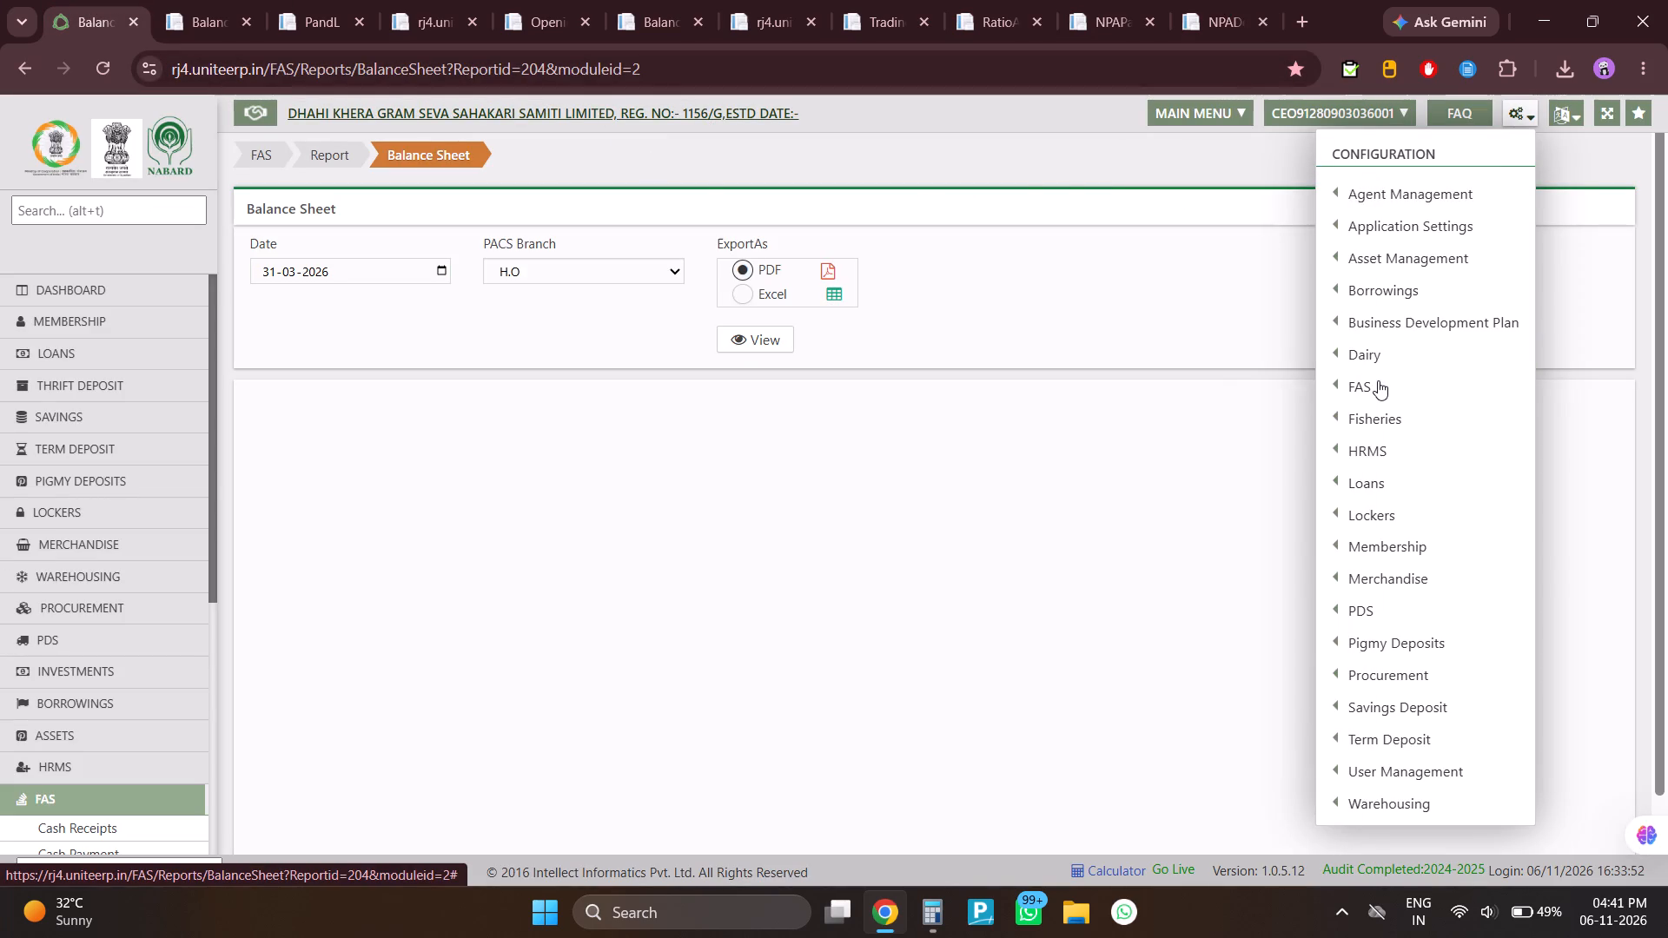
left_click(1175, 350)
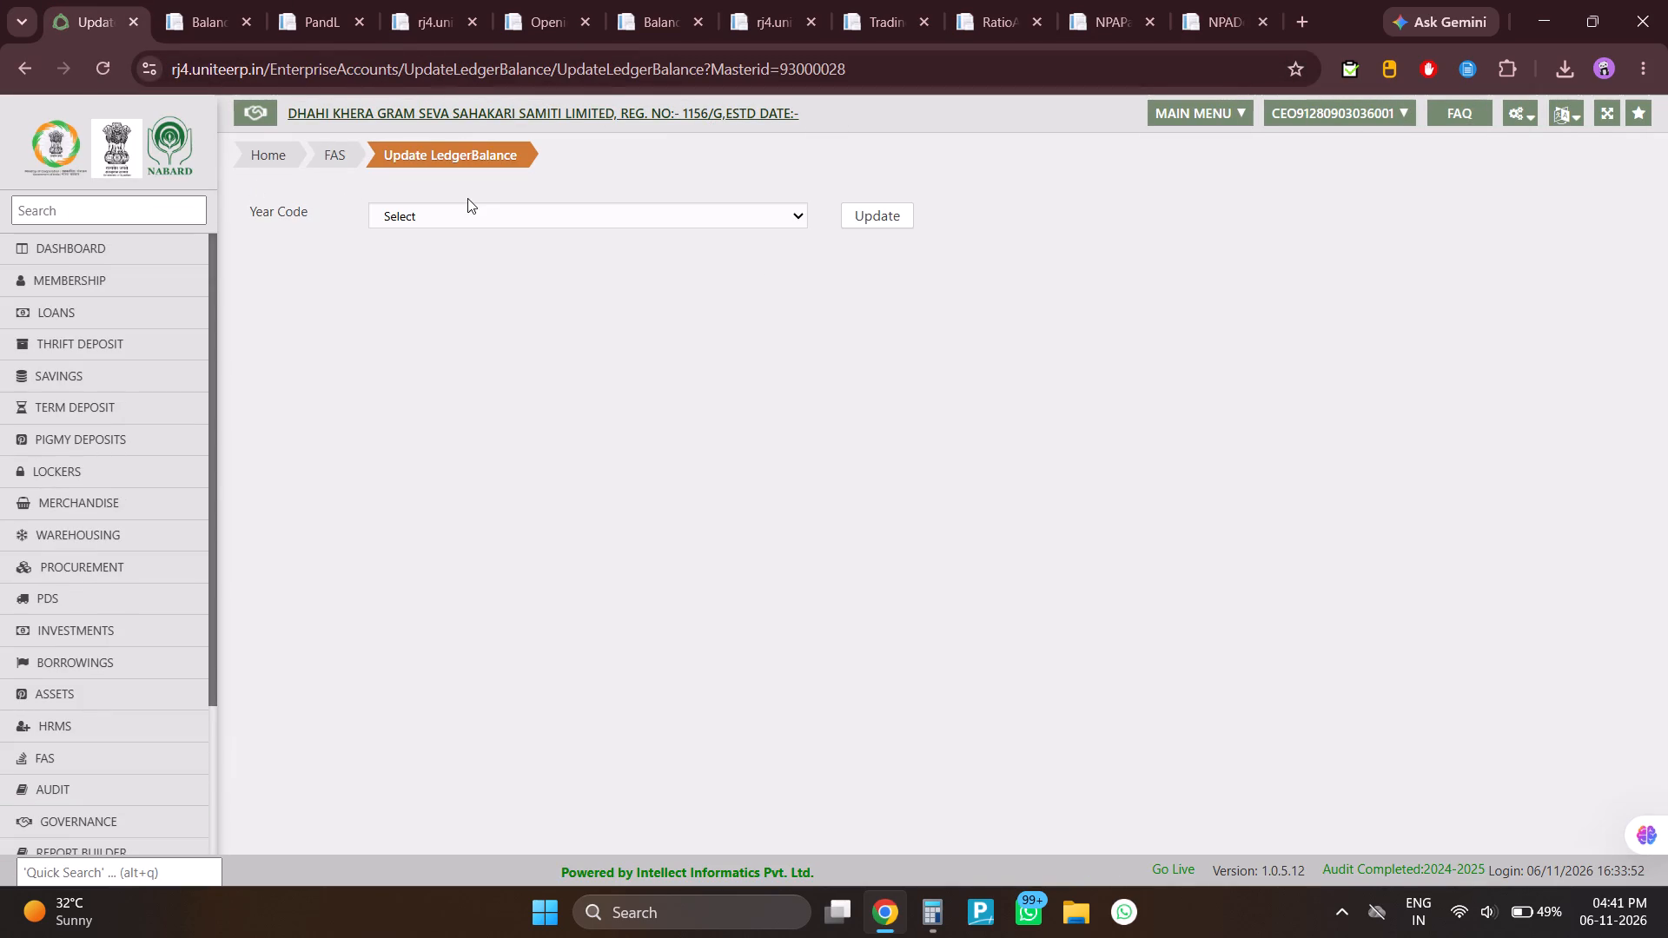
left_click(467, 206)
left_click(450, 314)
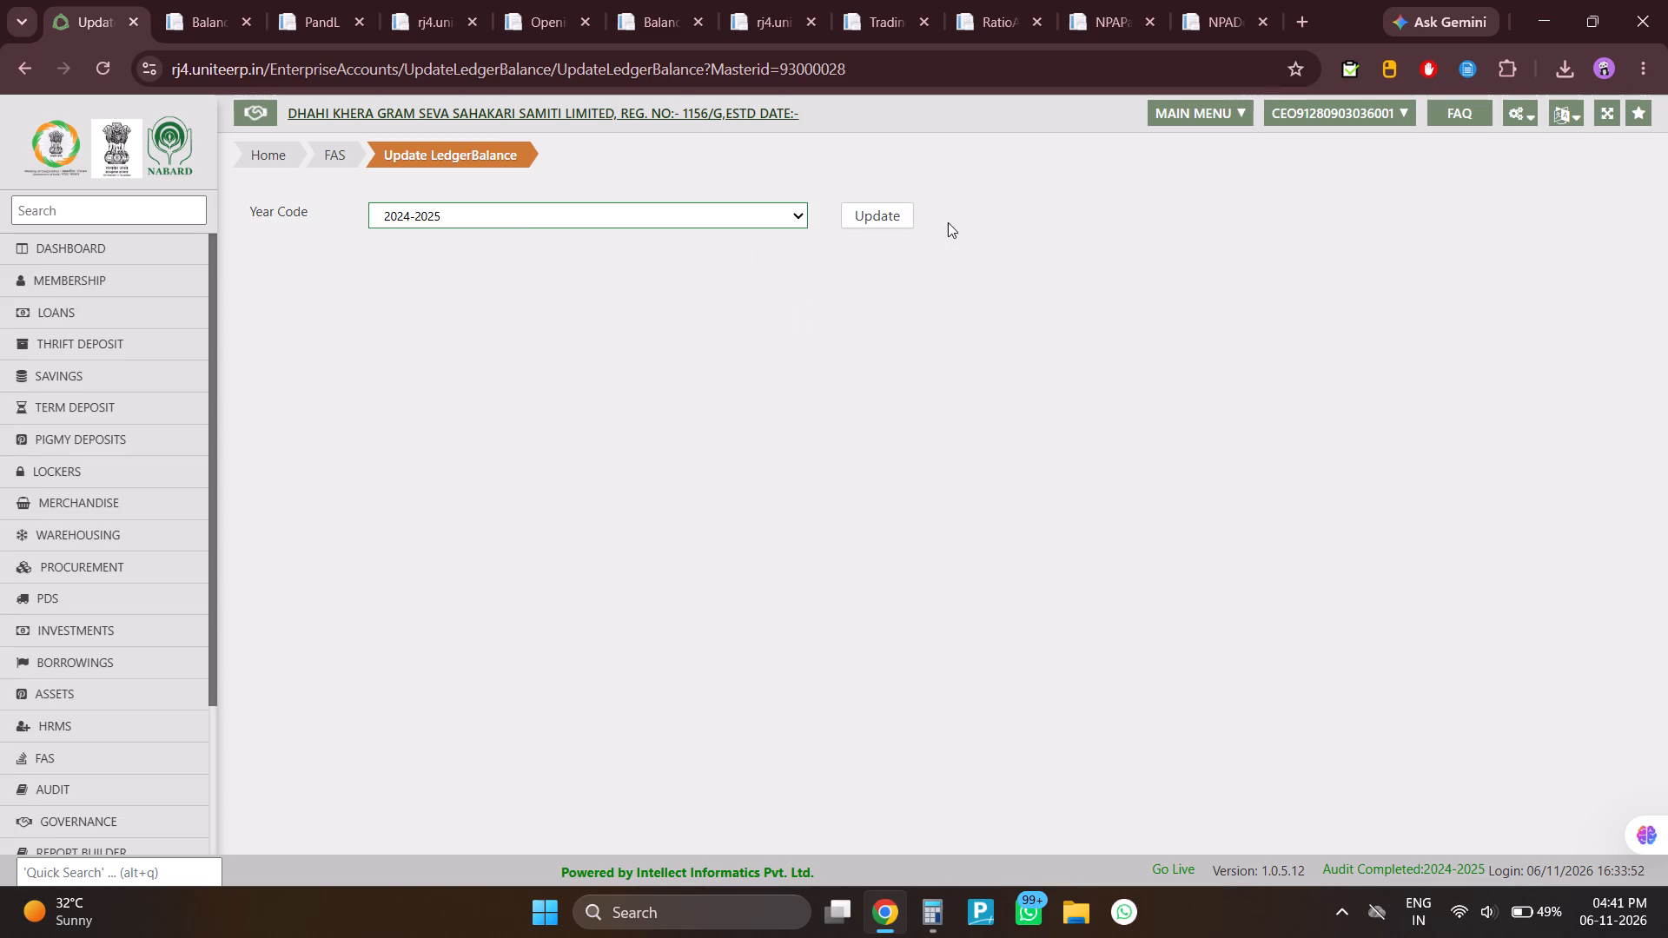
left_click(869, 211)
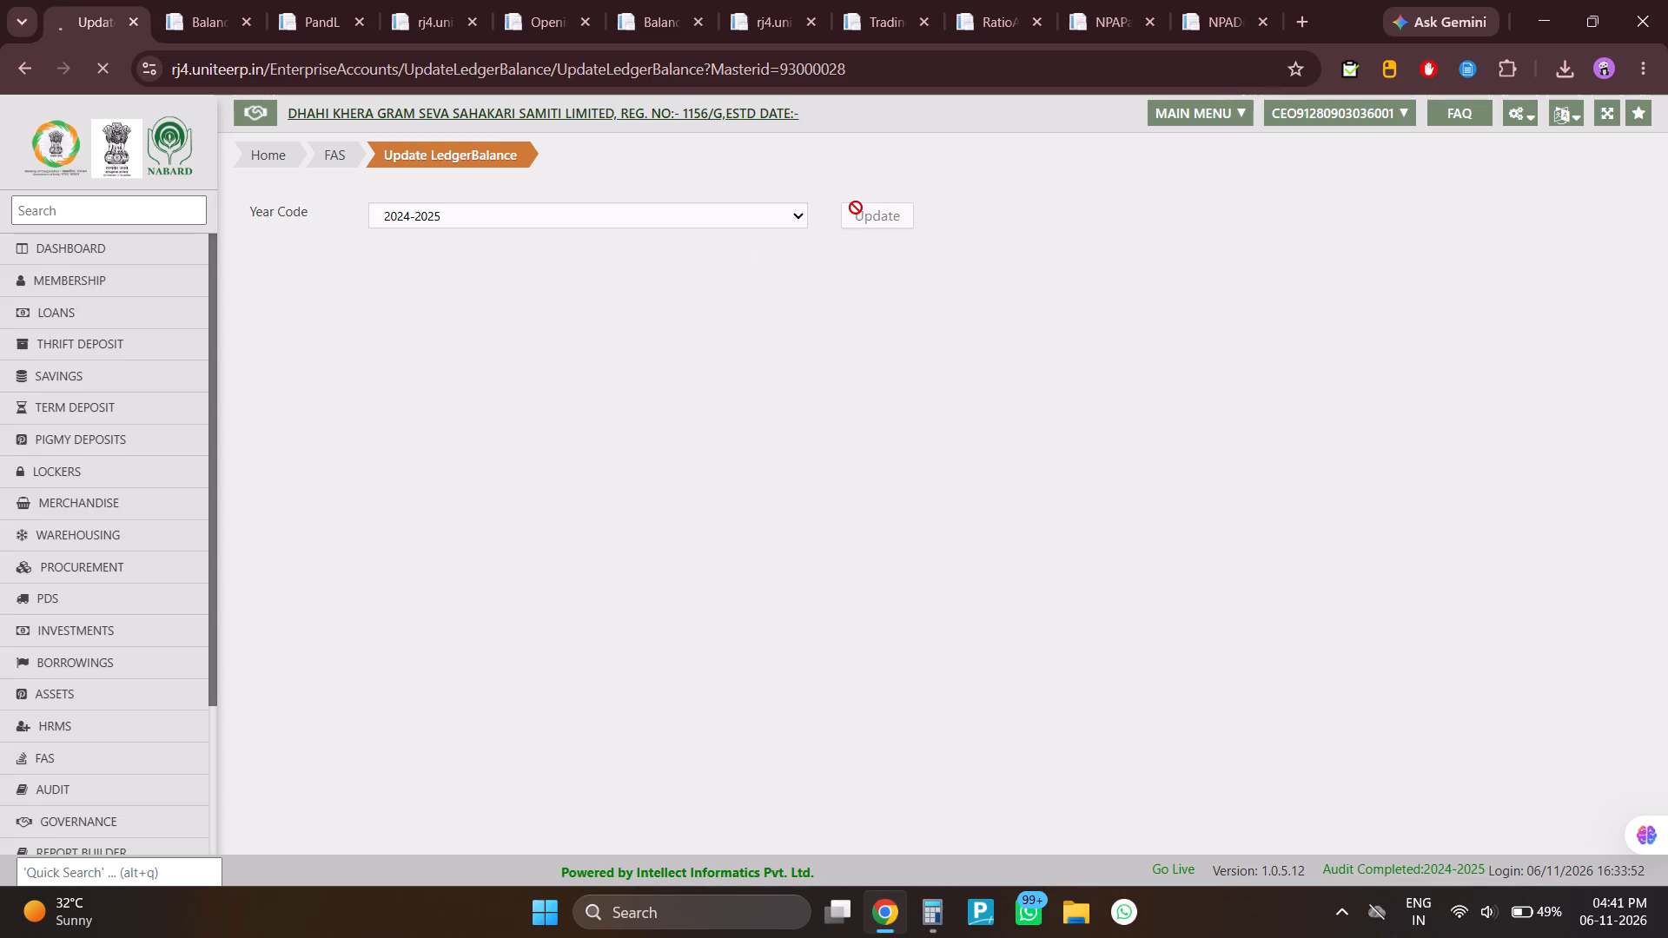
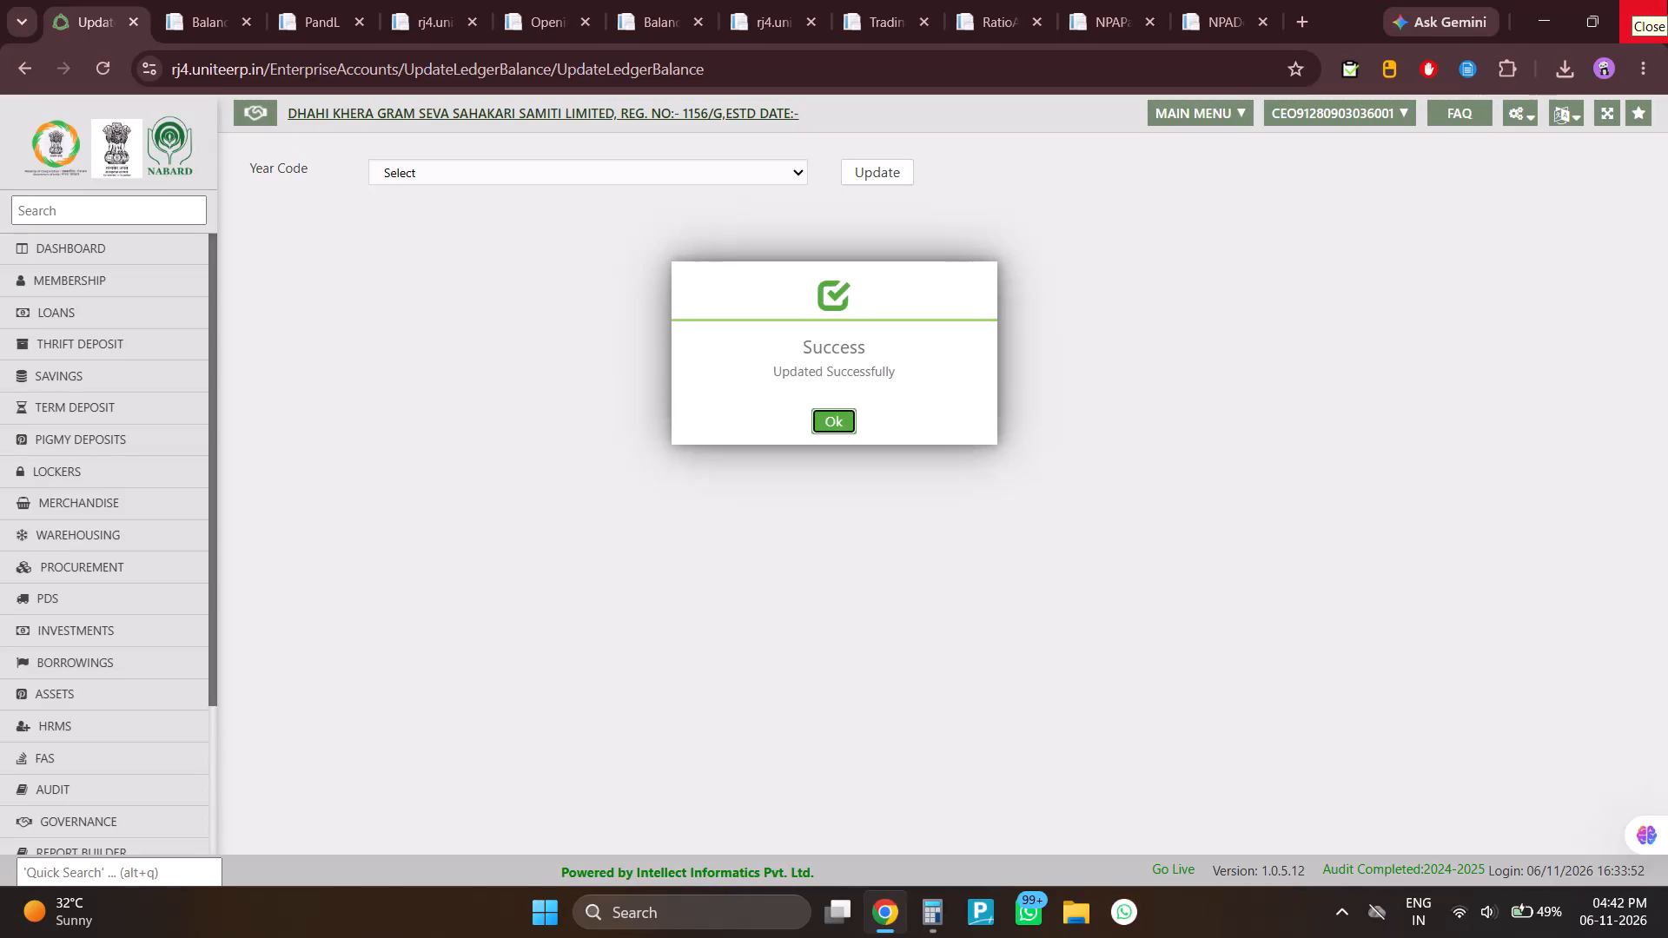
Dismiss the update notice and run the ledger balance update for the year code 2025-2026.
key("Return")
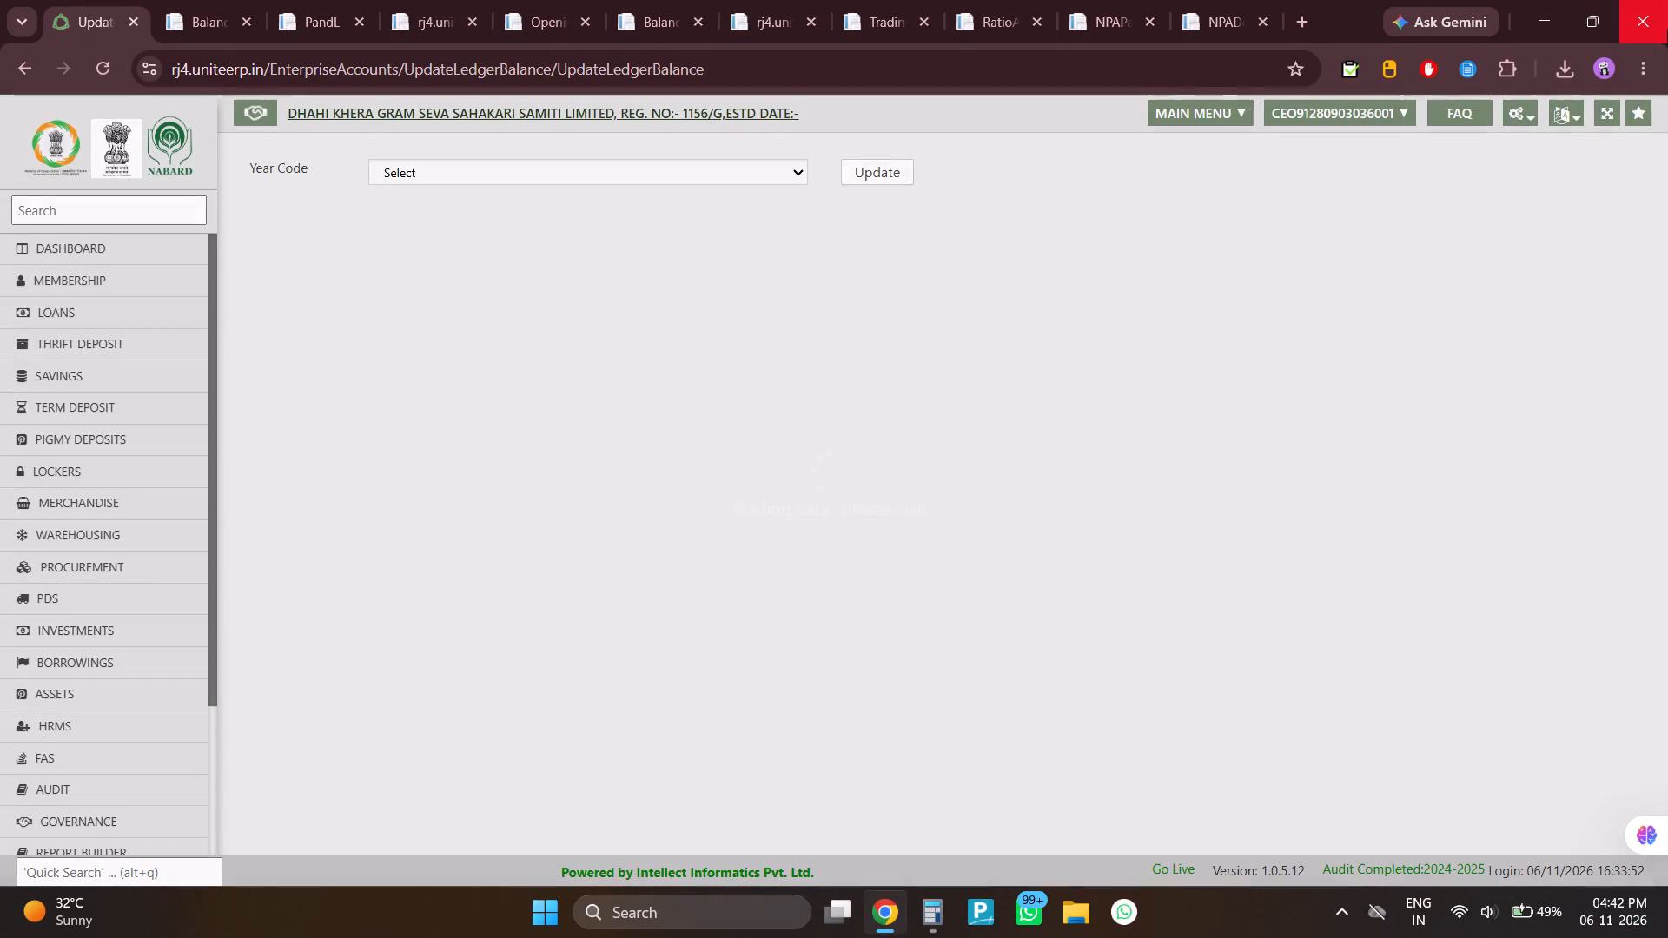
left_click(557, 168)
left_click(460, 248)
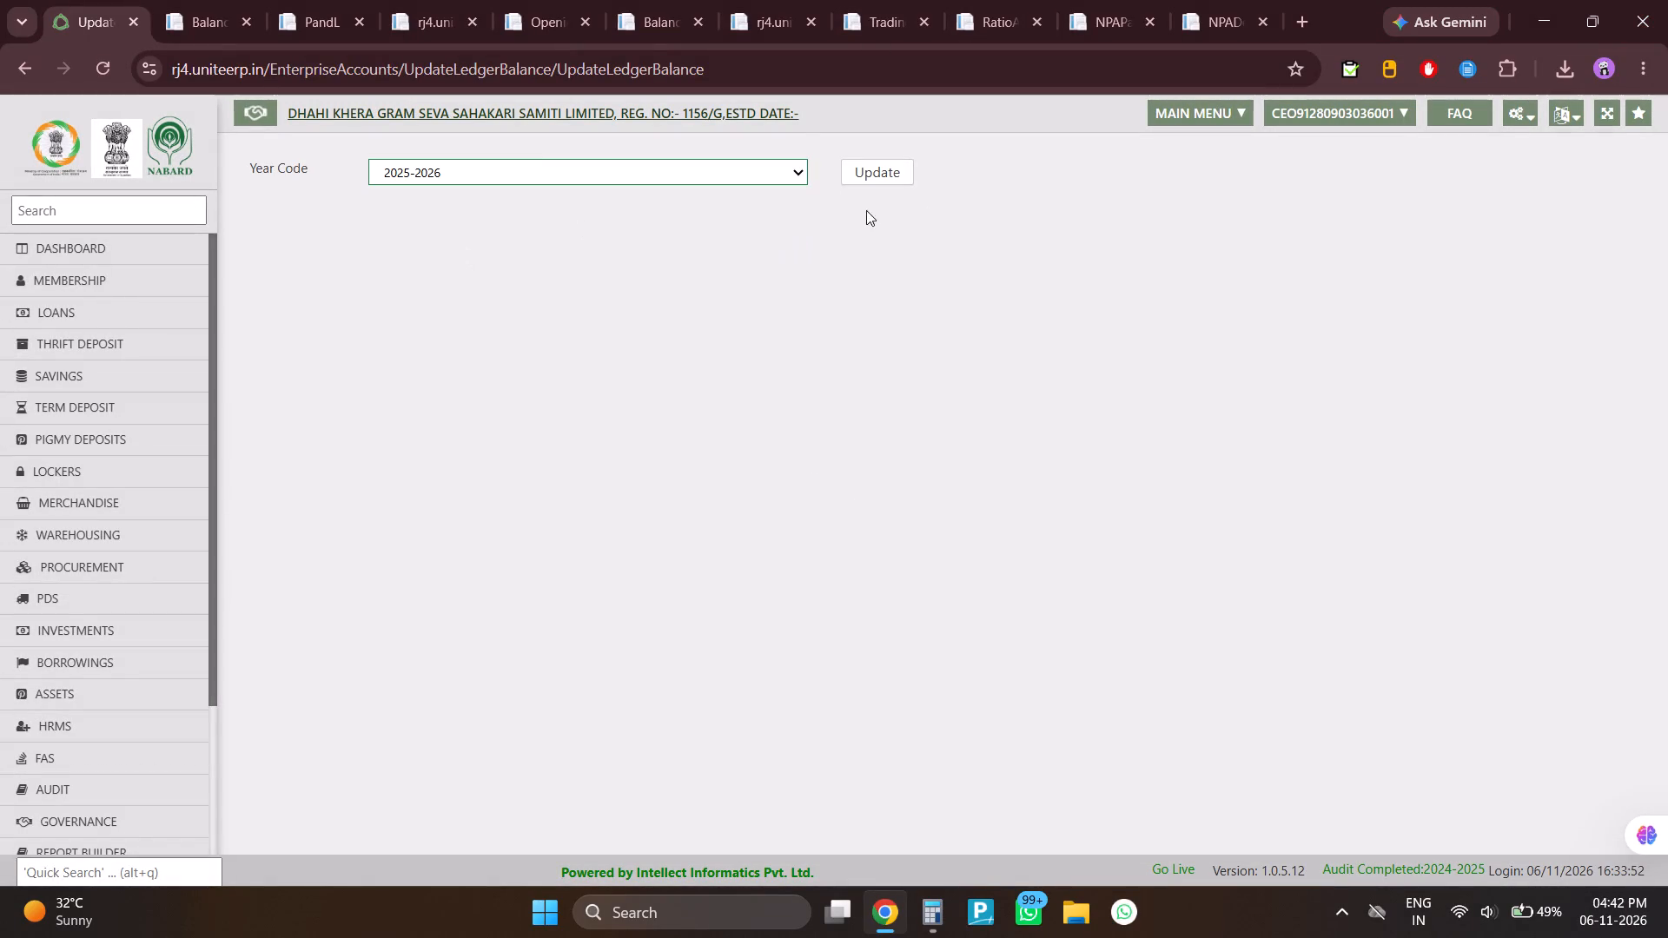
left_click(843, 168)
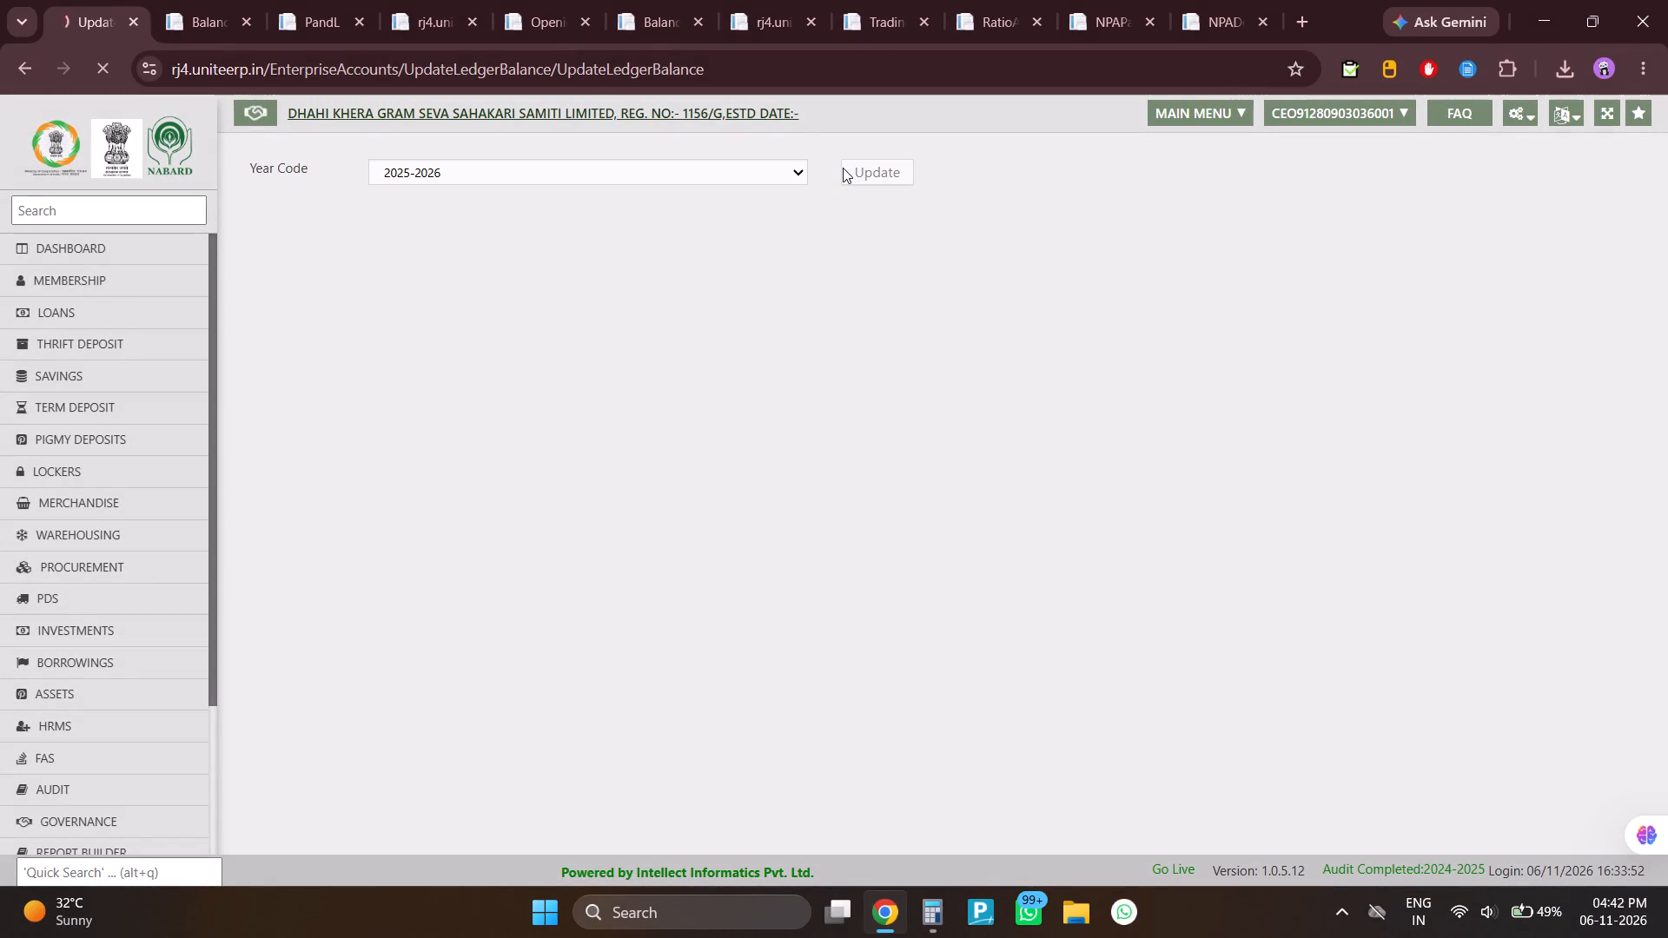